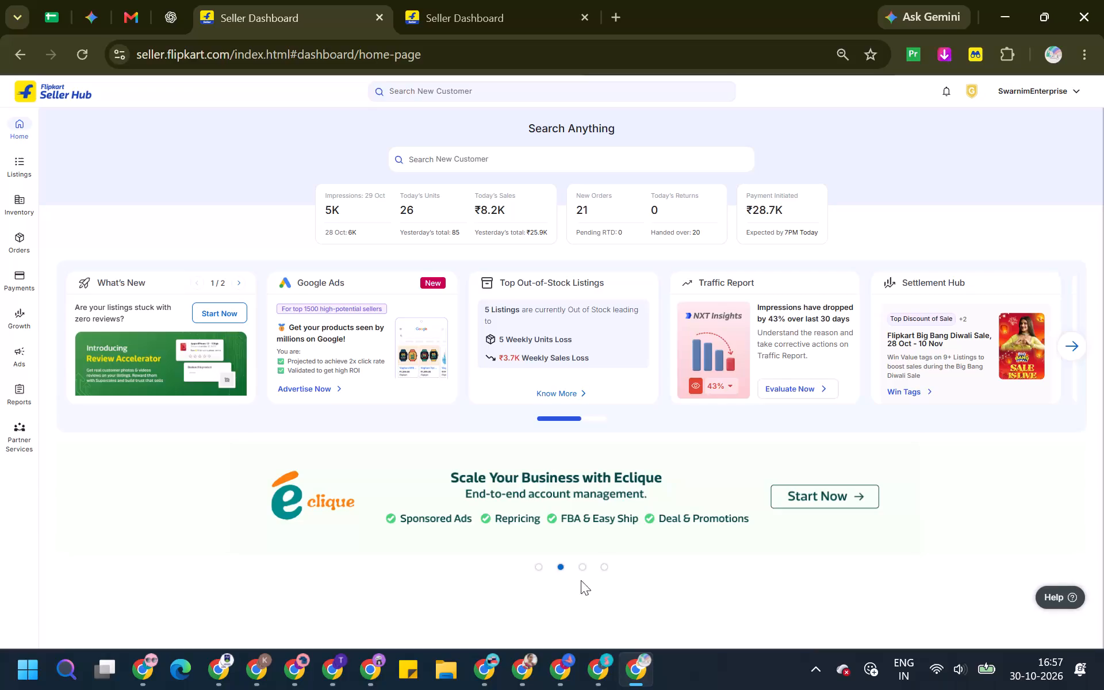
Close the ads report tab, keeping only the seller dashboard home page open.
click(463, 0)
click(320, 0)
click(468, 0)
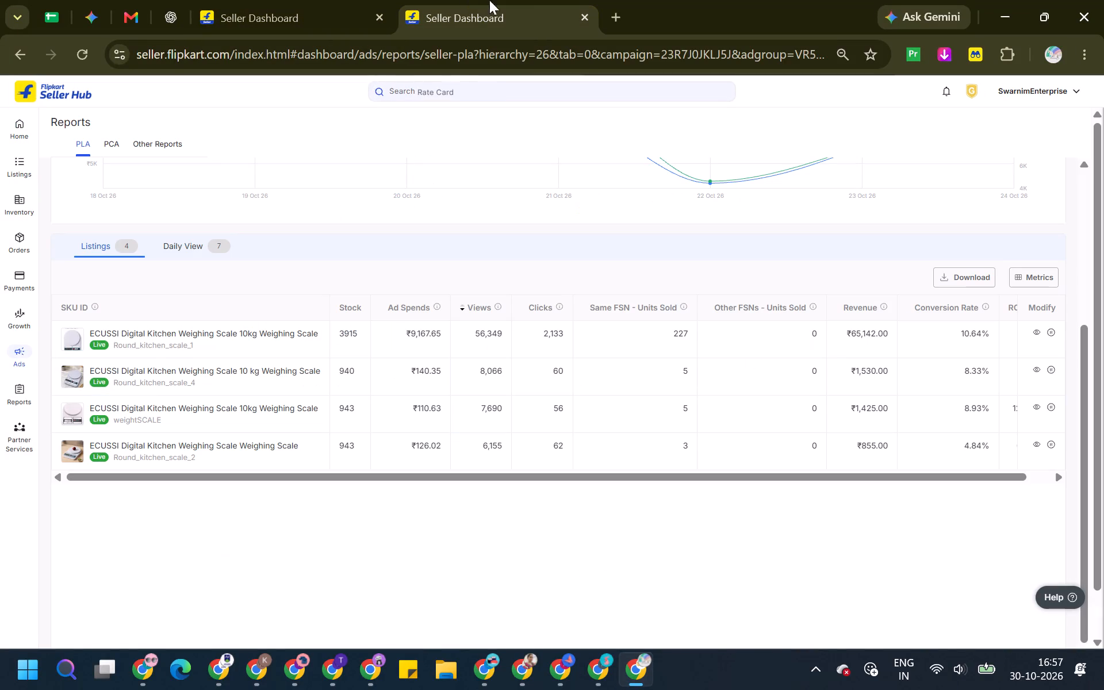
click(575, 24)
click(586, 21)
click(343, 0)
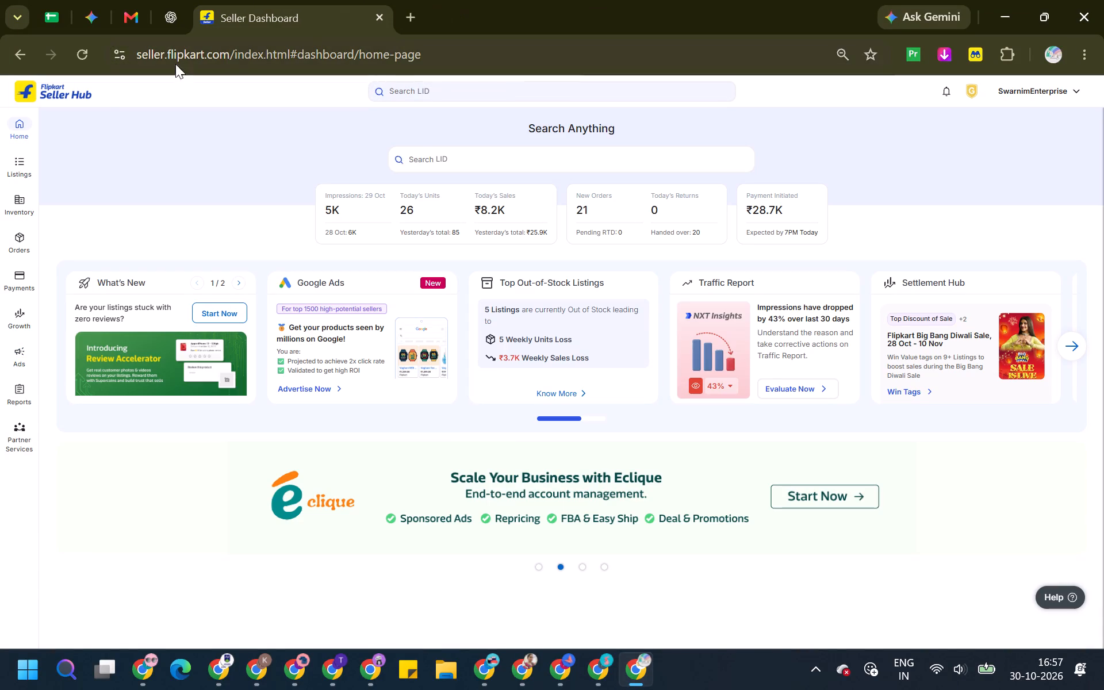
Open the Add New Listings page and look through the single listings in progress.
click(27, 167)
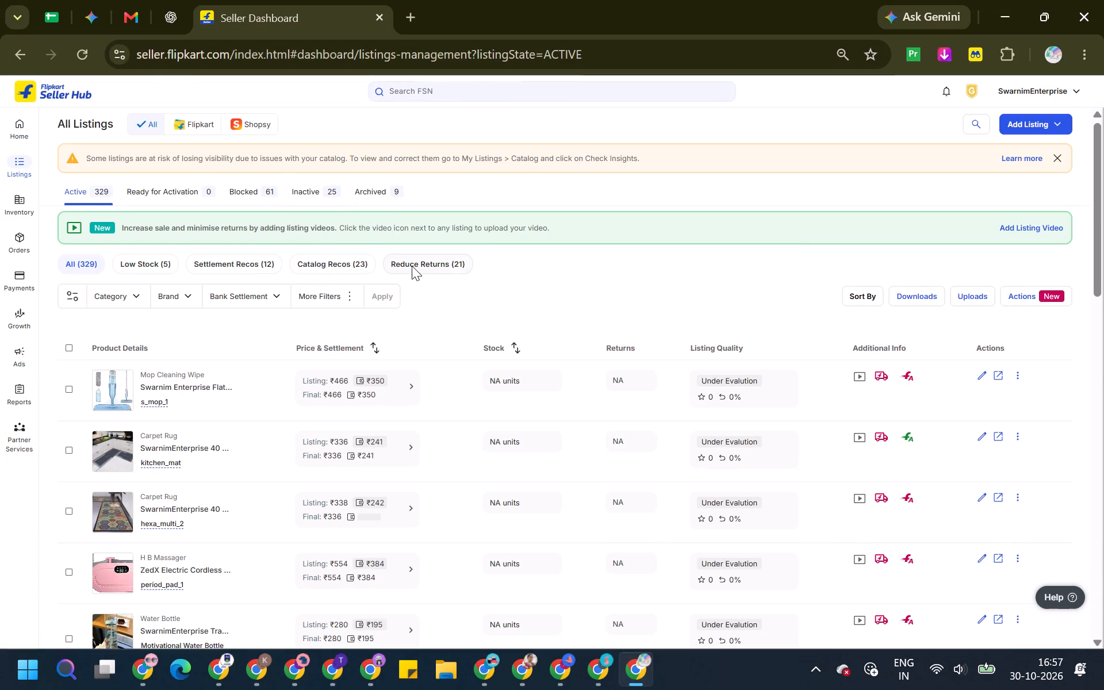
scroll(412, 266, down, 3)
click(62, 187)
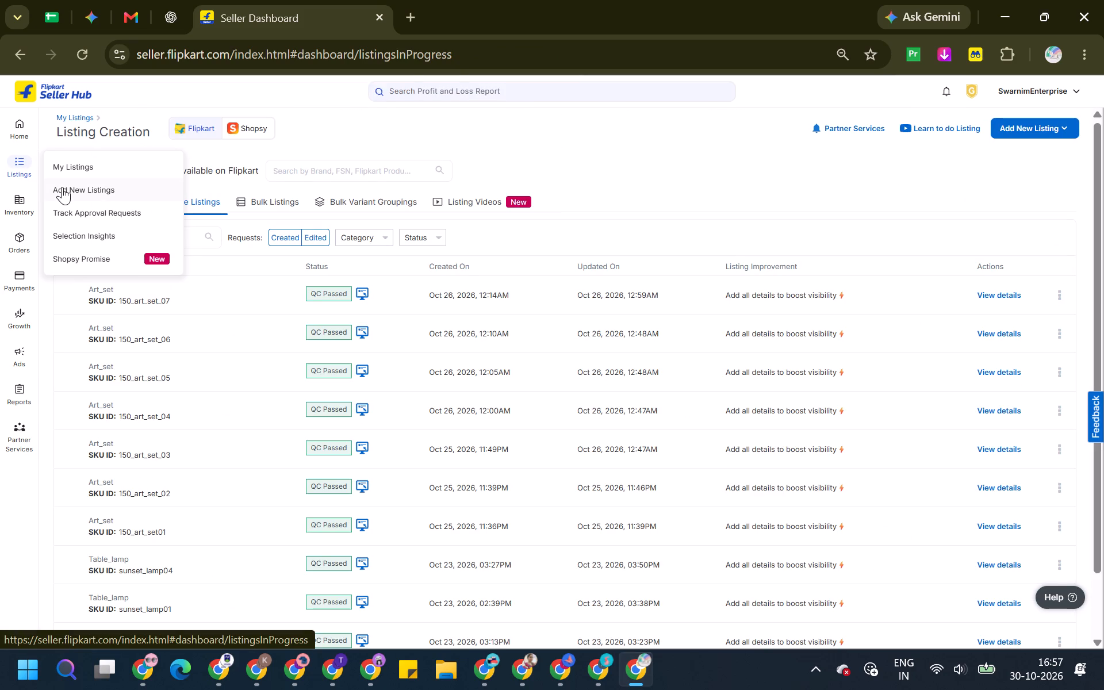
scroll(486, 215, down, 2)
scroll(486, 226, up, 2)
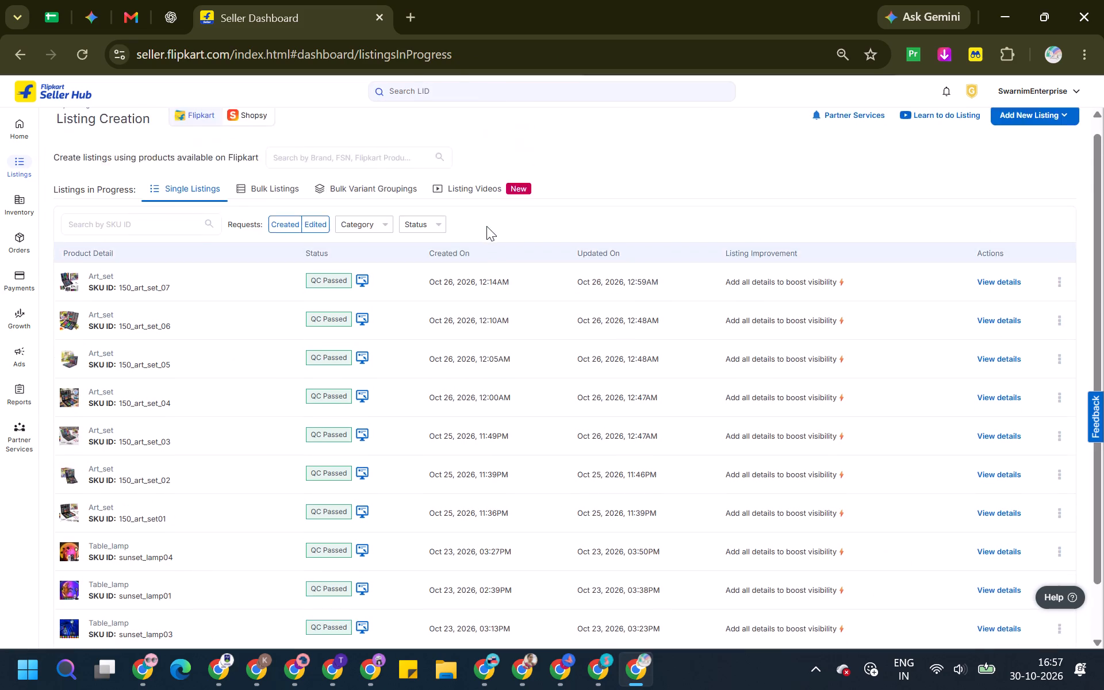
scroll(486, 226, down, 4)
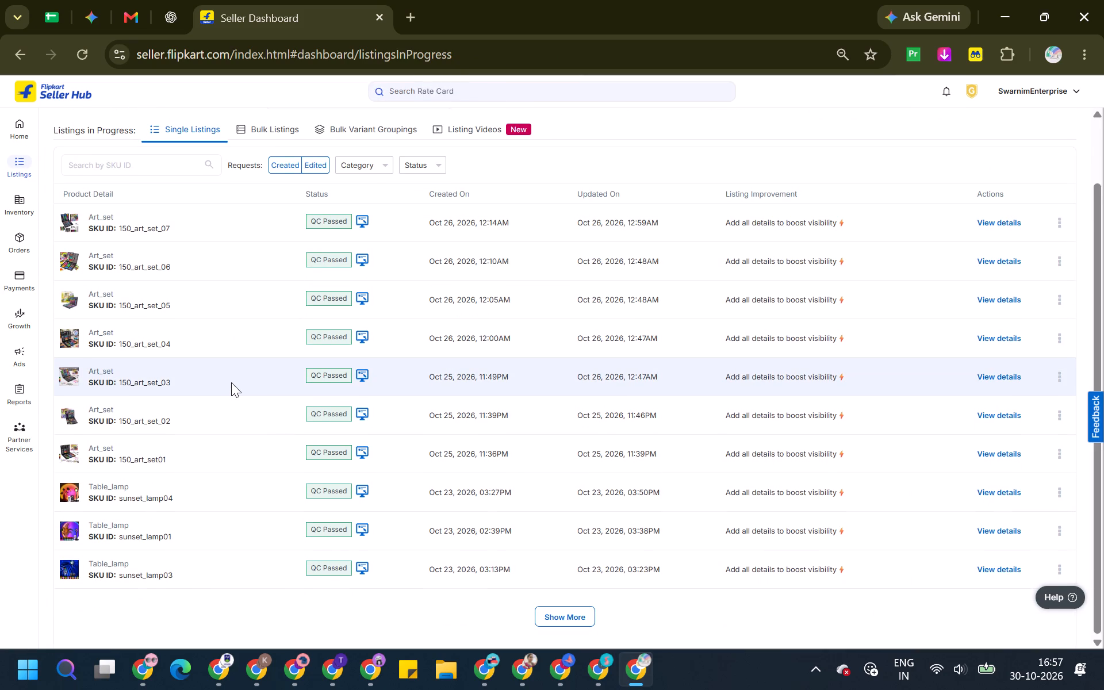
Switch to the PragatiEZone seller account and look through its active mop cleaning wipe listings.
click(490, 660)
click(524, 664)
click(553, 672)
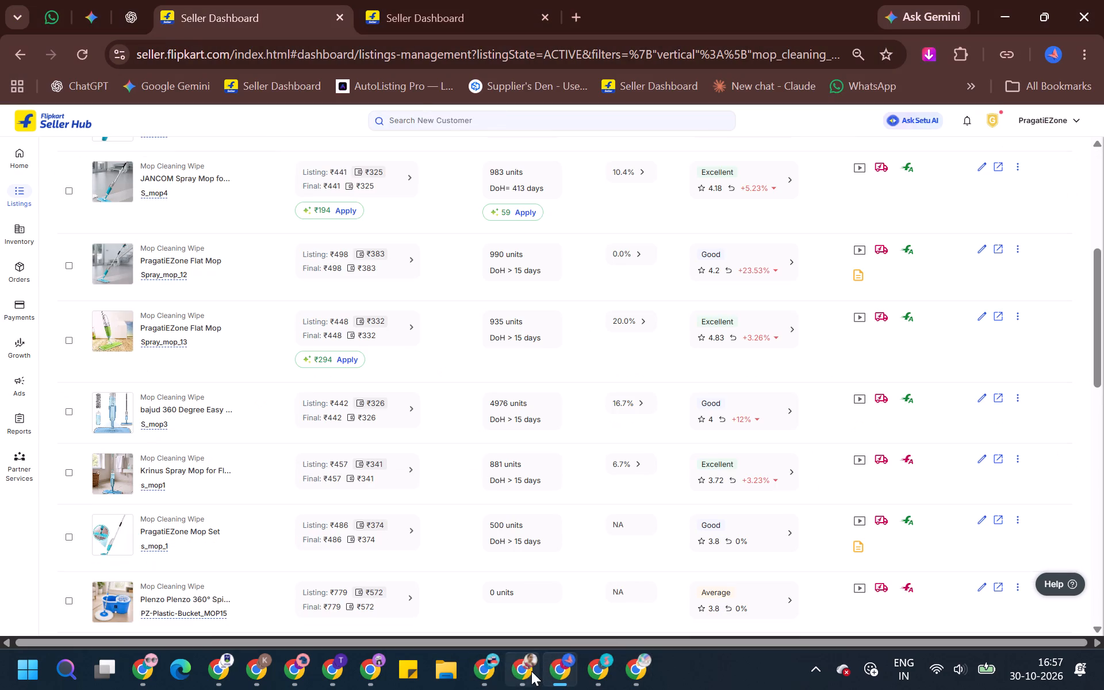
click(603, 674)
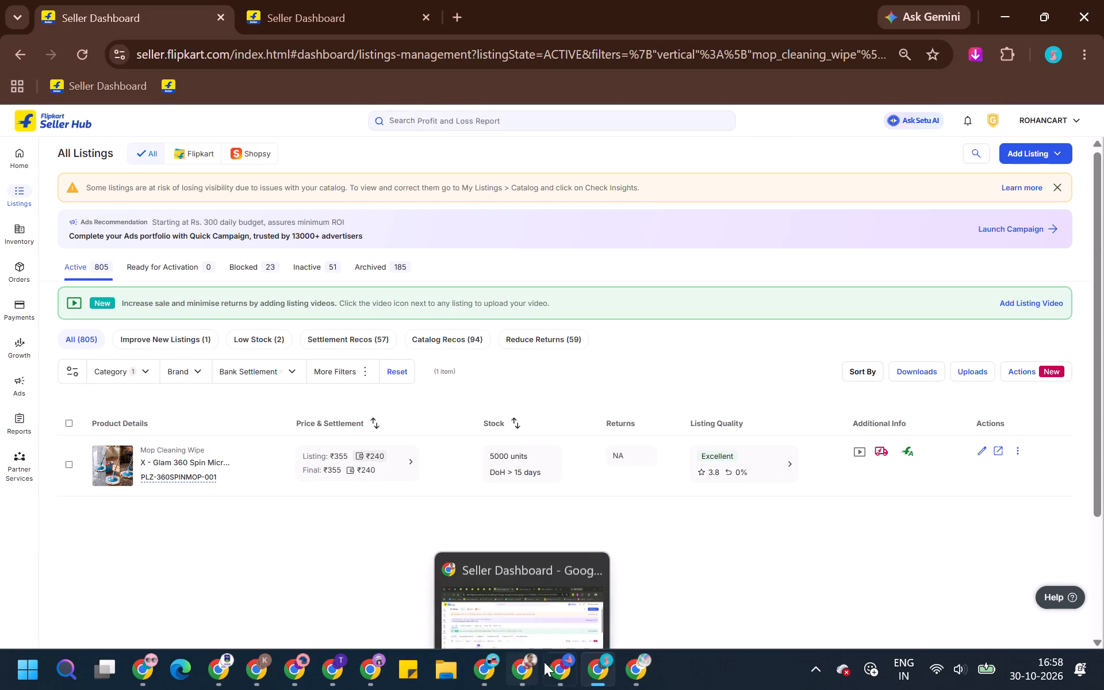
click(562, 664)
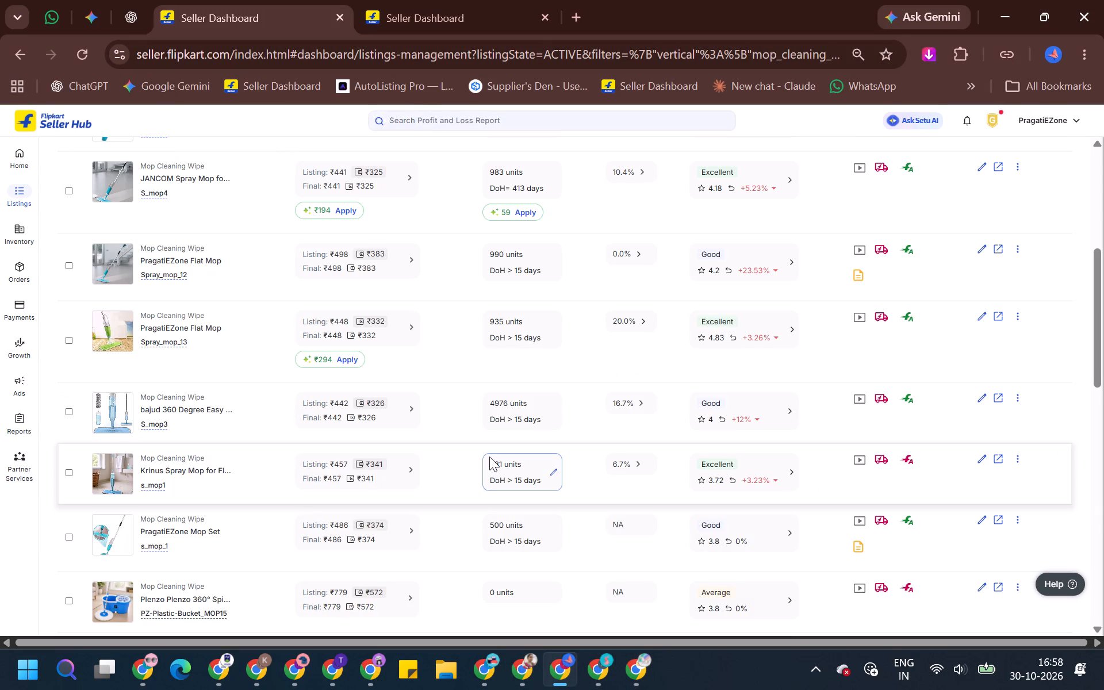
scroll(454, 322, up, 3)
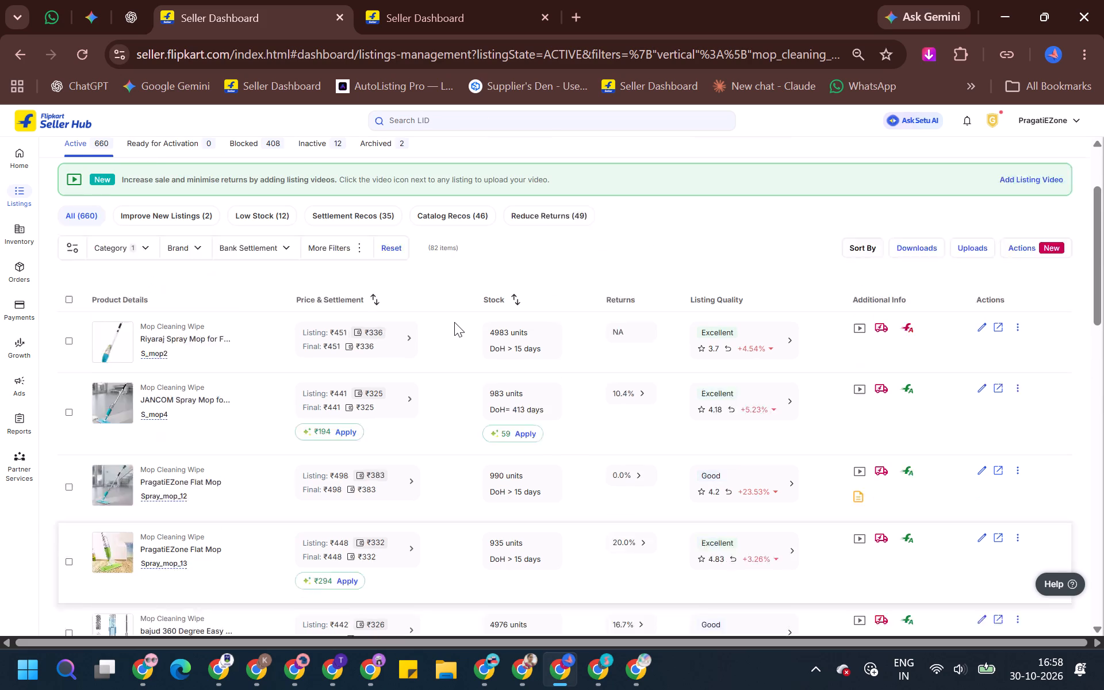
scroll(454, 322, down, 11)
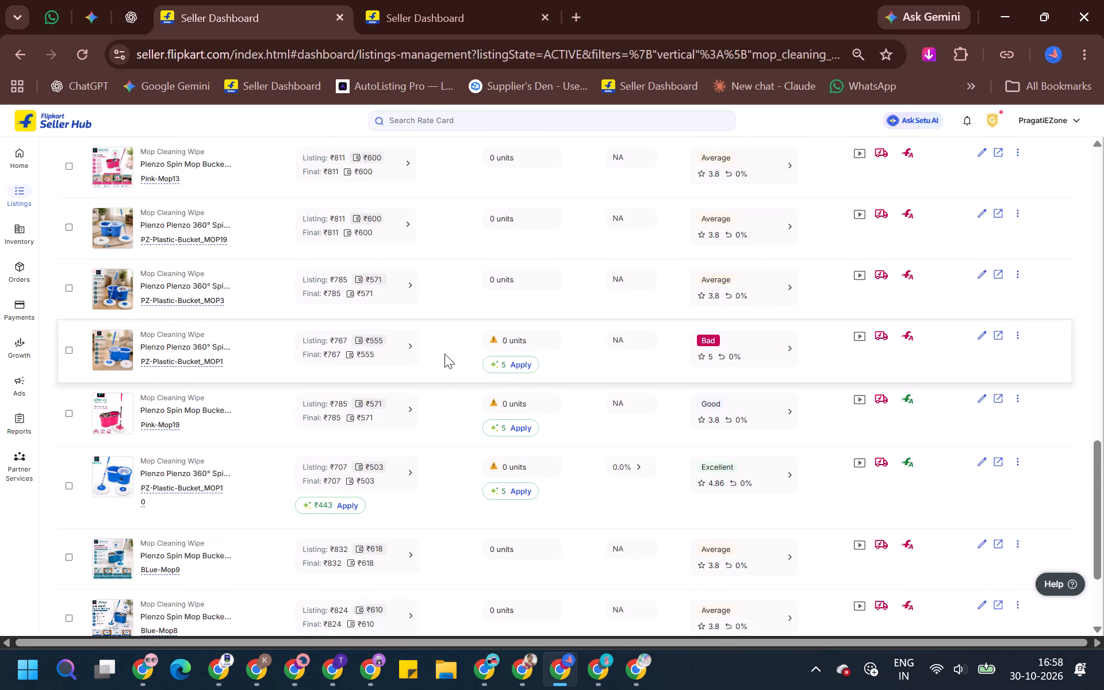
scroll(444, 354, down, 4)
Filter the mop listings to a maximum bank settlement of 350.
scroll(444, 354, up, 11)
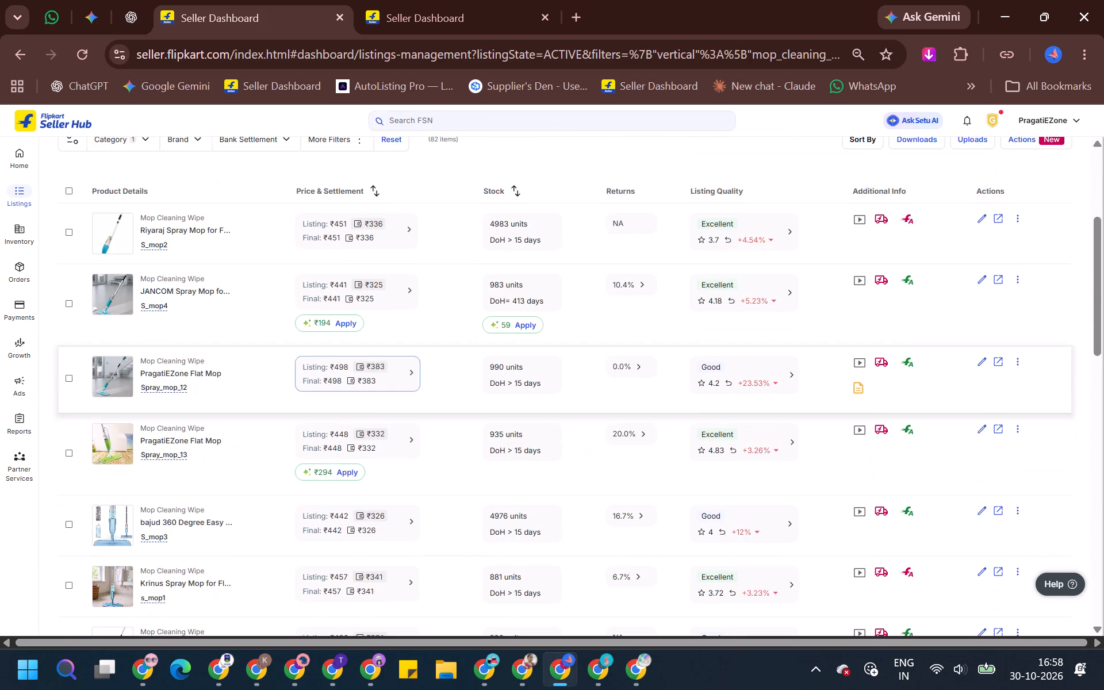
scroll(264, 303, up, 3)
click(242, 371)
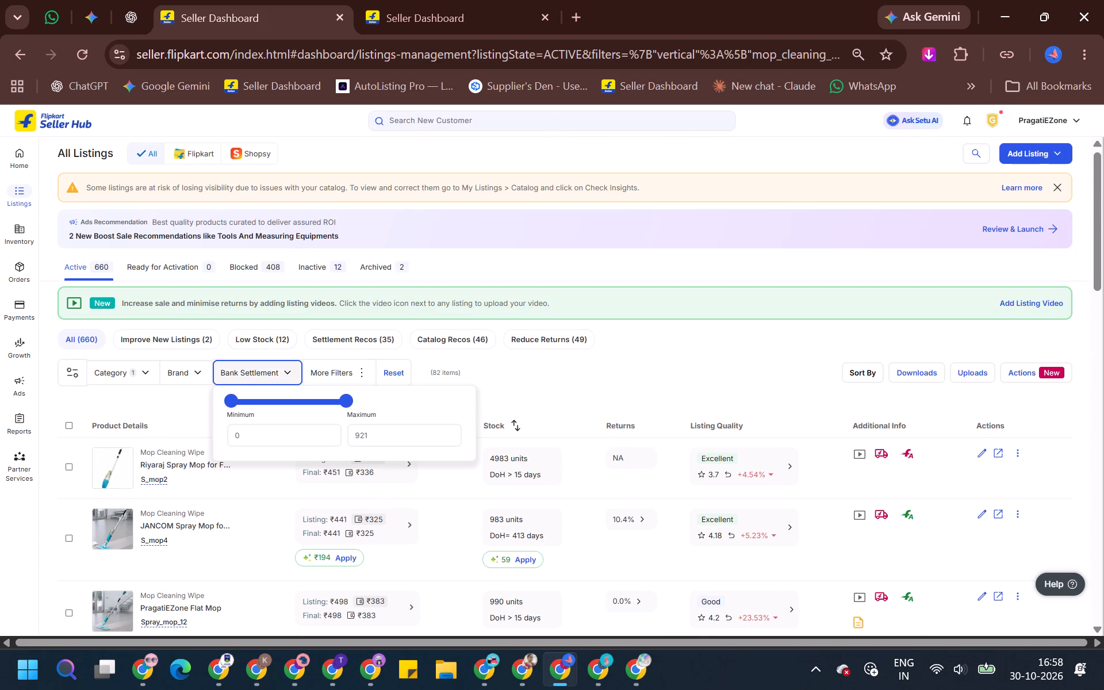
triple_click(393, 438)
text(350)
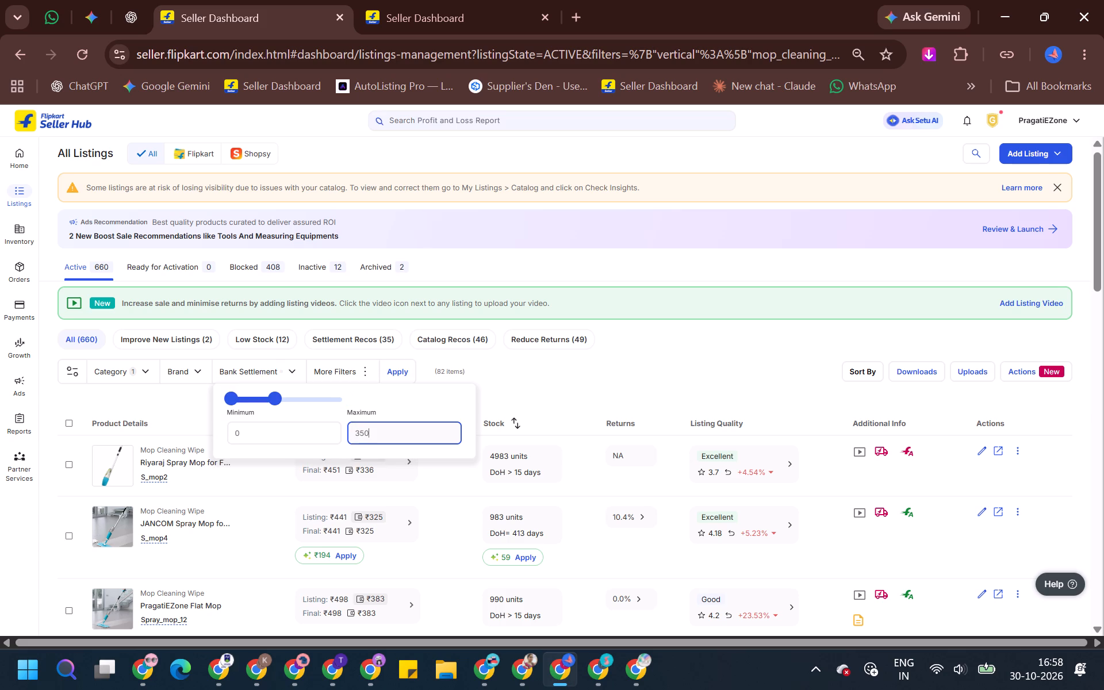
click(393, 377)
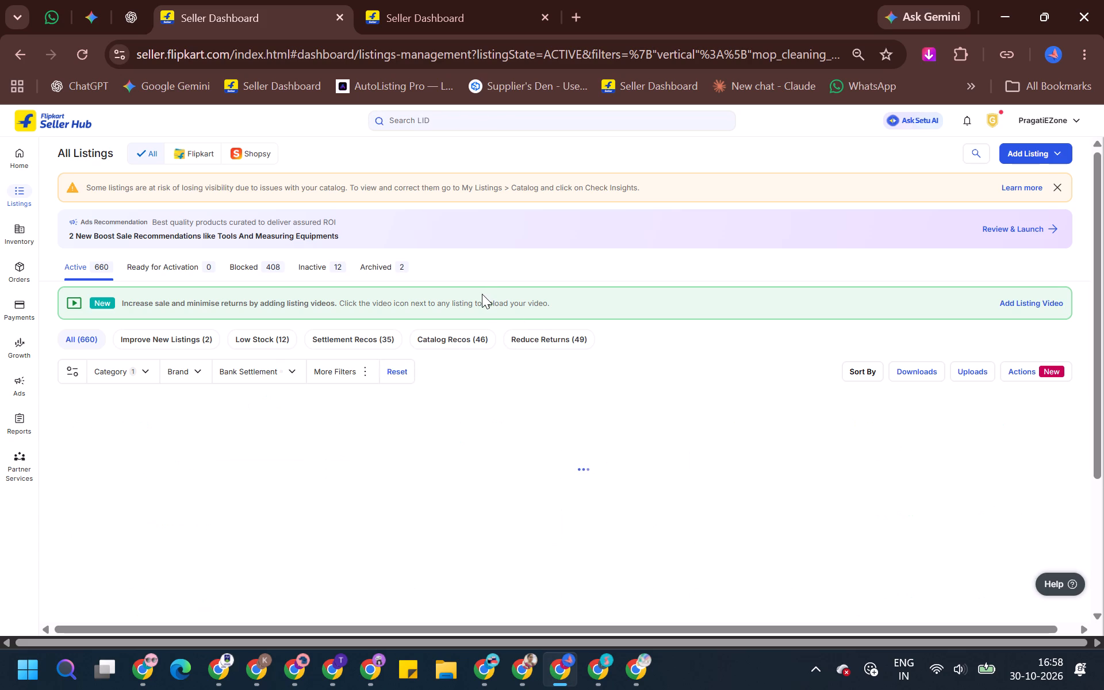
Examine the settlement prices of the filtered mop listings on both result pages.
scroll(483, 287, down, 3)
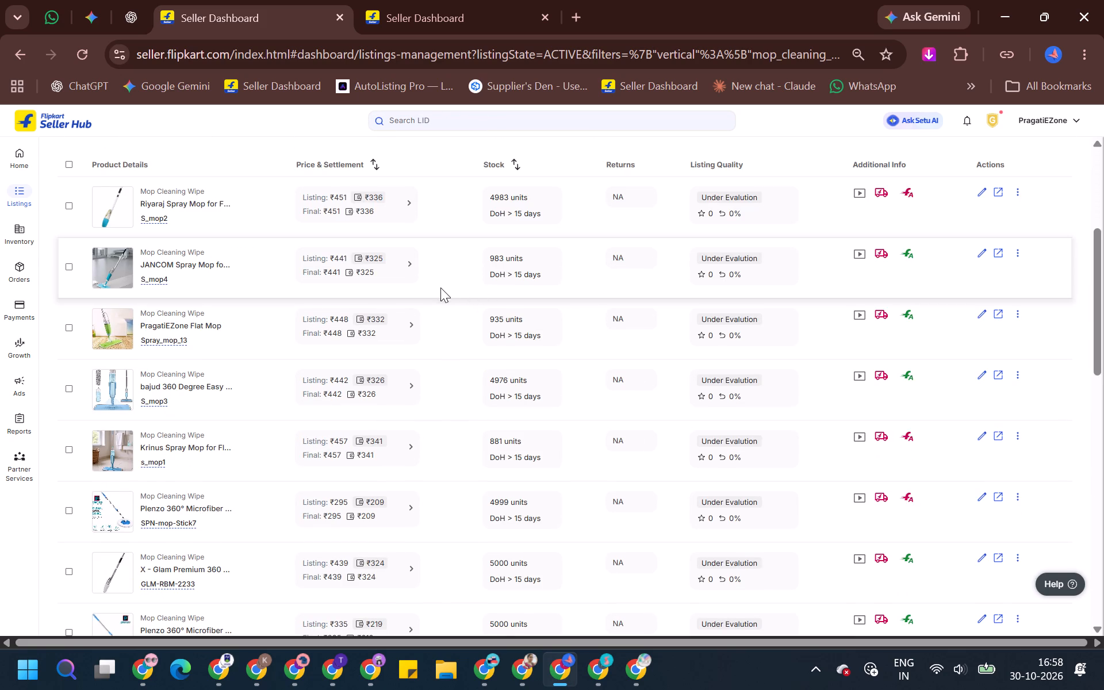
scroll(440, 287, down, 20)
scroll(440, 287, down, 1)
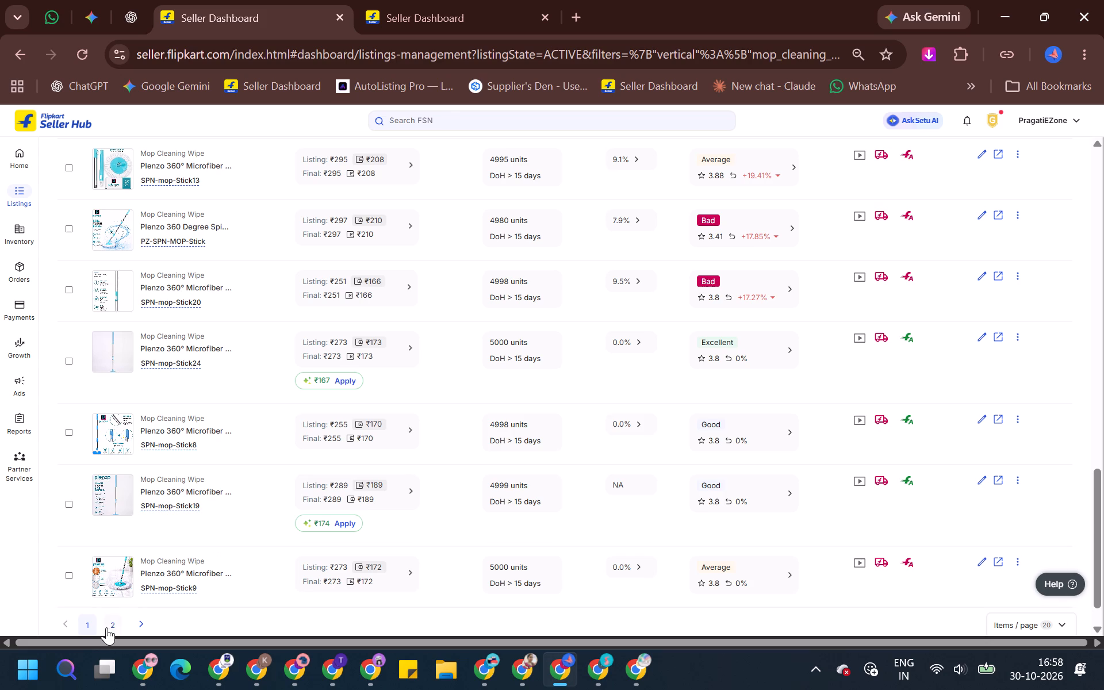
click(112, 627)
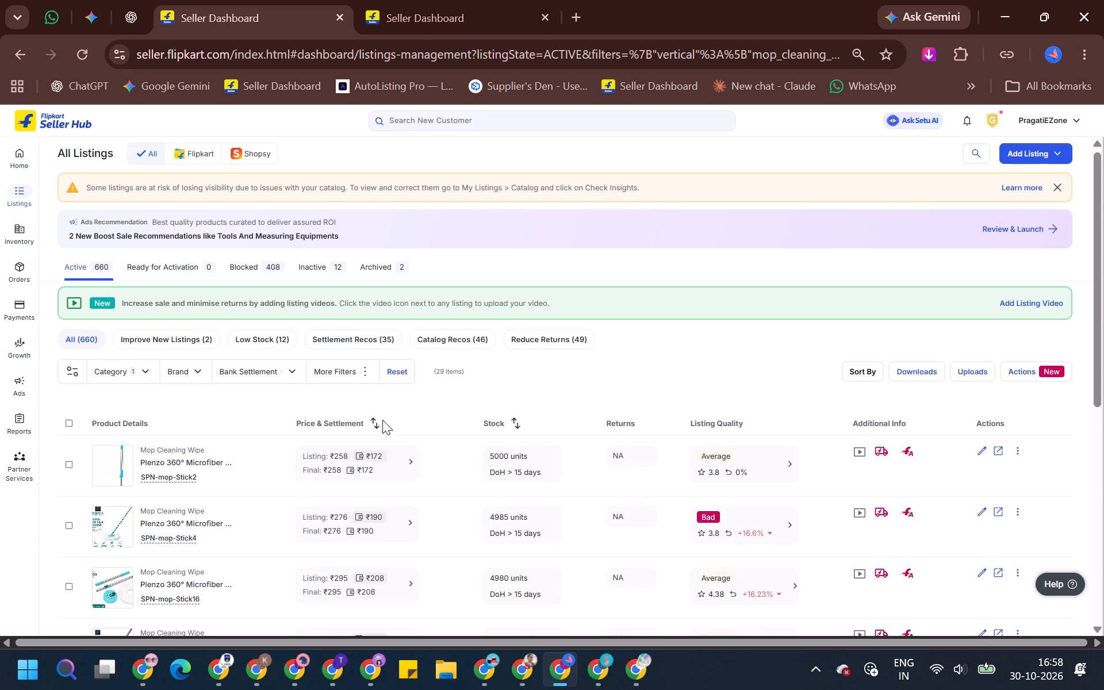
scroll(291, 495, down, 6)
scroll(302, 442, up, 2)
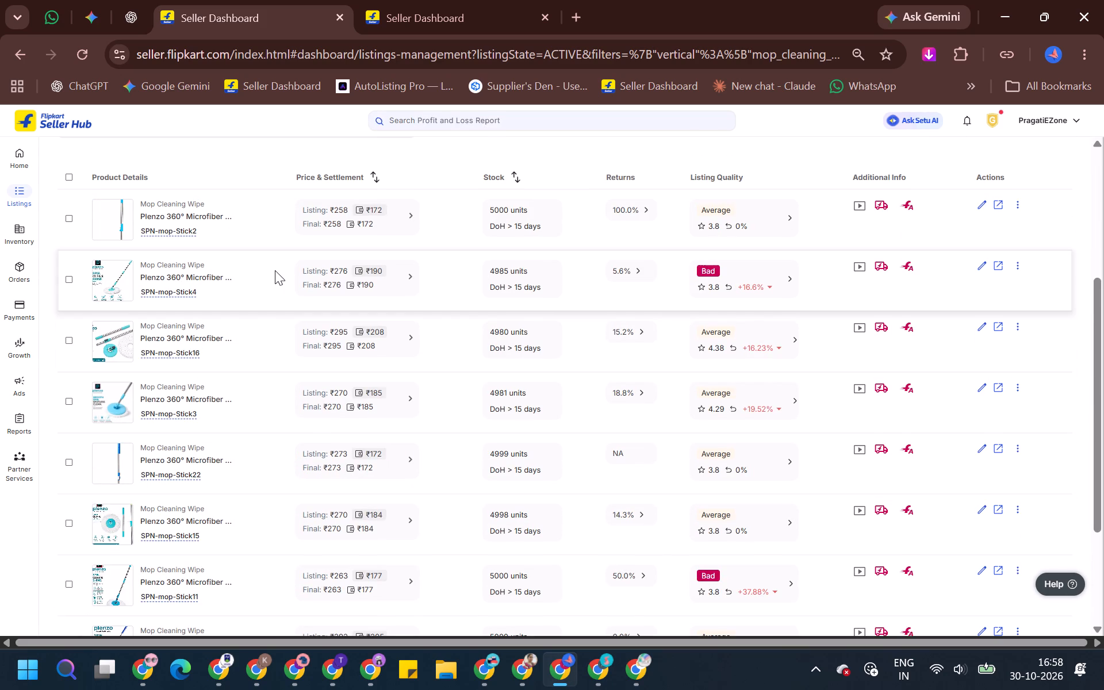
scroll(275, 270, down, 3)
scroll(253, 326, down, 3)
click(89, 583)
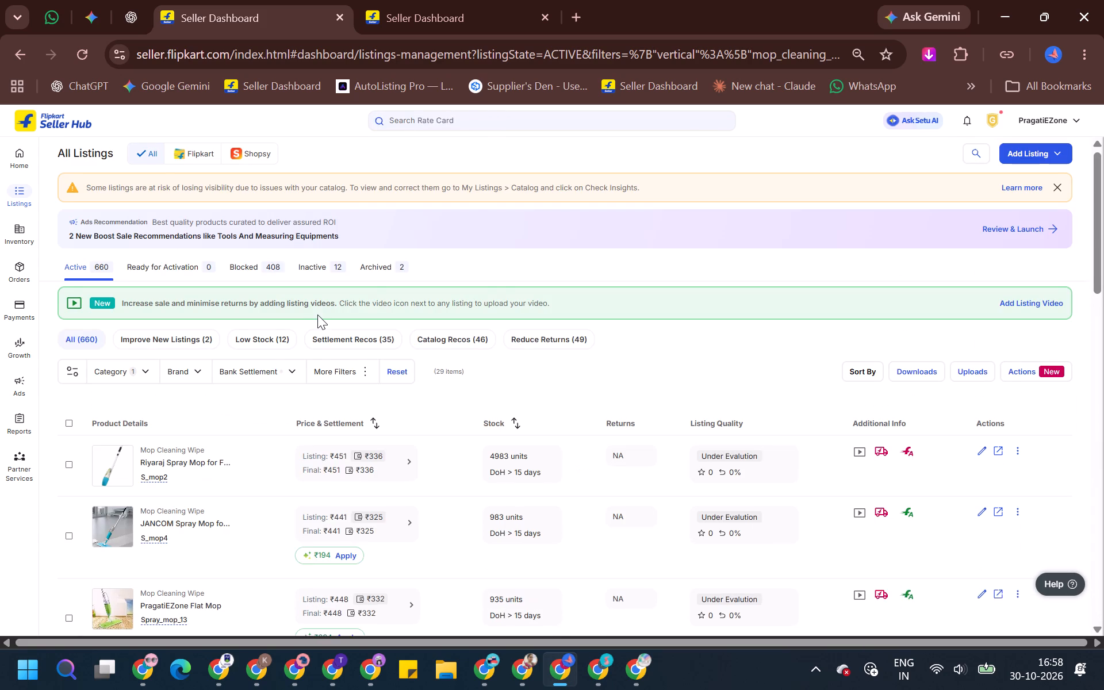
Set the bank settlement of the Riyaraj spray mop listing S_mop2 to ₹350 and apply it.
scroll(317, 315, down, 2)
click(396, 286)
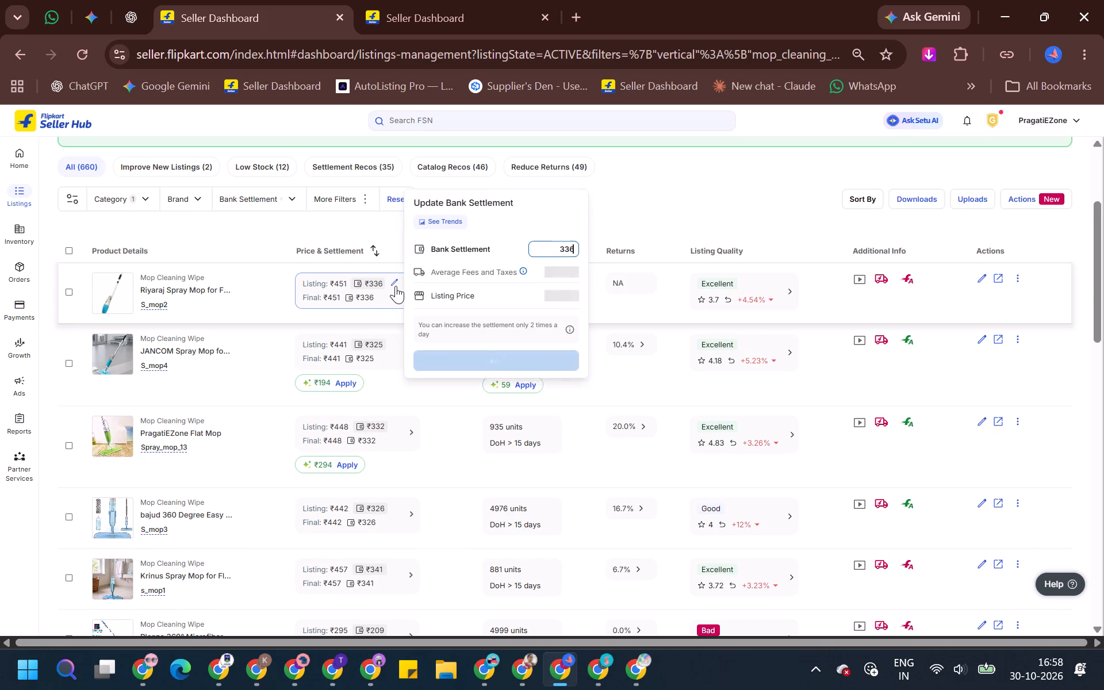
key(BackSpace)
key(BackSpace)
text(50)
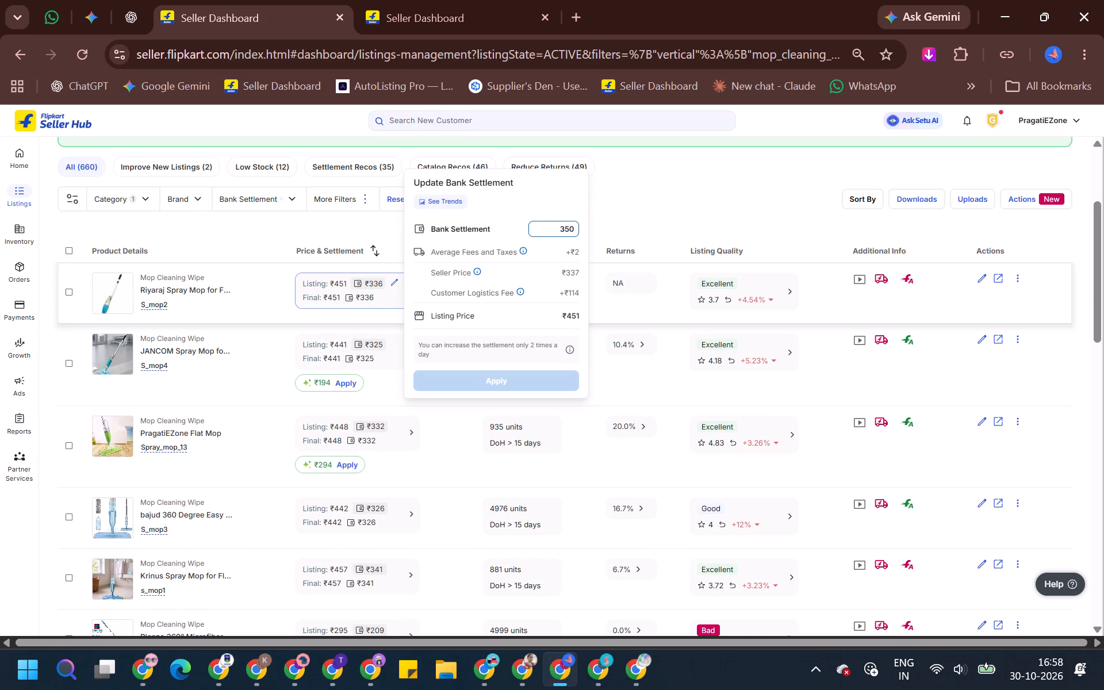
click(468, 381)
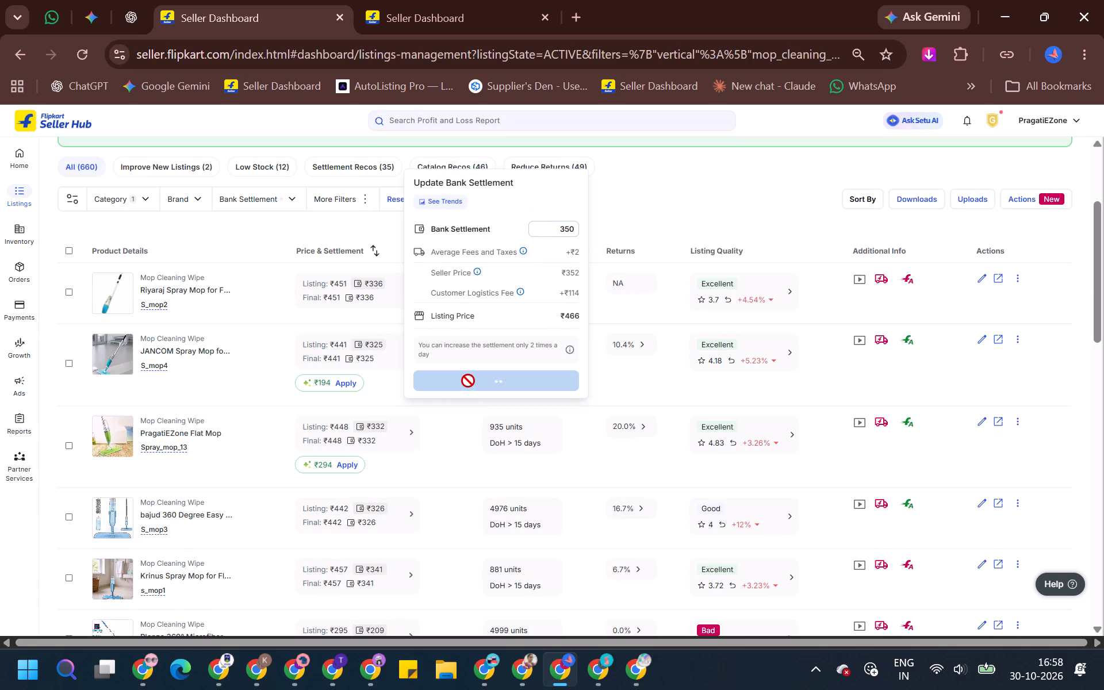
Set the bank settlement of the JANCOM spray mop listing S_mop4 to ₹350 and apply it.
click(394, 342)
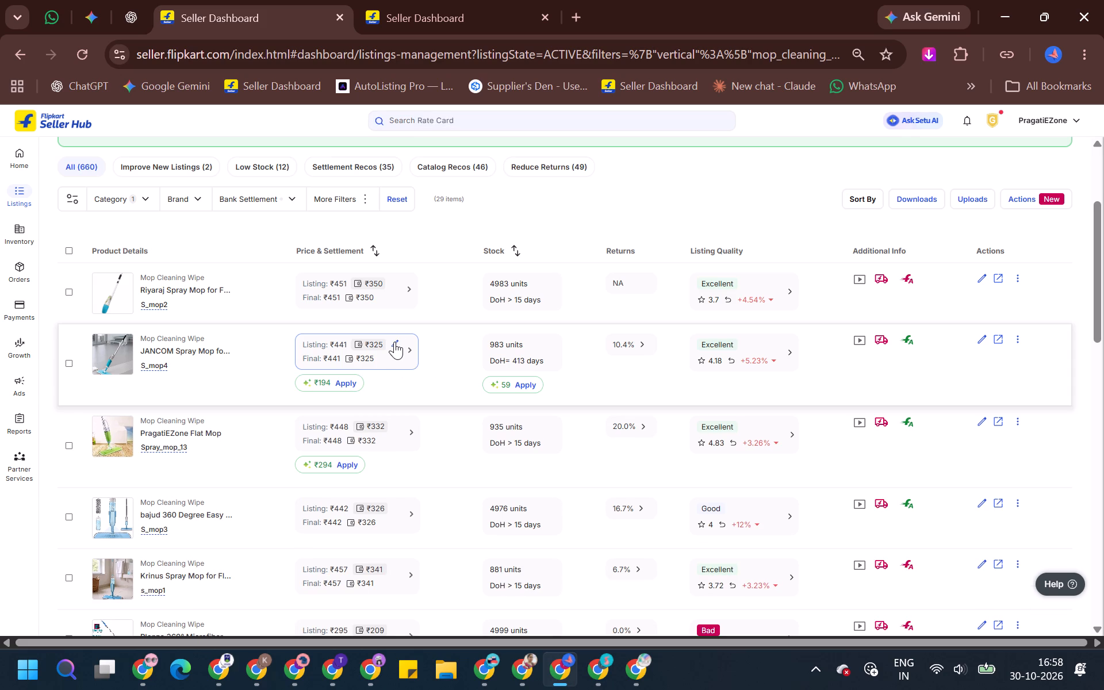
click(394, 342)
key(BackSpace)
key(BackSpace)
text(50)
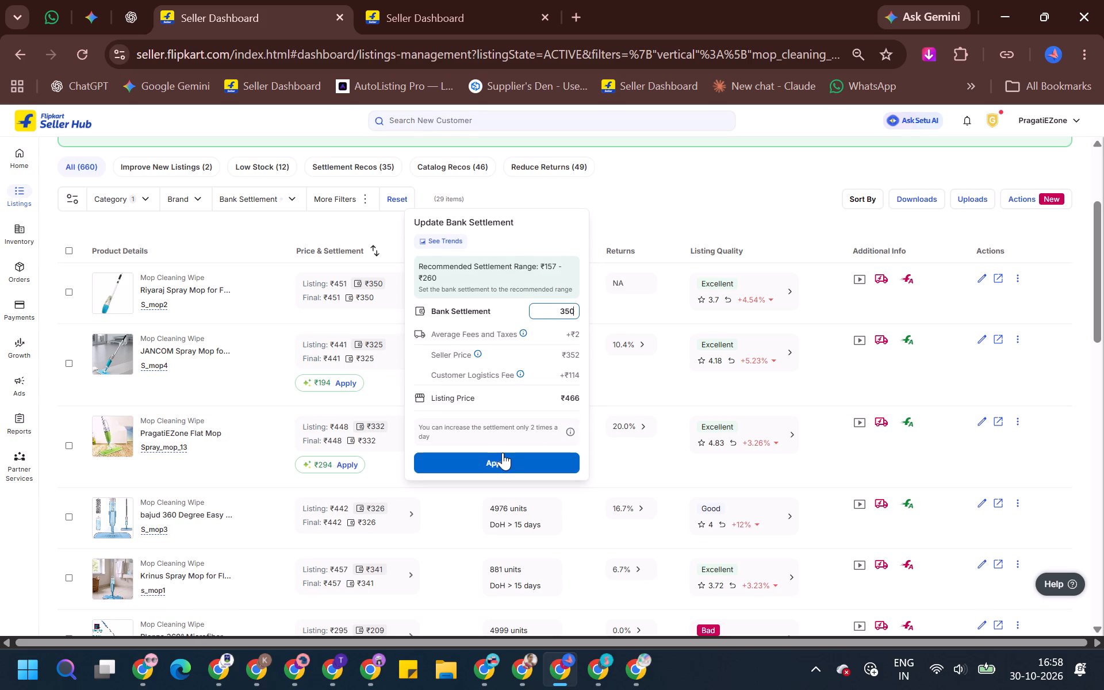
click(500, 454)
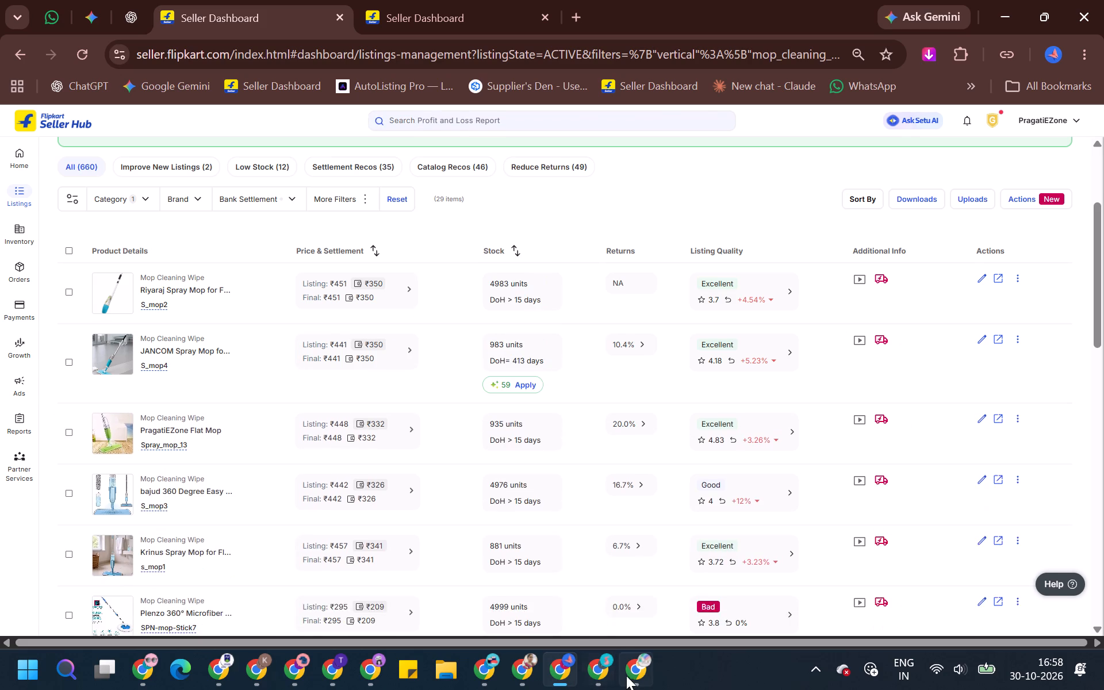
In the SwarnimEnterprise account, load more listings in progress and open the Round_kitchen_sca… scale created on Aug 13 on flipkart.com.
click(628, 676)
scroll(213, 321, down, 6)
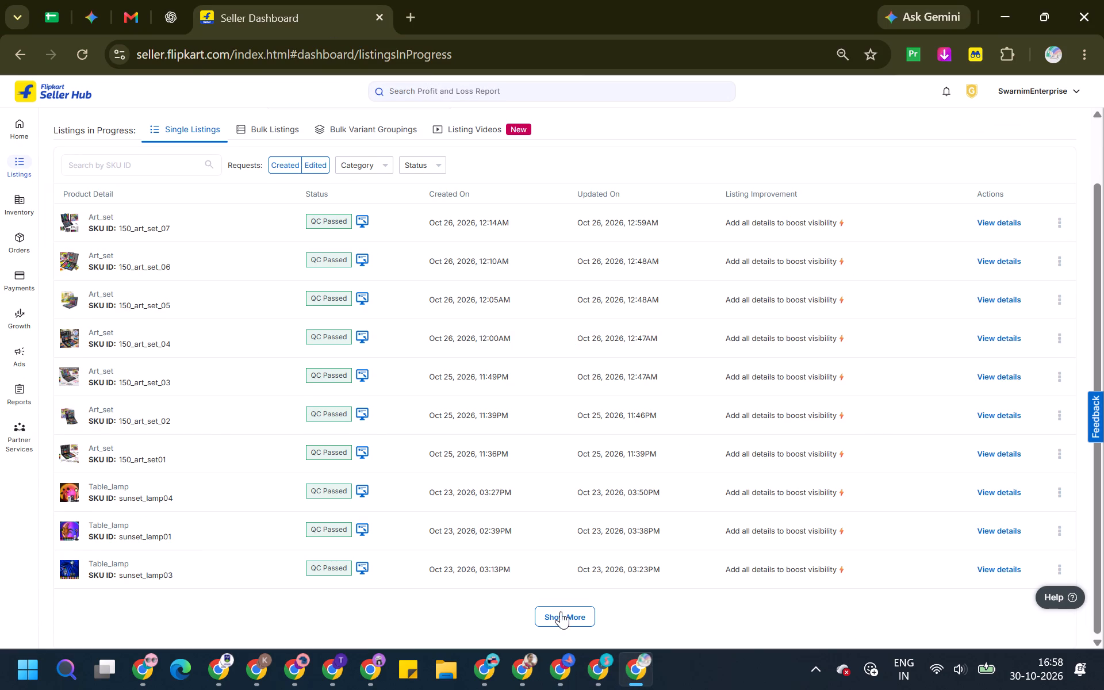
click(568, 608)
scroll(419, 393, down, 6)
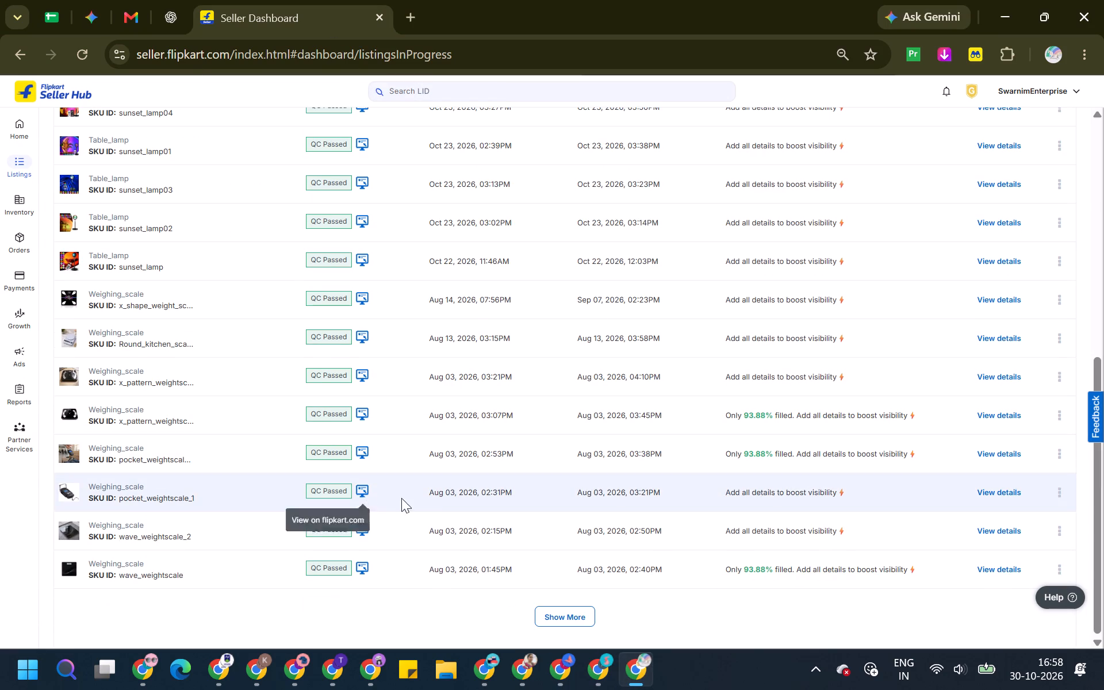
ctrl+click(362, 342)
click(336, 0)
click(469, 0)
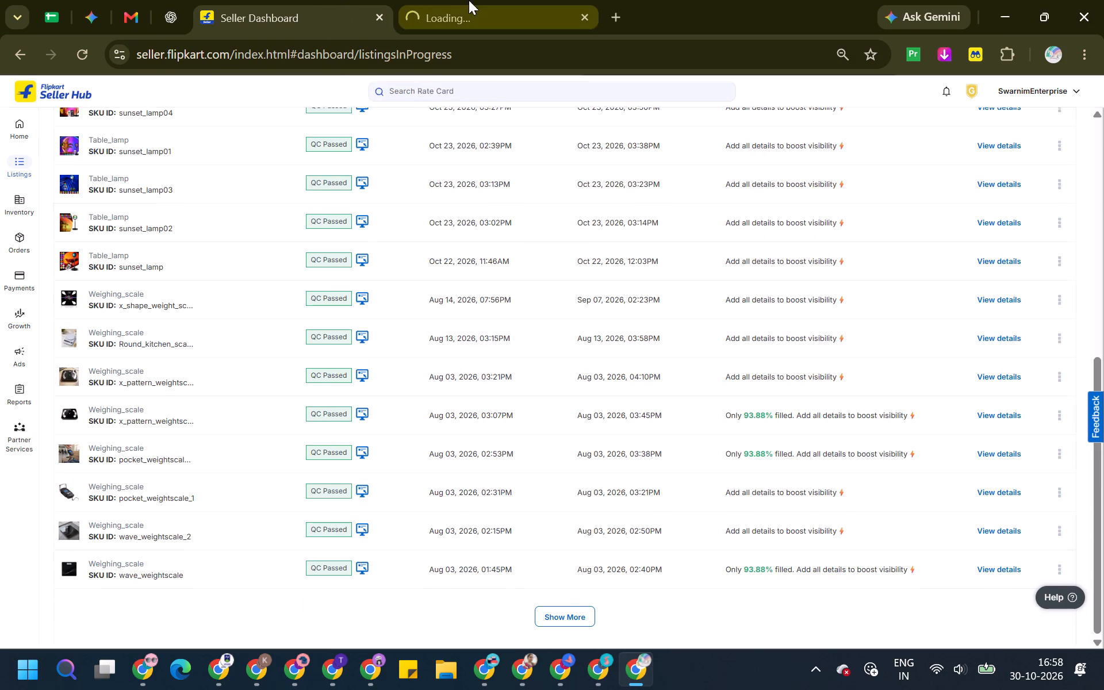
click(323, 0)
scroll(464, 400, down, 2)
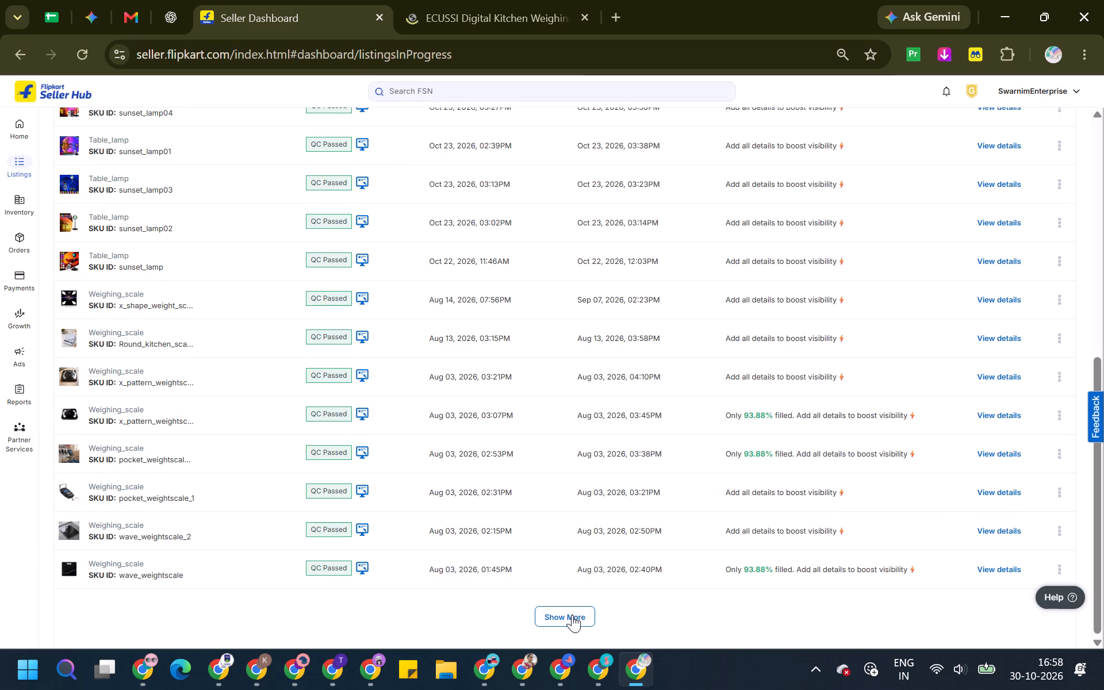
click(572, 615)
Examine the kitchen weighing scale's product page on Flipkart, including its images, price and seller details.
click(490, 0)
scroll(522, 255, down, 6)
scroll(480, 297, up, 5)
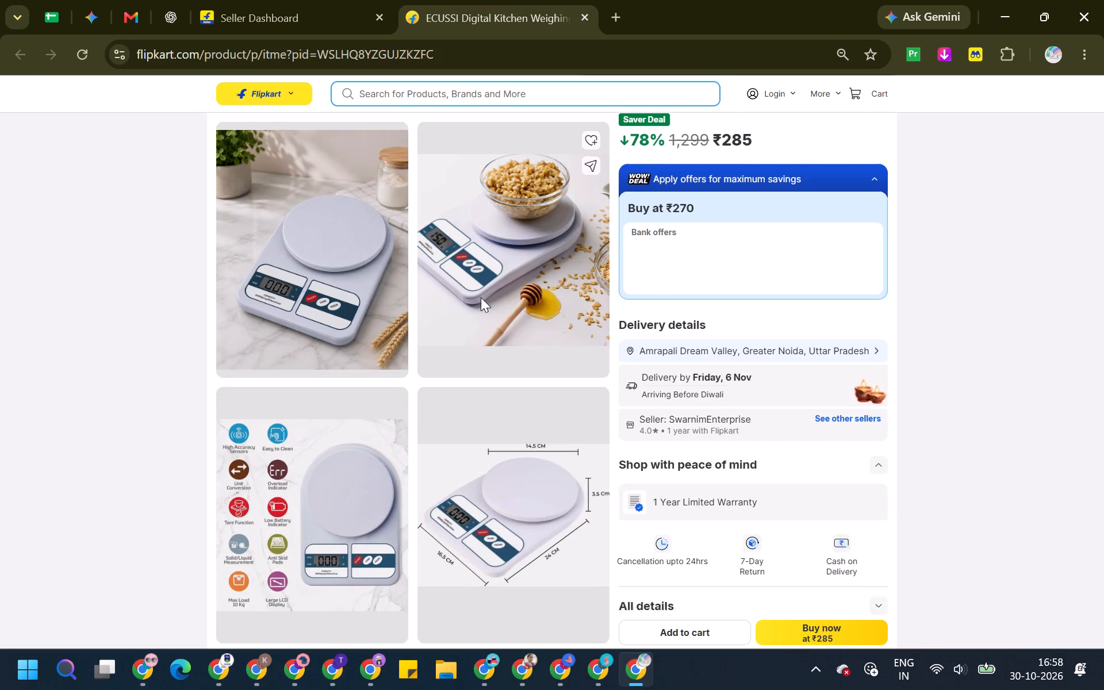
scroll(479, 296, up, 4)
Open the Growth page in a separate tab and place it before the listings tab.
click(292, 0)
scroll(305, 401, down, 4)
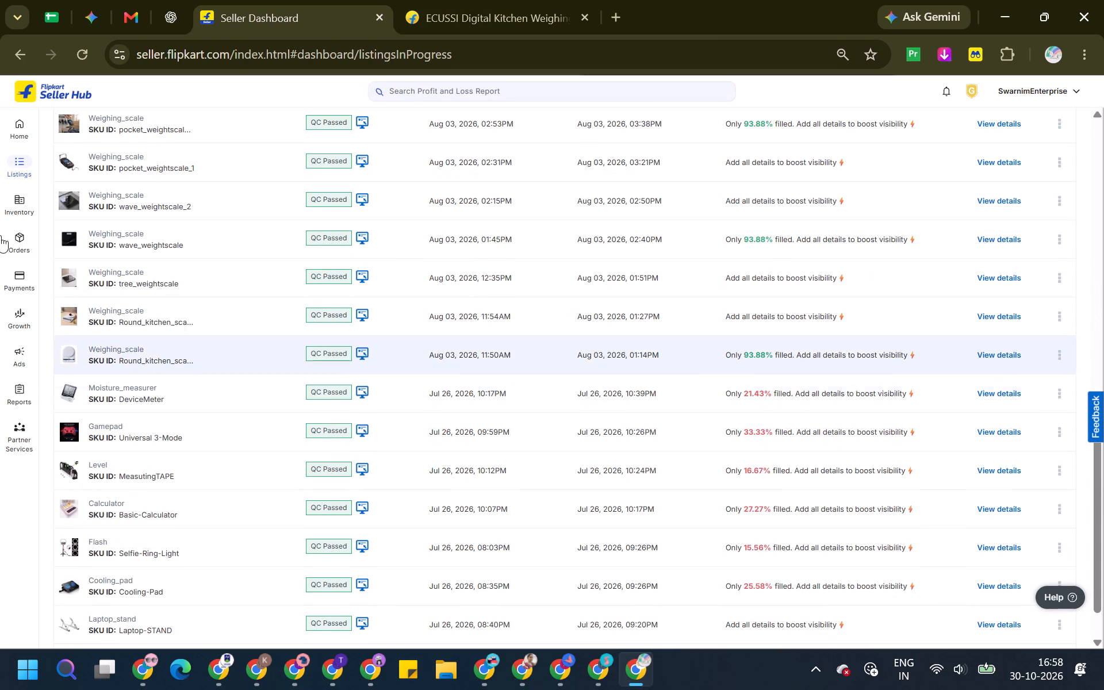
right_click(19, 316)
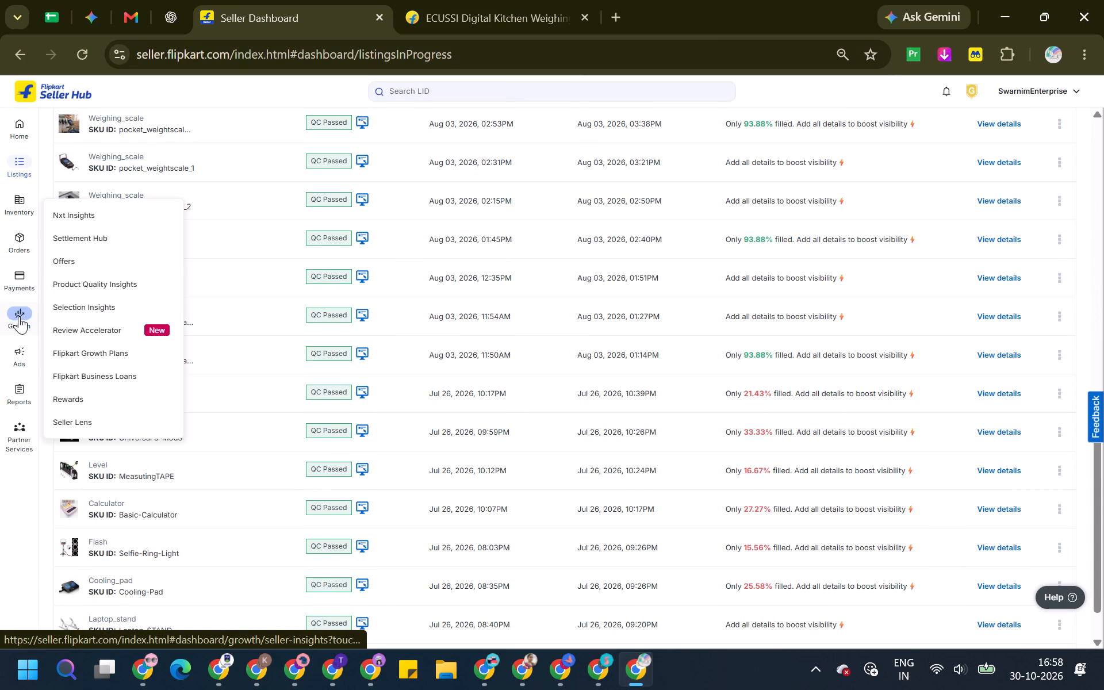
click(65, 342)
click(668, 0)
drag(738, 0, 394, 0)
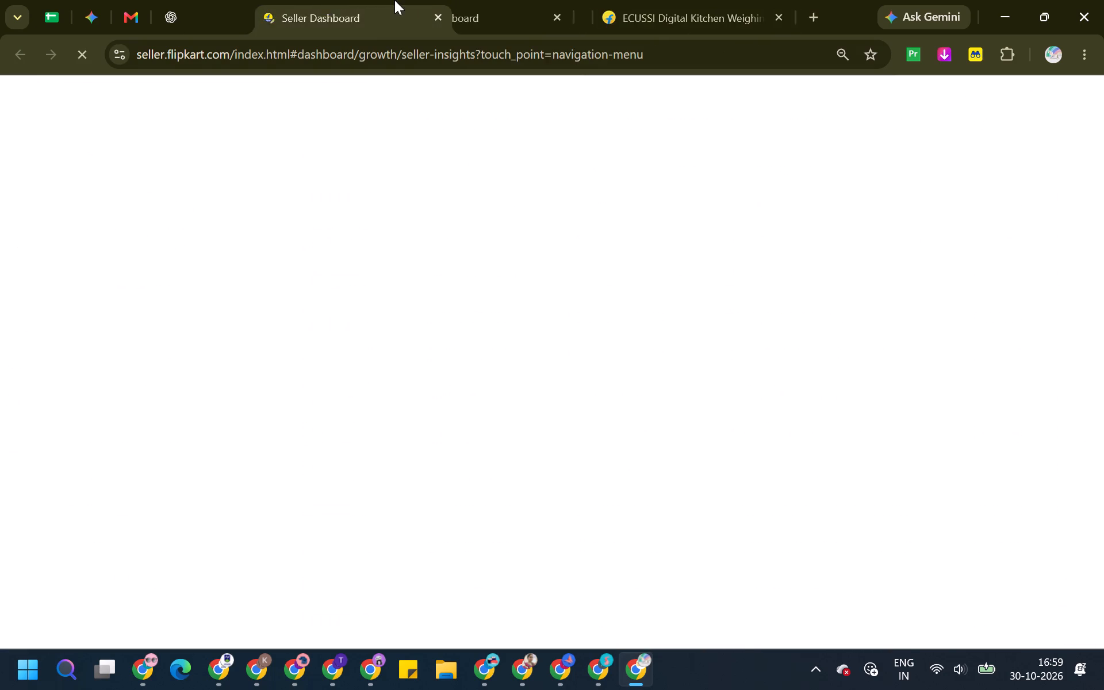
click(654, 0)
click(561, 0)
scroll(402, 227, up, 10)
From the NXT Insights page, open Listings in a separate tab and look through the product sales overview.
click(301, 0)
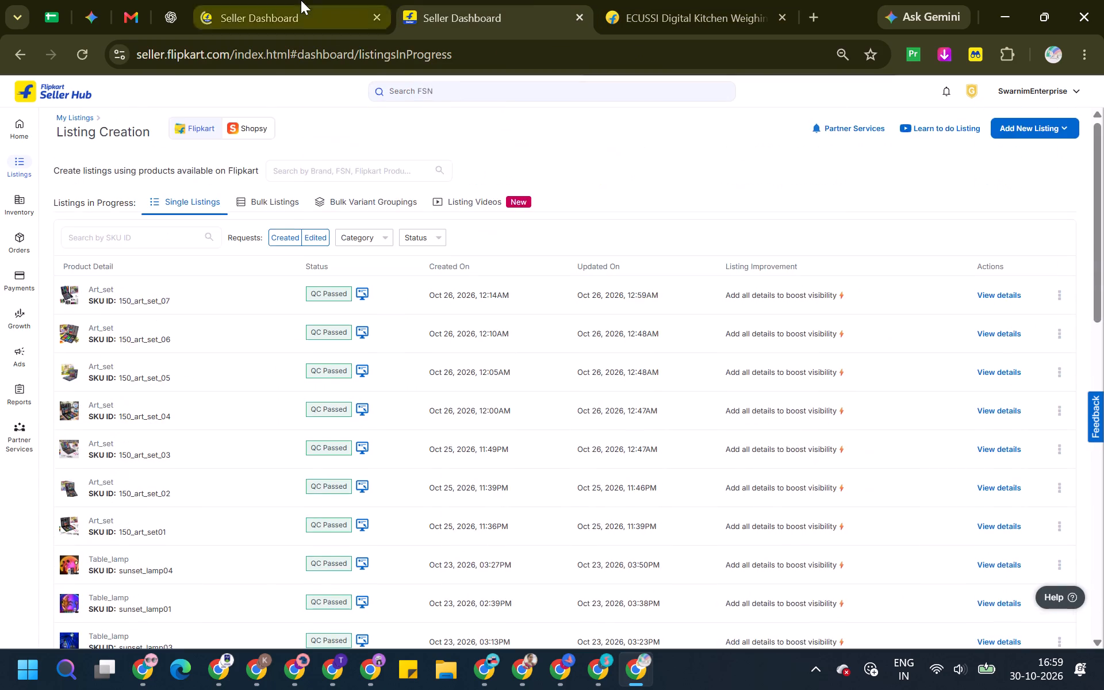
right_click(42, 167)
right_click(26, 166)
click(74, 193)
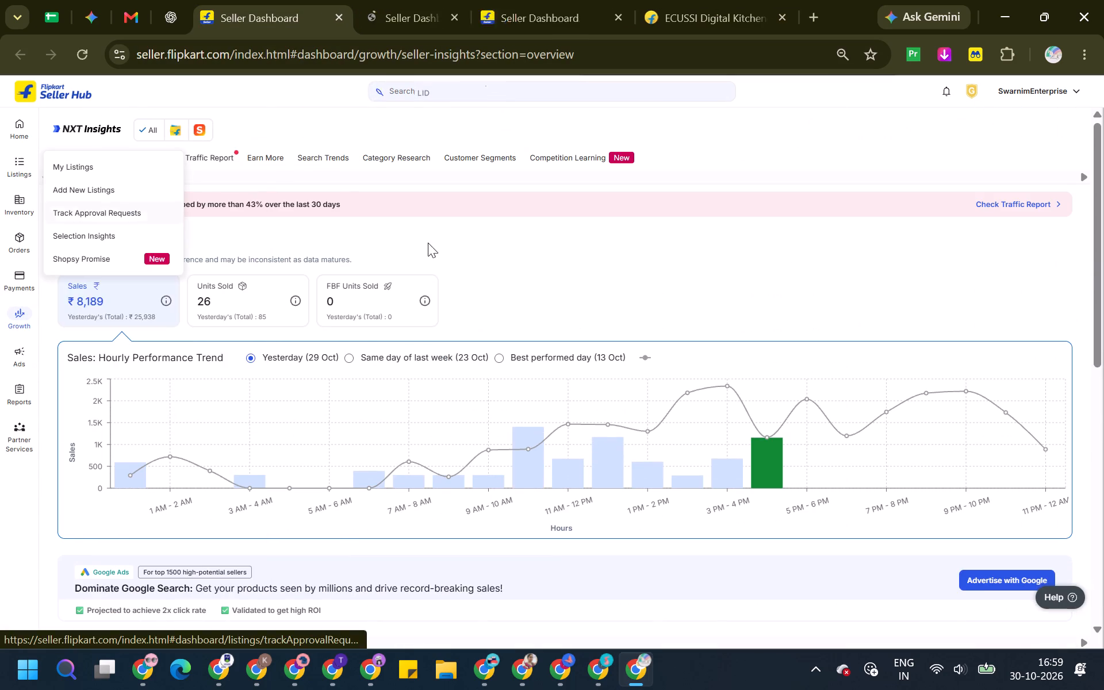
scroll(428, 260, down, 11)
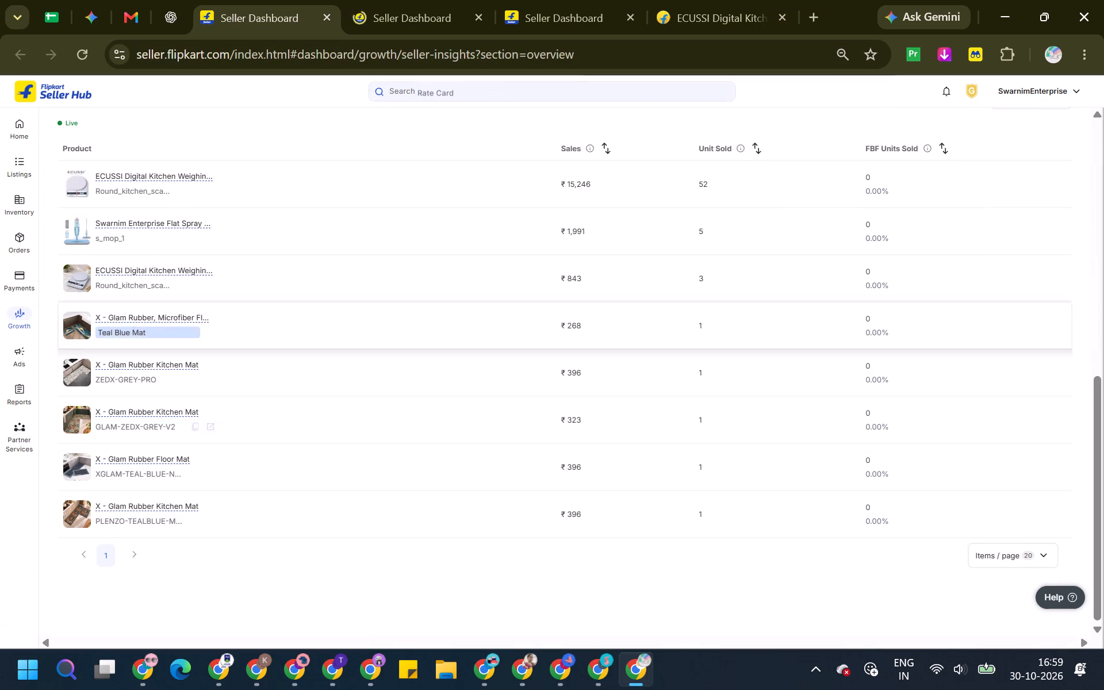
Show only the low stock recommendations among SwarnimEnterprise's active listings.
click(411, 0)
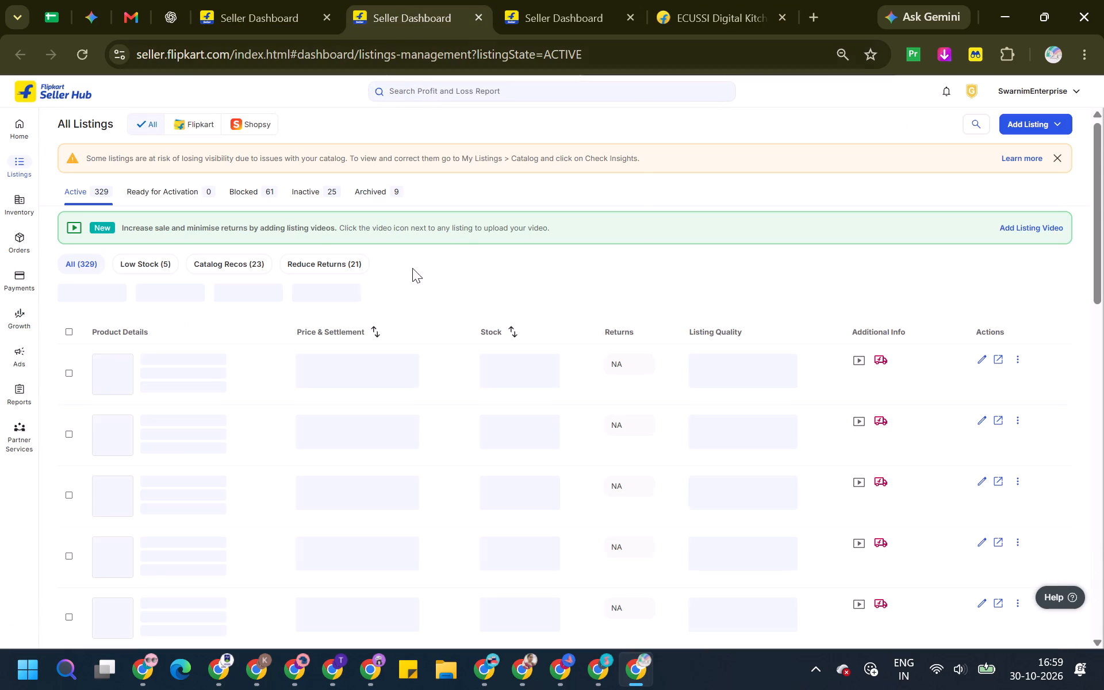
click(167, 269)
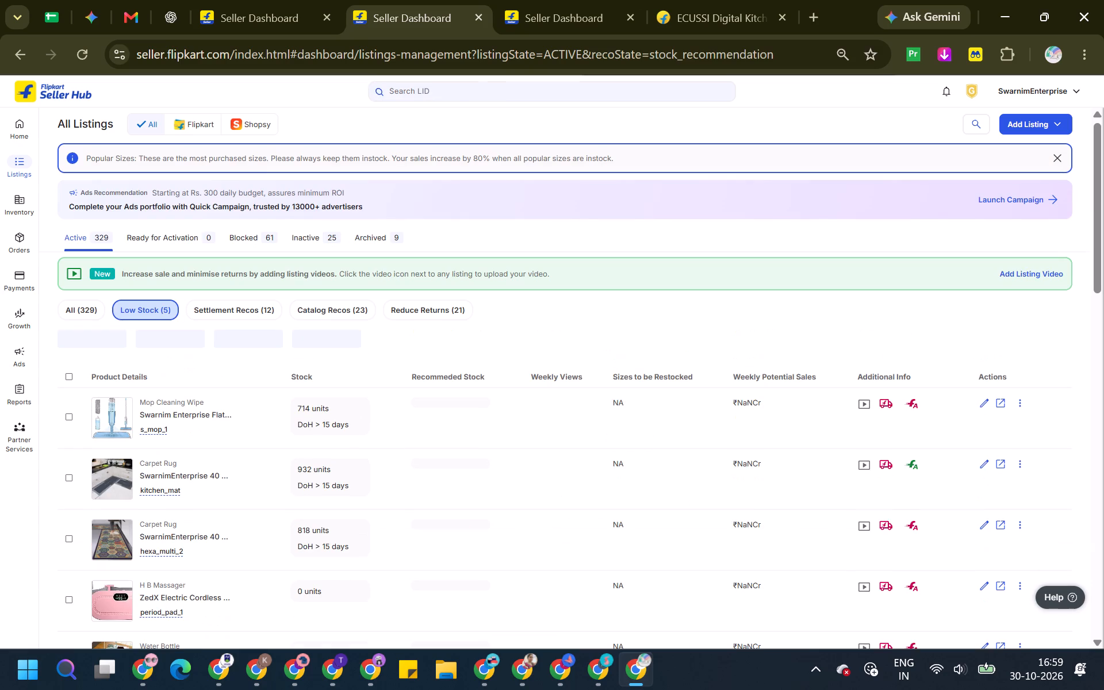
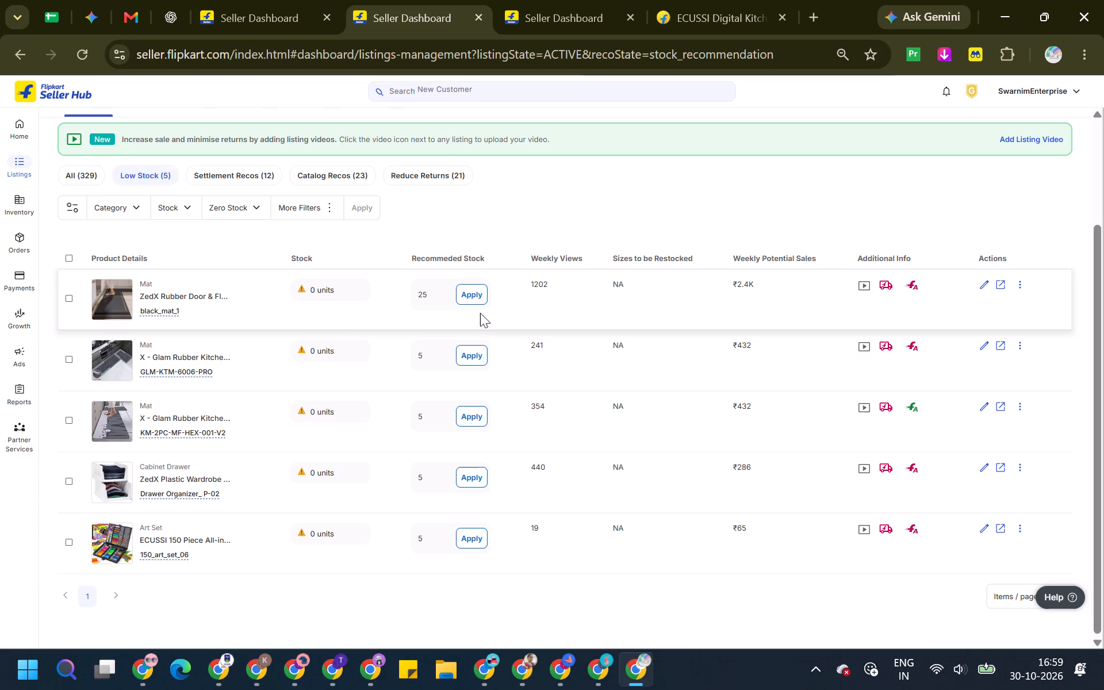
Apply the recommended stock of 5 units to the kitchen mat listings GLM-KTM-6006-PRO and KM-2PC-MF-HEX-001-V2.
click(480, 350)
click(476, 420)
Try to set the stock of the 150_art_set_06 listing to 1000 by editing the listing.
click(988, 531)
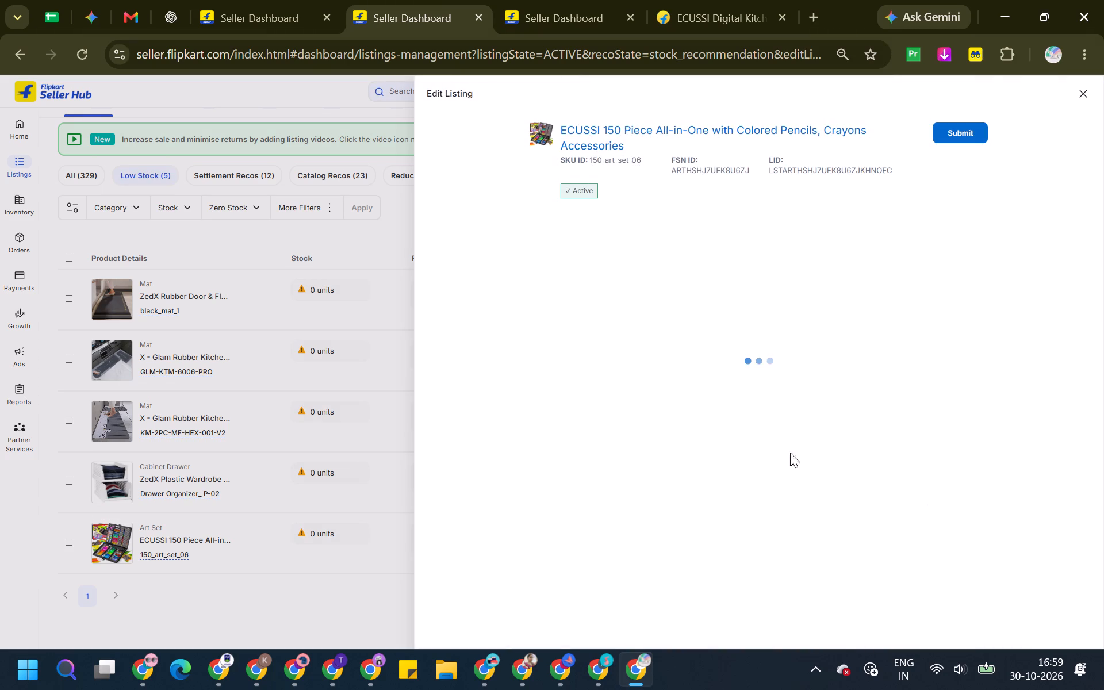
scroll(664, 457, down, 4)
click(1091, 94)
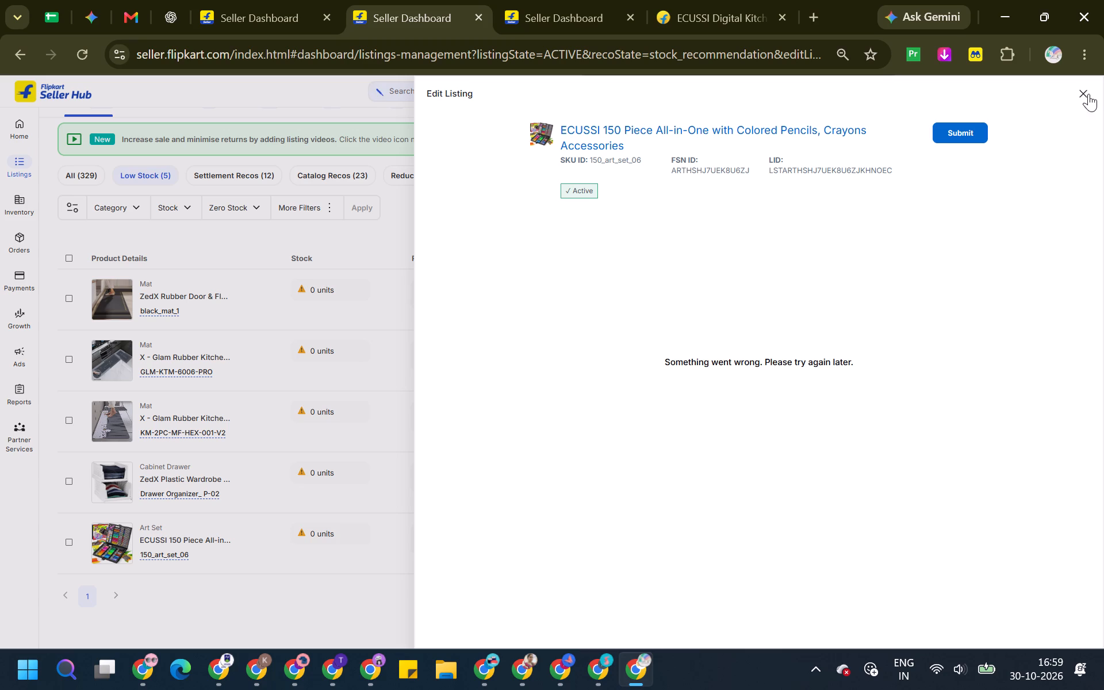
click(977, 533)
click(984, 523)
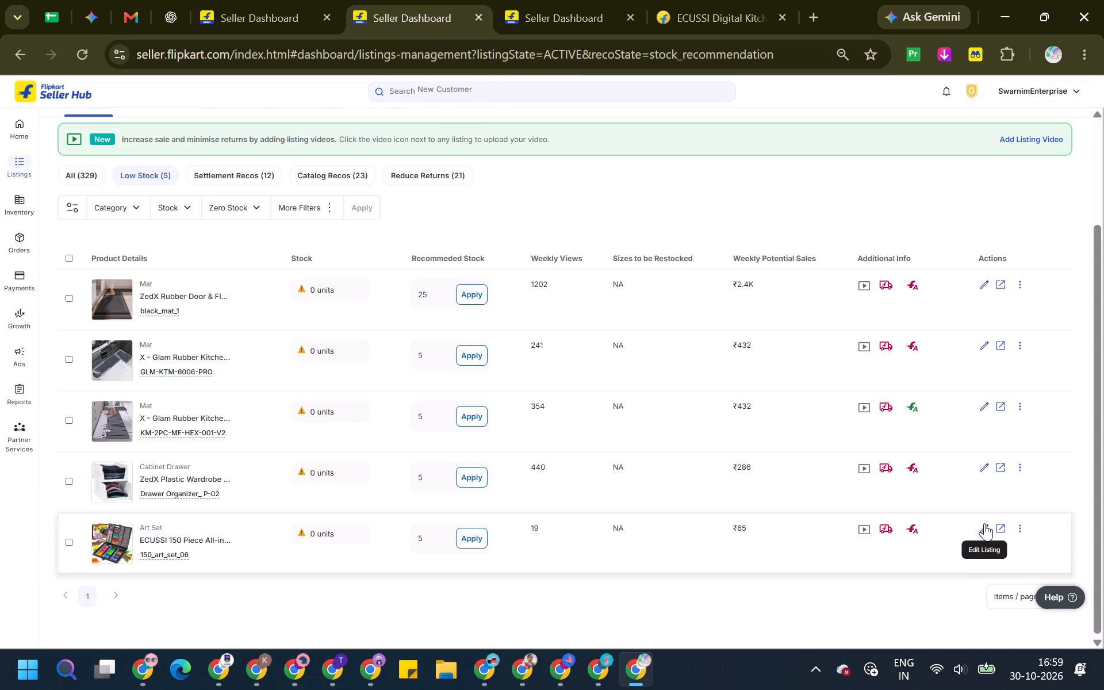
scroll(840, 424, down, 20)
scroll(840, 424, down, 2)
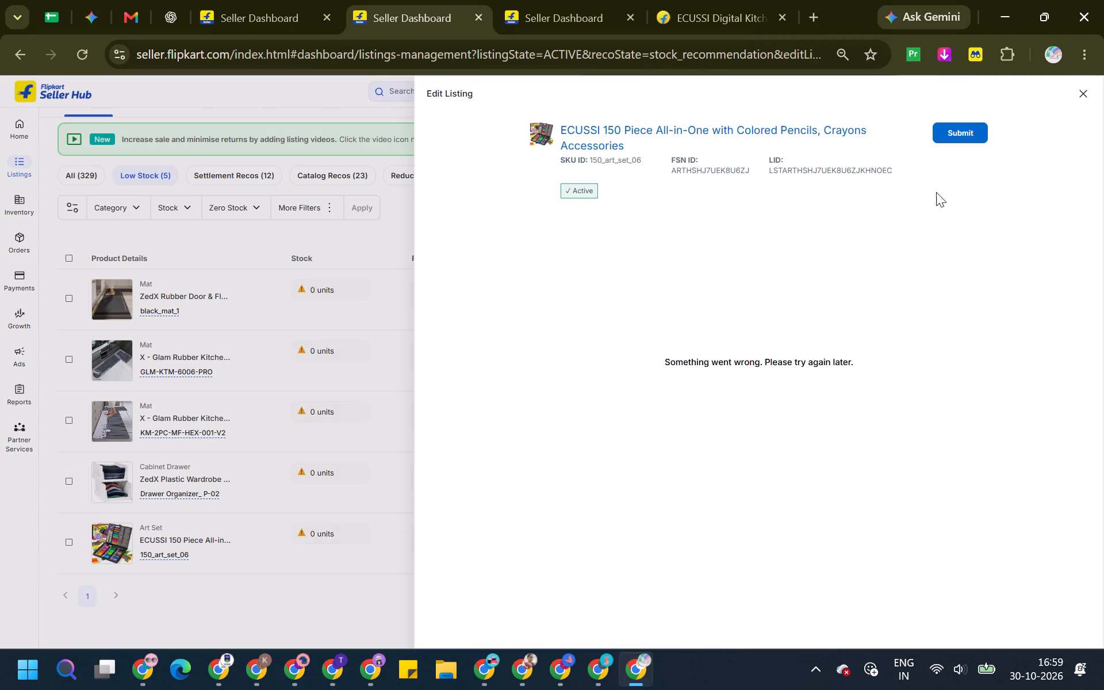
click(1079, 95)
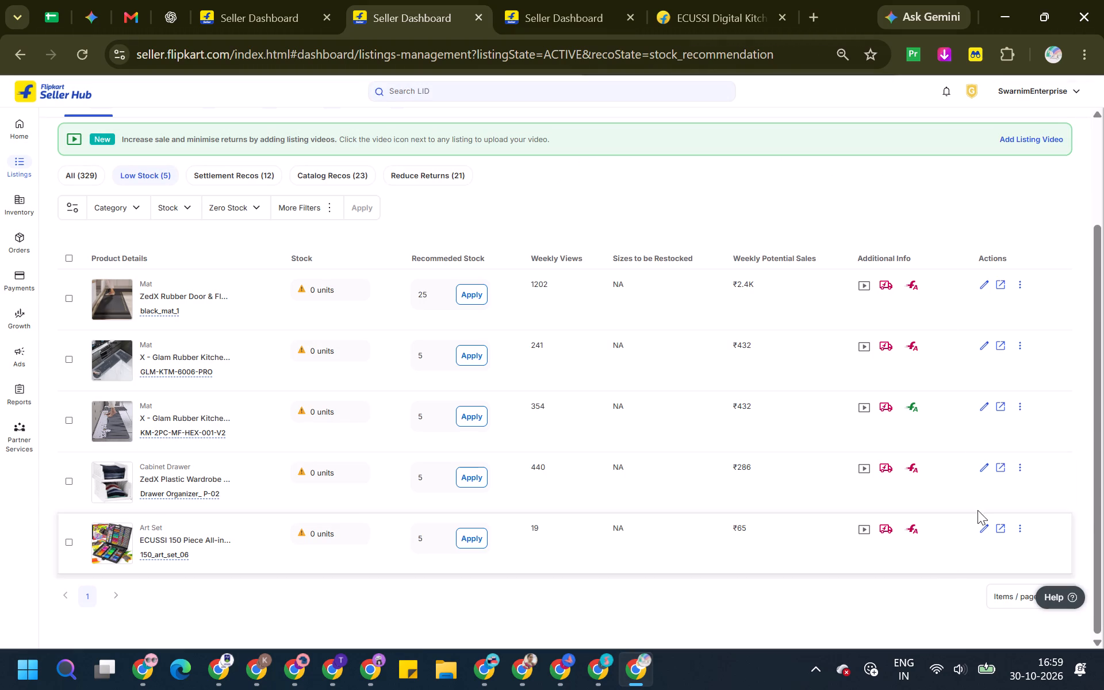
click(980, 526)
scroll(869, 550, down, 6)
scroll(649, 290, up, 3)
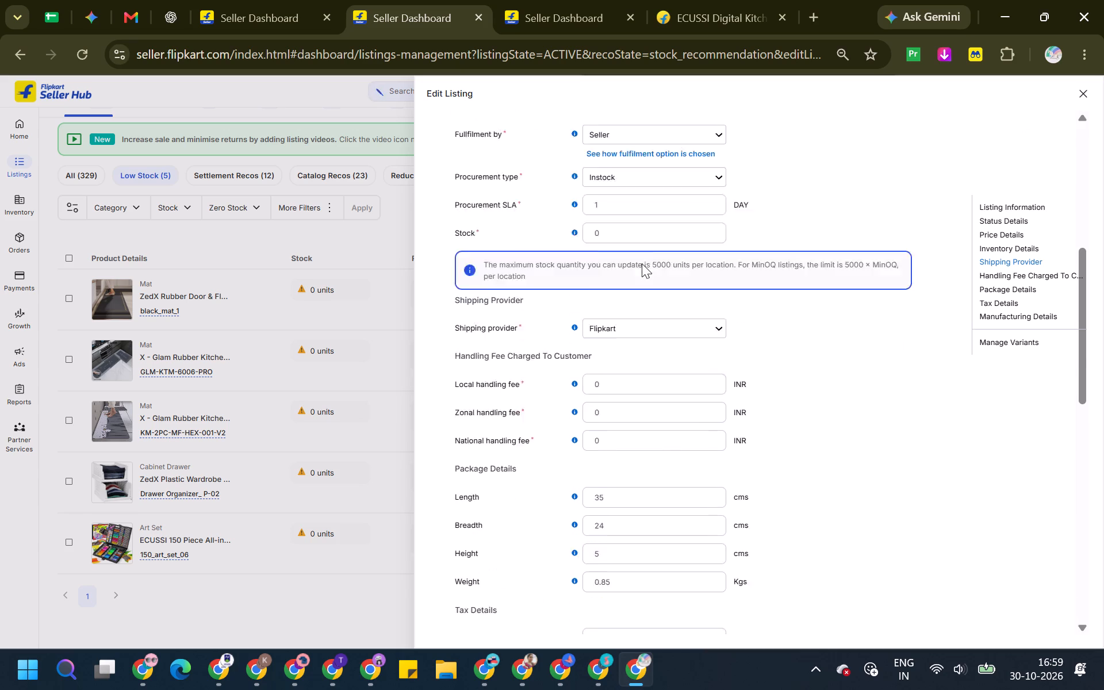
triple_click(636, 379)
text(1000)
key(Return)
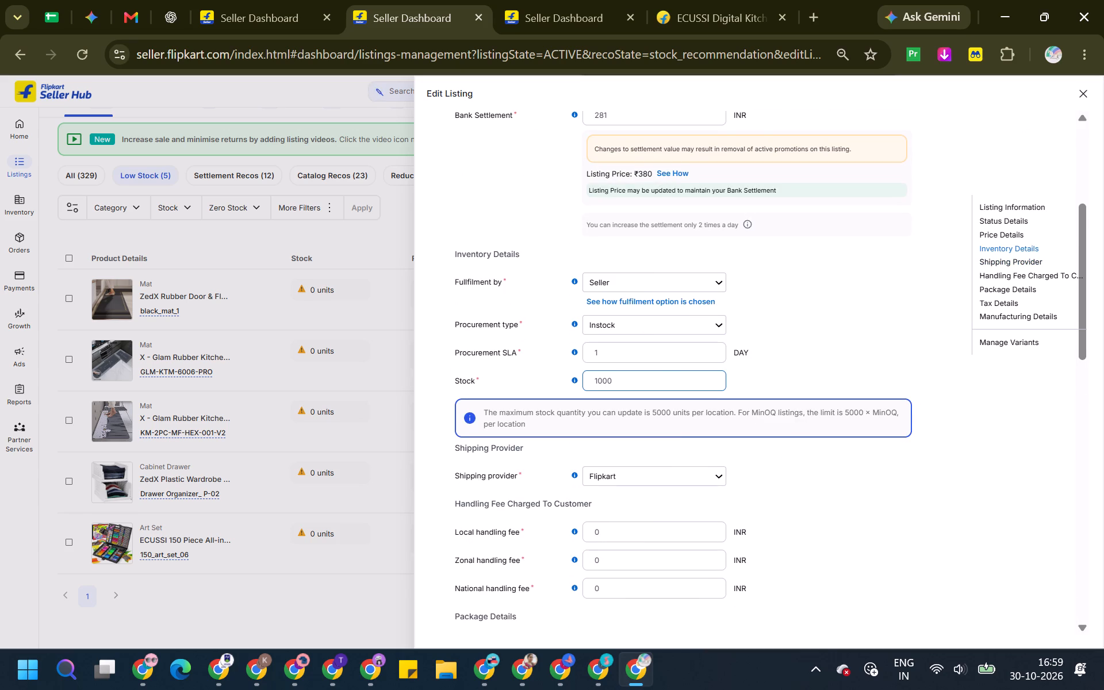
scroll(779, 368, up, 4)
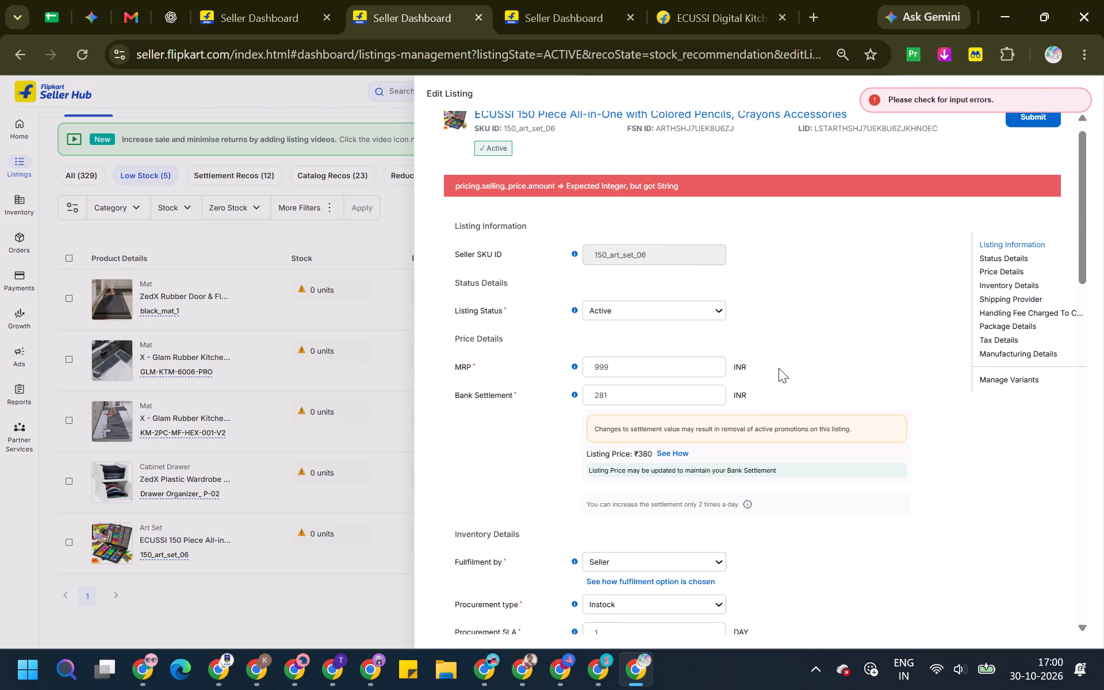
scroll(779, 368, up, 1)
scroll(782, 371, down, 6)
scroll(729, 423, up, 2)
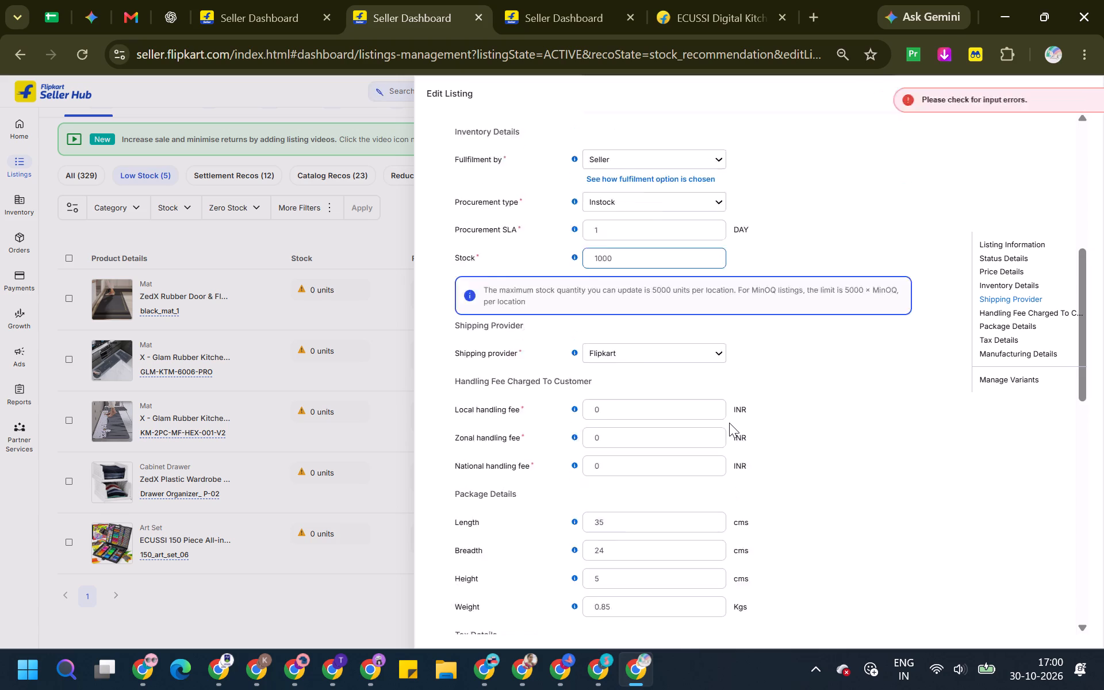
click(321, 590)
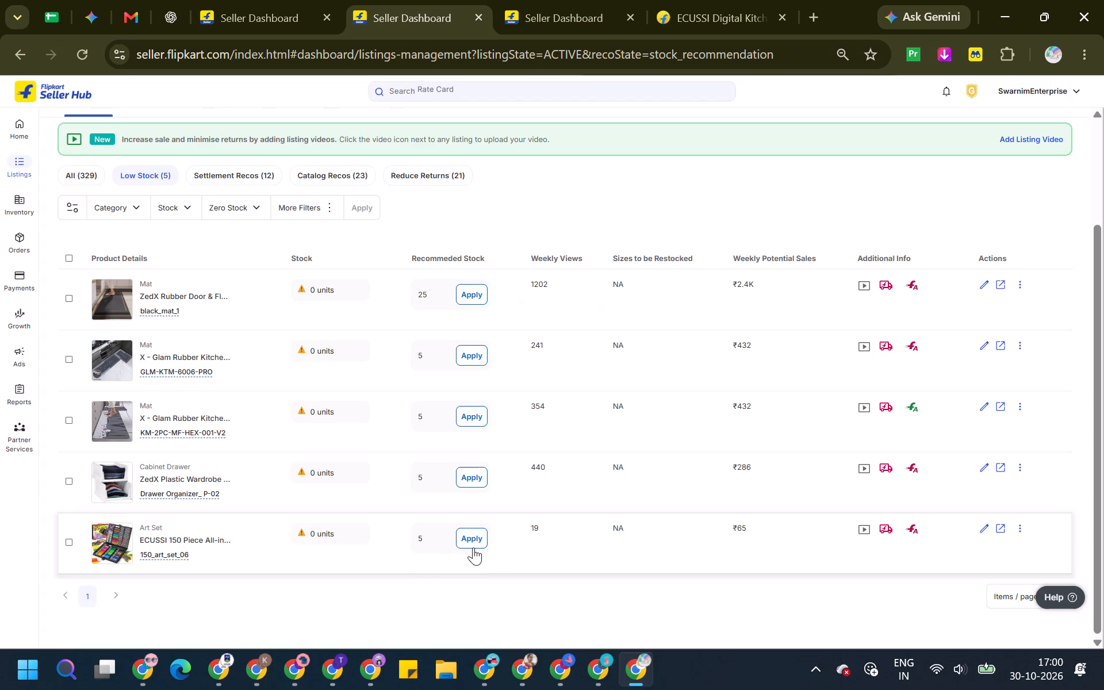
Apply the recommended stock of 5 units to the 150_art_set_06 listing.
click(474, 542)
Look through SwarnimEnterprise's listing creation requests and product sales overview, and return to the low stock listings.
scroll(359, 226, up, 1)
click(562, 10)
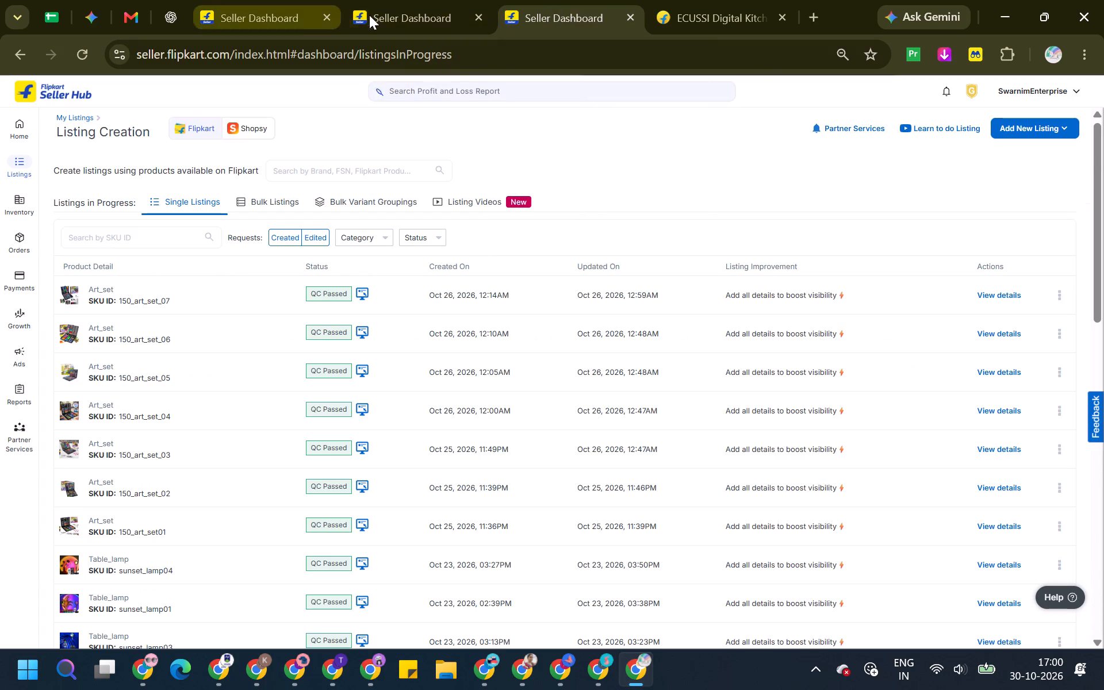
click(396, 3)
click(278, 0)
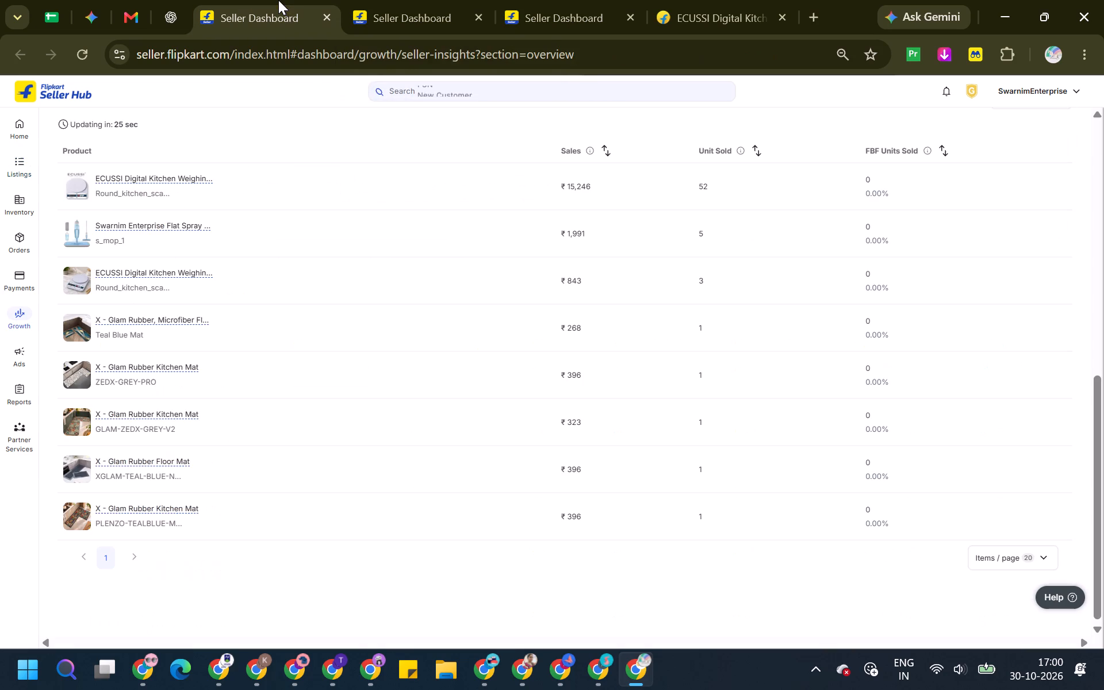
click(661, 0)
click(608, 0)
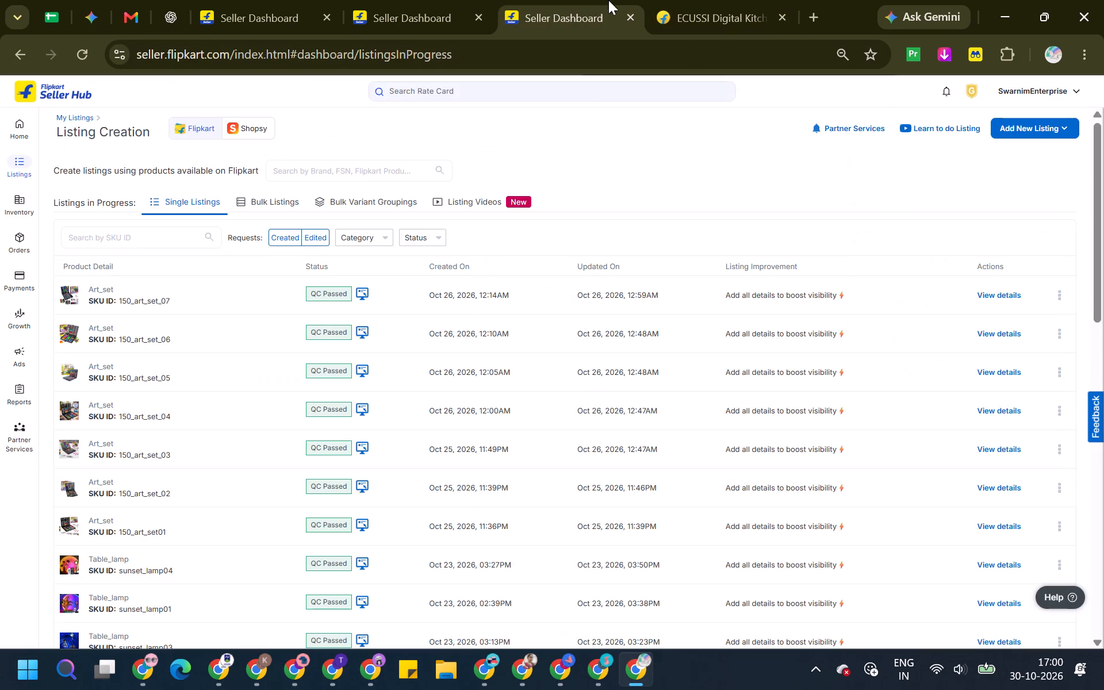
click(376, 0)
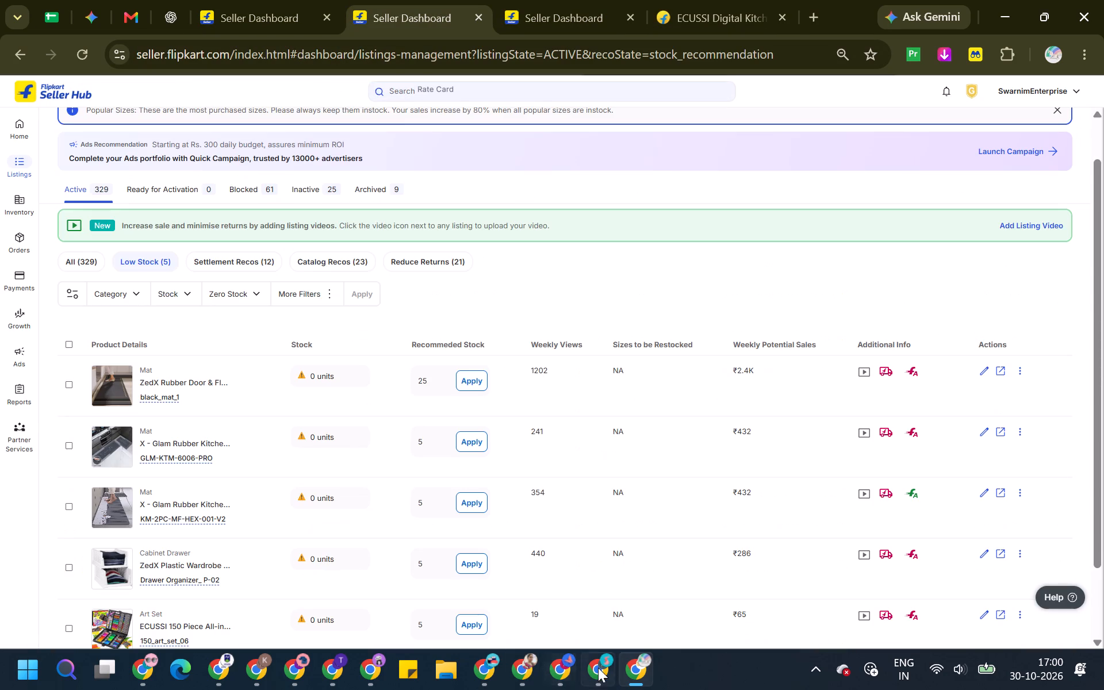
Switch to the PragatiEZone account and set the bank settlement of the Spray_mop_13 listing to ₹350.
click(598, 668)
click(566, 668)
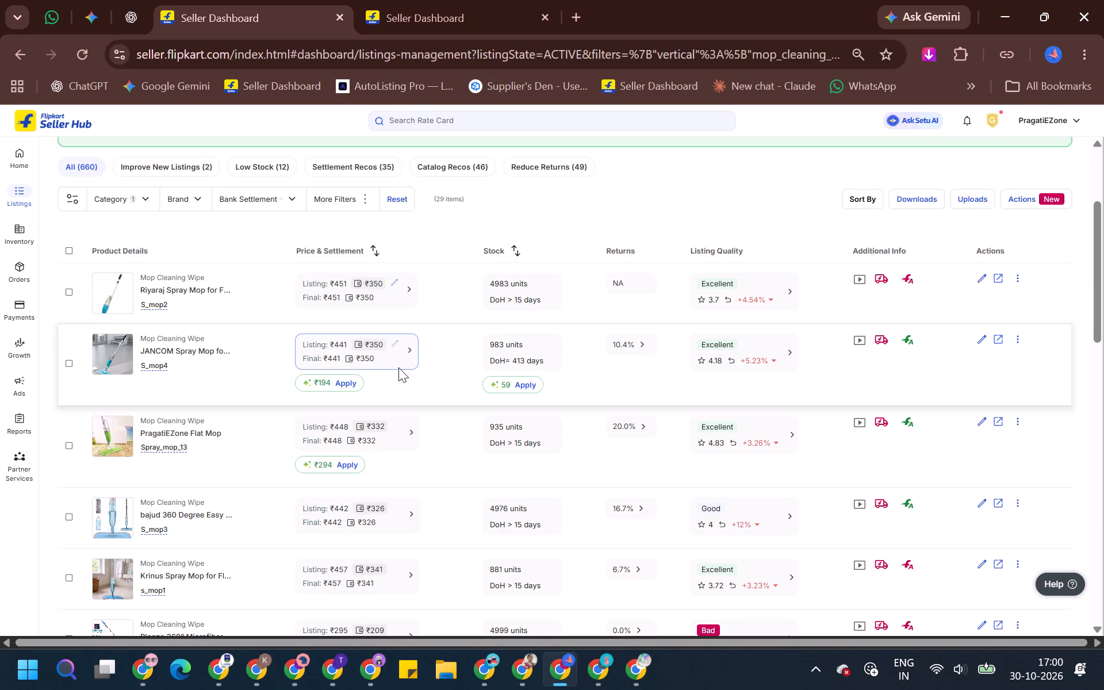
scroll(378, 438, down, 2)
click(400, 253)
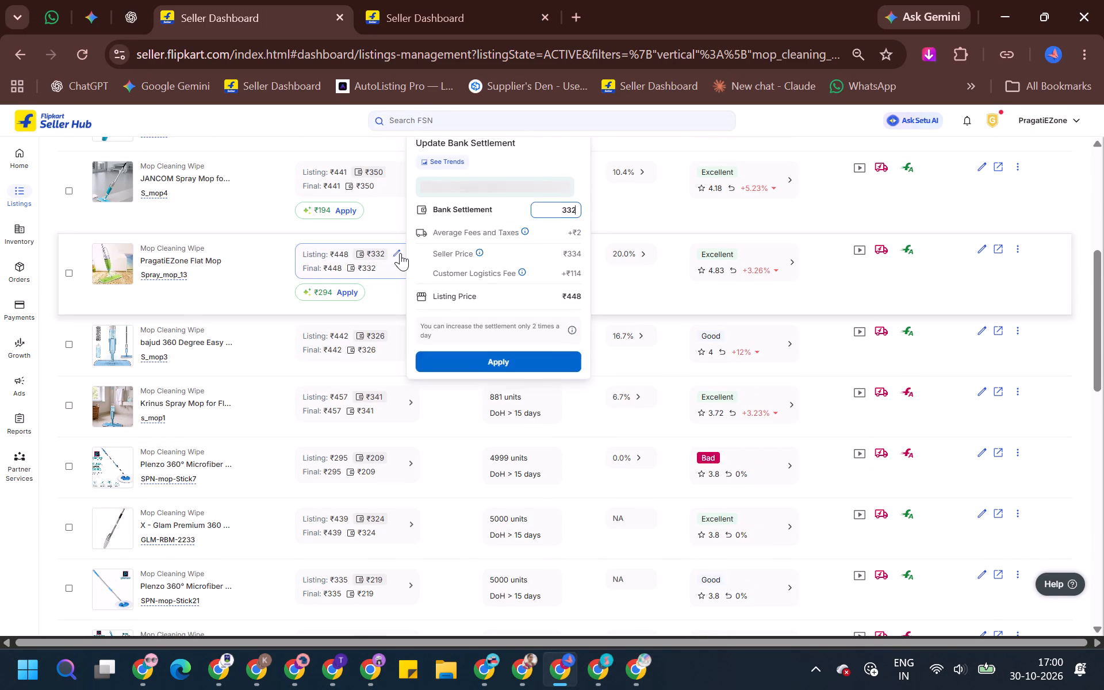
key(BackSpace)
key(BackSpace)
text(50)
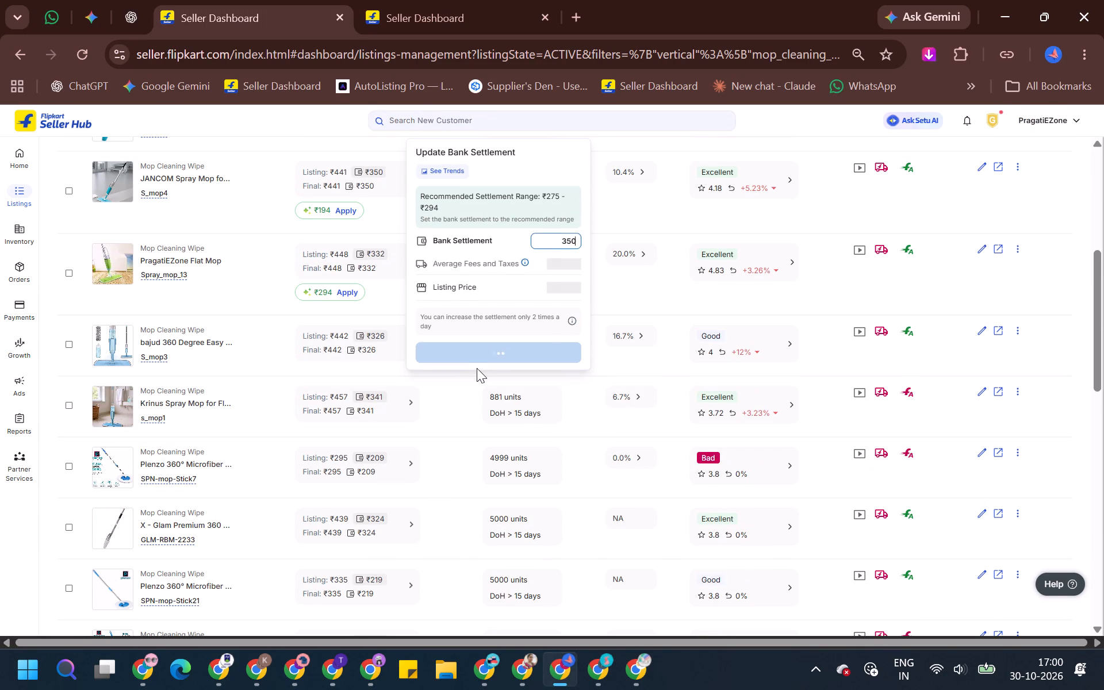
click(481, 370)
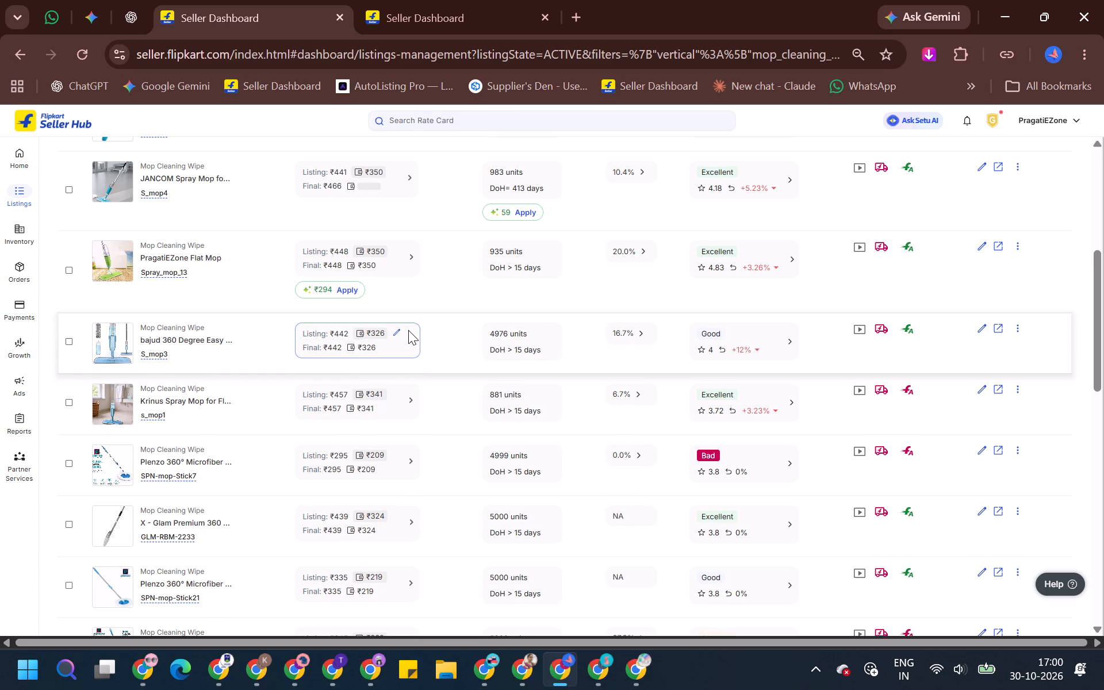
Set the bank settlement of the bajud 360 Degree mop listing S_mop3 to ₹350.
click(396, 333)
key(BackSpace)
key(BackSpace)
text(50)
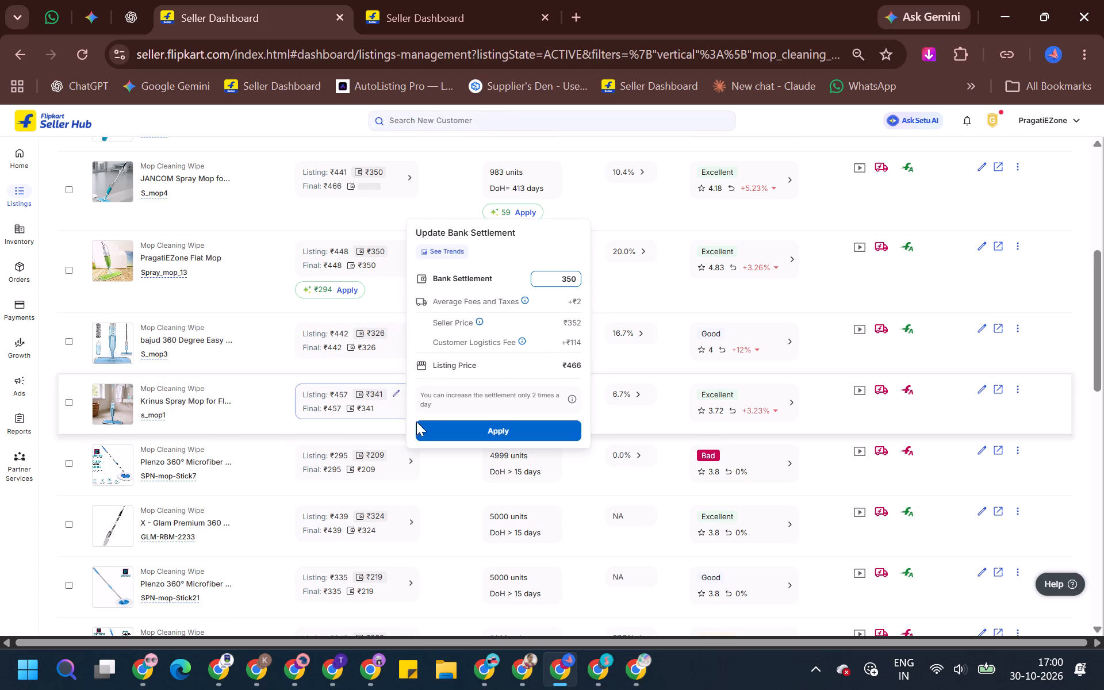
click(431, 432)
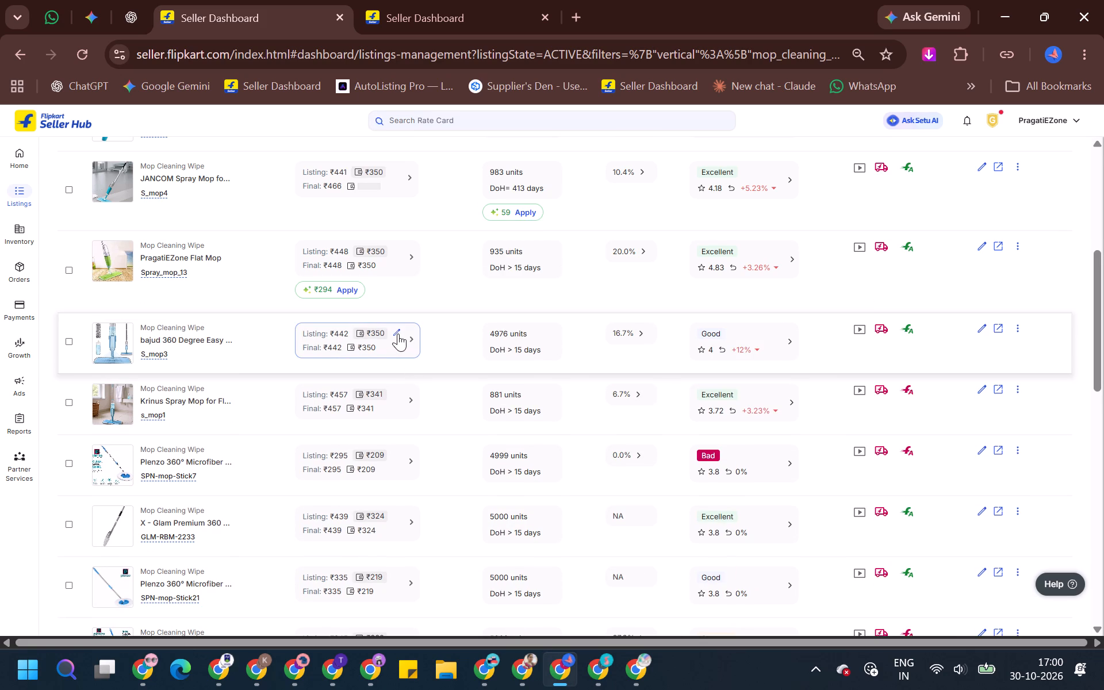
Set the bank settlement of the Krinus Spray Mop listing s_mop1 to ₹350.
click(399, 389)
key(BackSpace)
key(BackSpace)
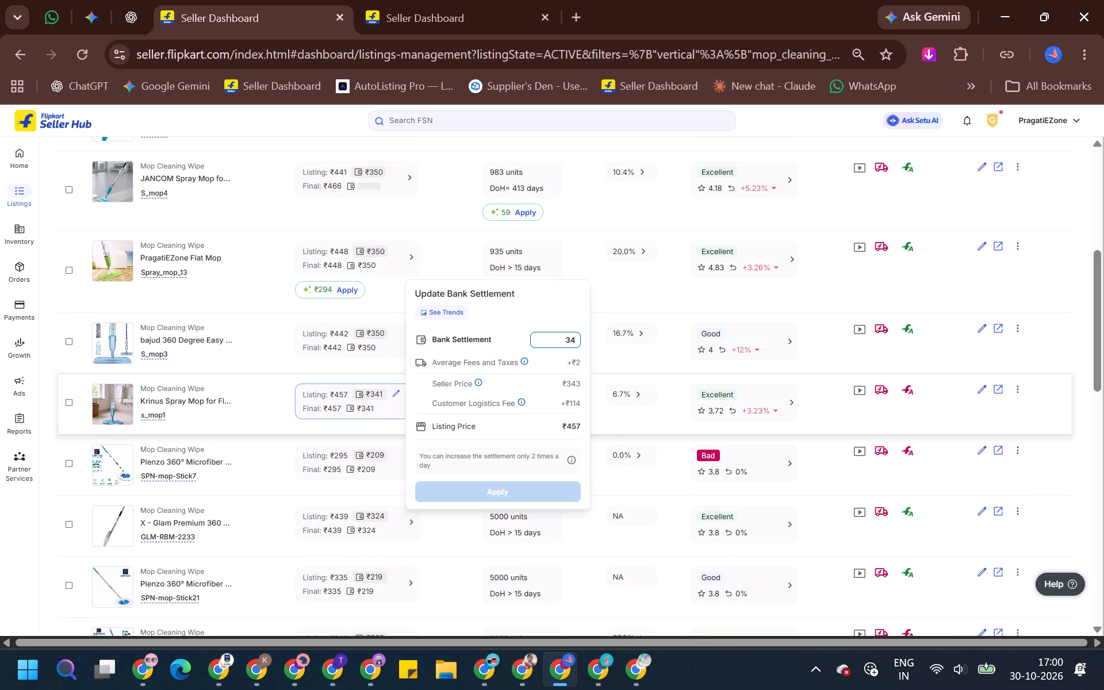
text(5-)
key(BackSpace)
key(0)
click(480, 491)
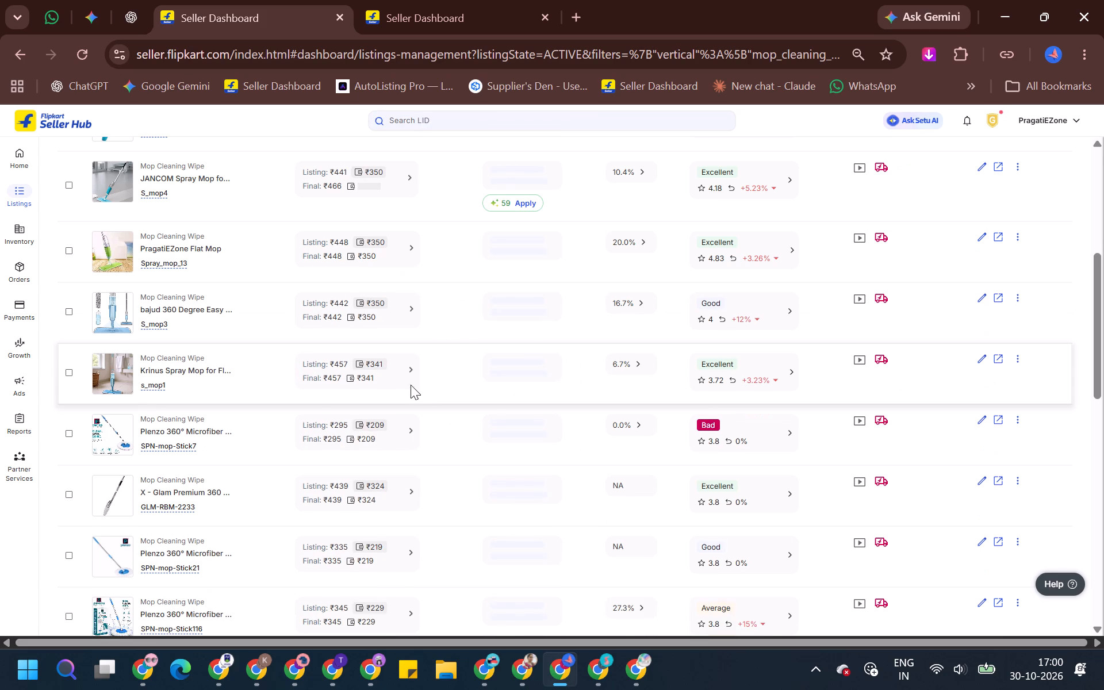
Examine the settlement prices of the remaining mop listings on the first page and on page 2.
scroll(424, 358, down, 1)
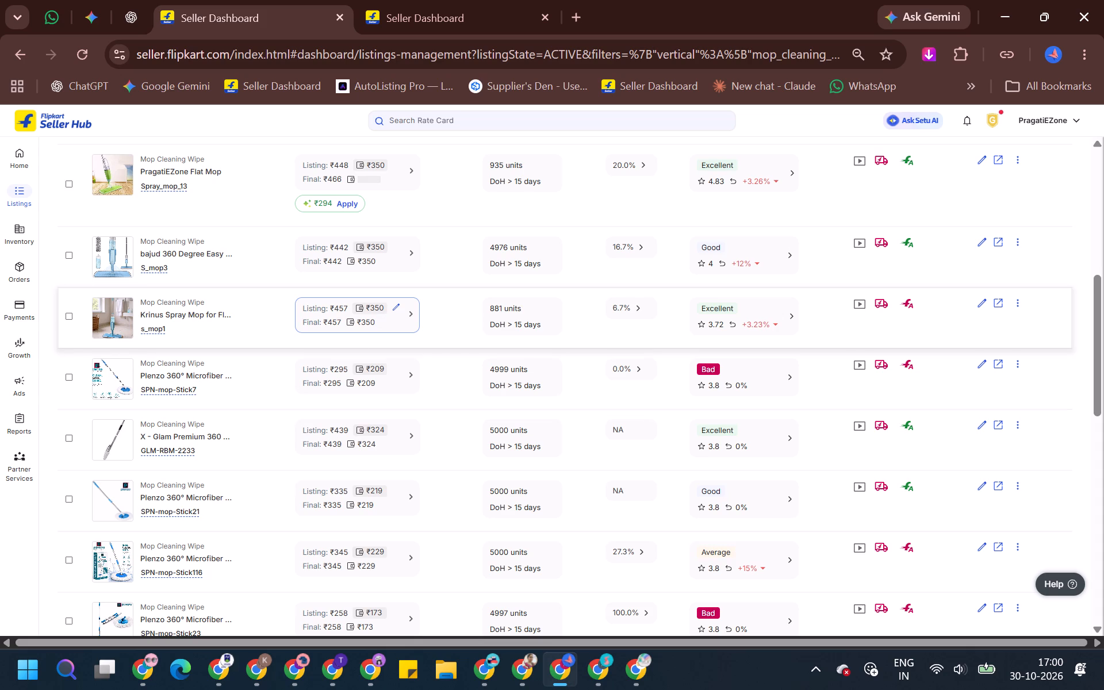
scroll(316, 413, down, 5)
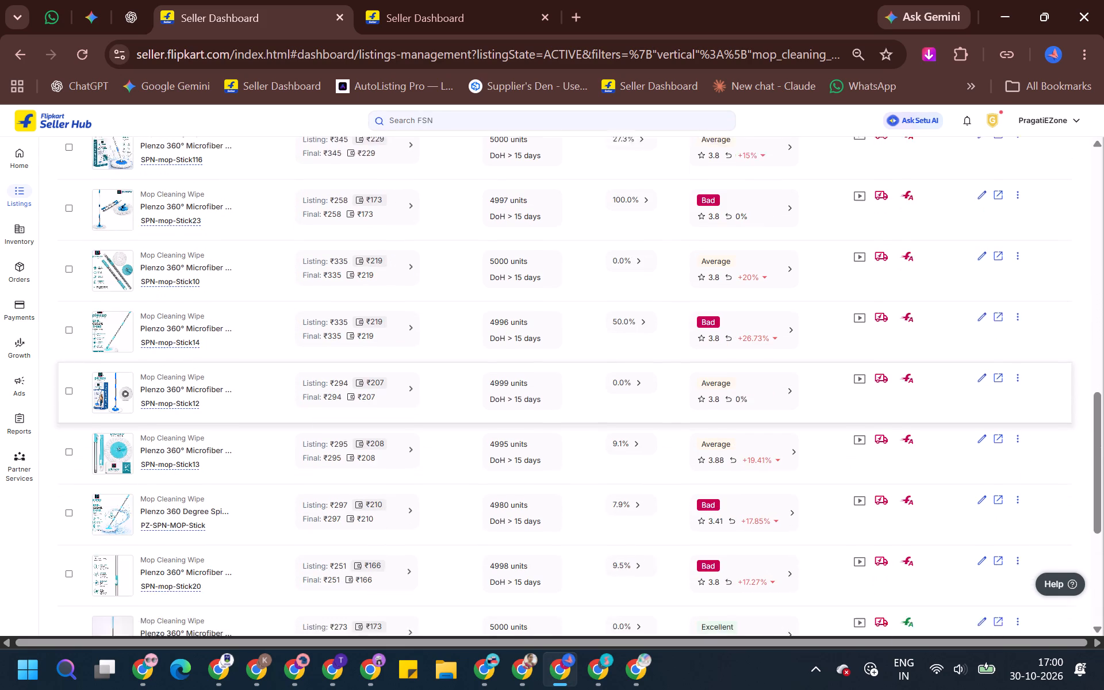
scroll(304, 453, down, 1)
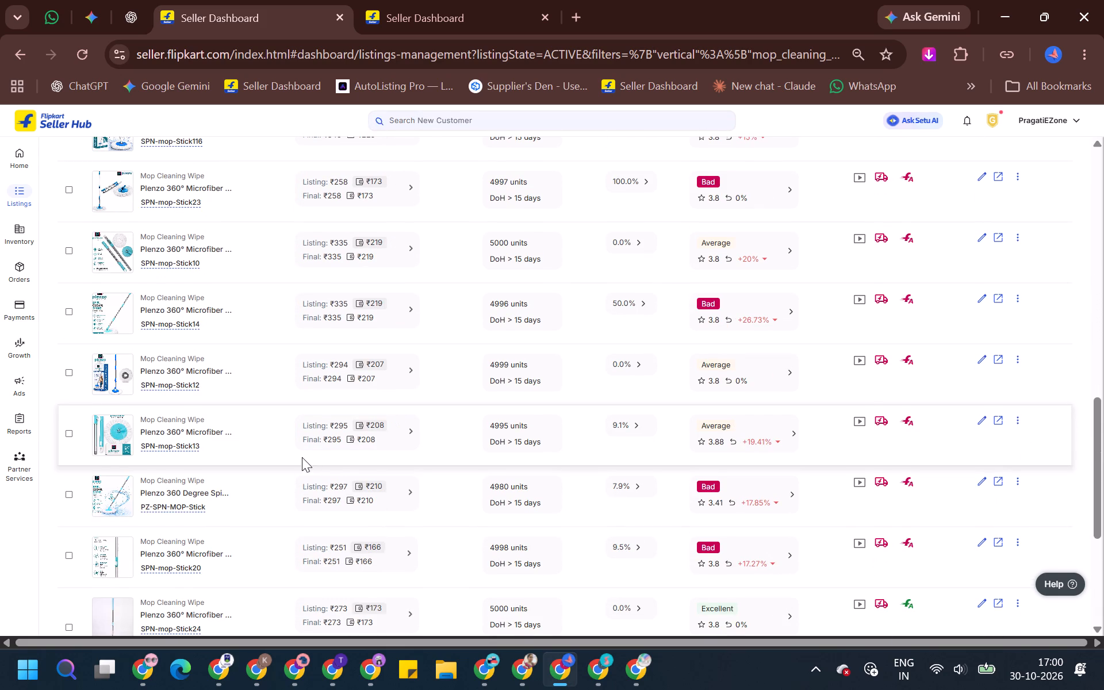
scroll(266, 474, down, 2)
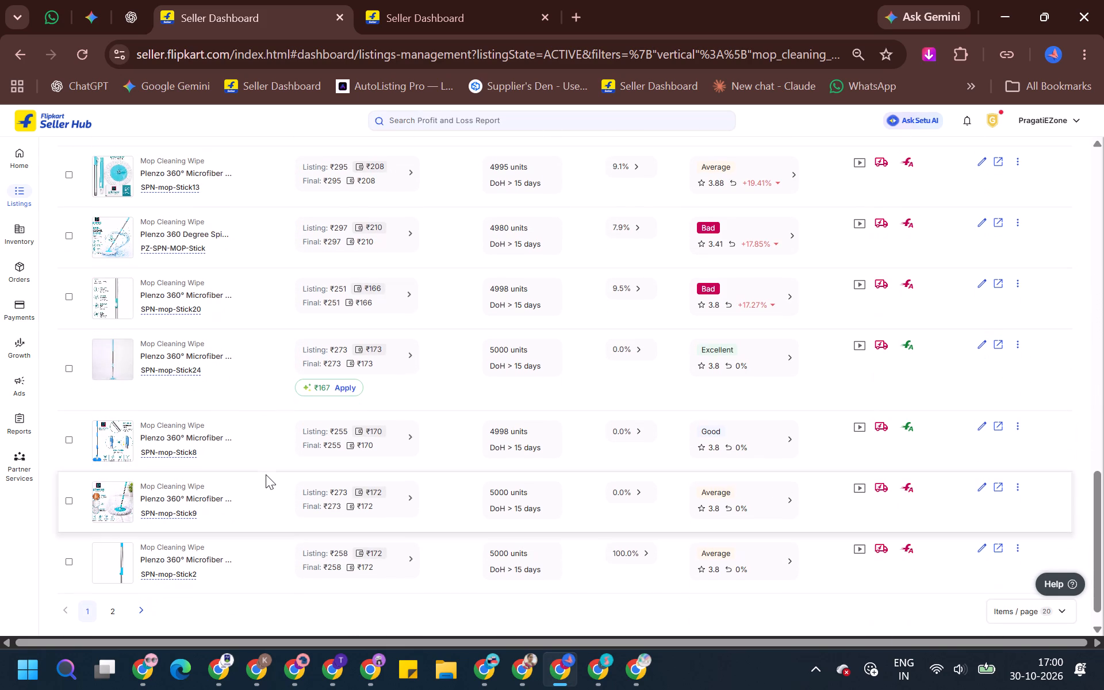
drag(112, 618, 124, 615)
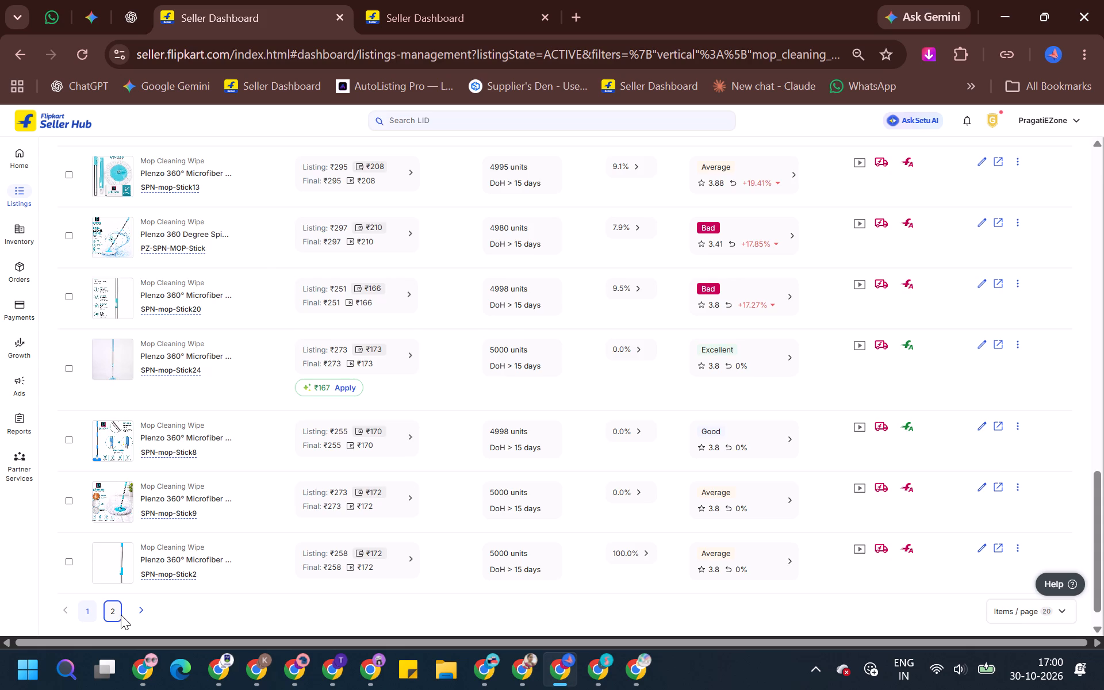
click(121, 615)
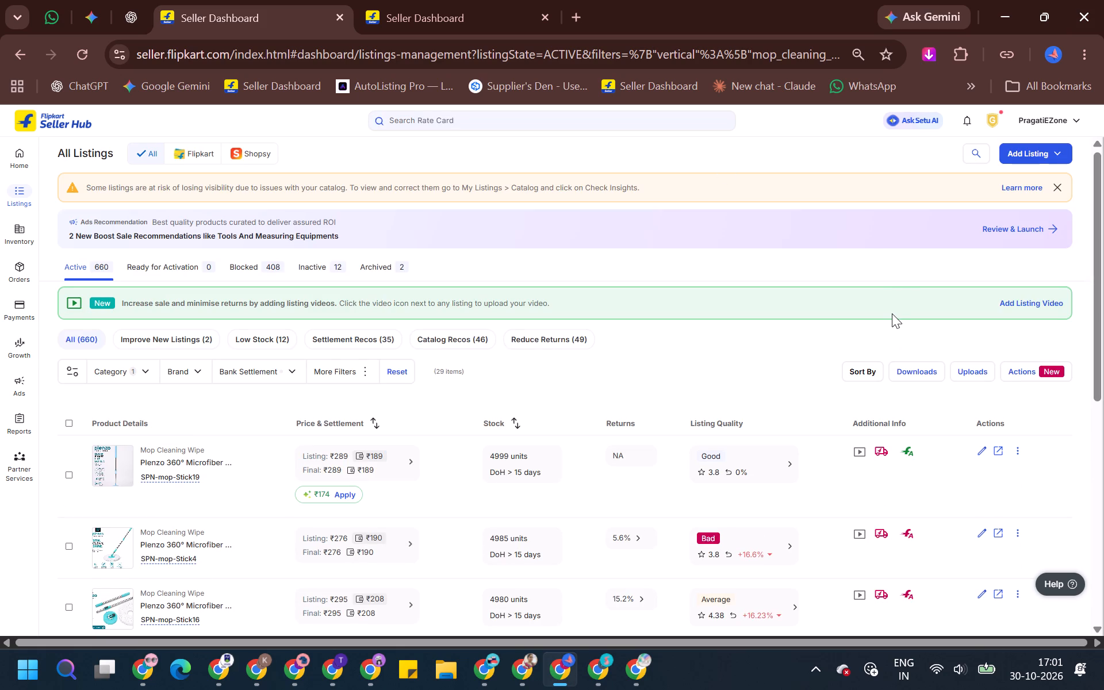
scroll(754, 357, down, 6)
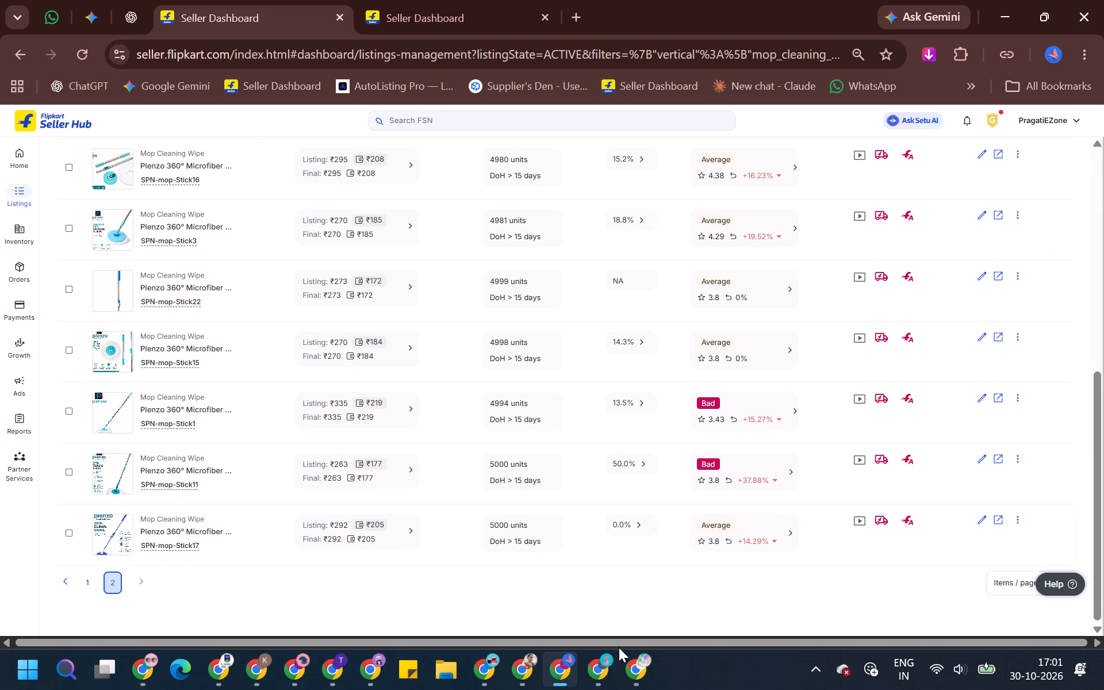
Check MEETONLINEZONE's mop listings with the bank settlement filter closed, and return to the PragatiEZone account.
click(529, 669)
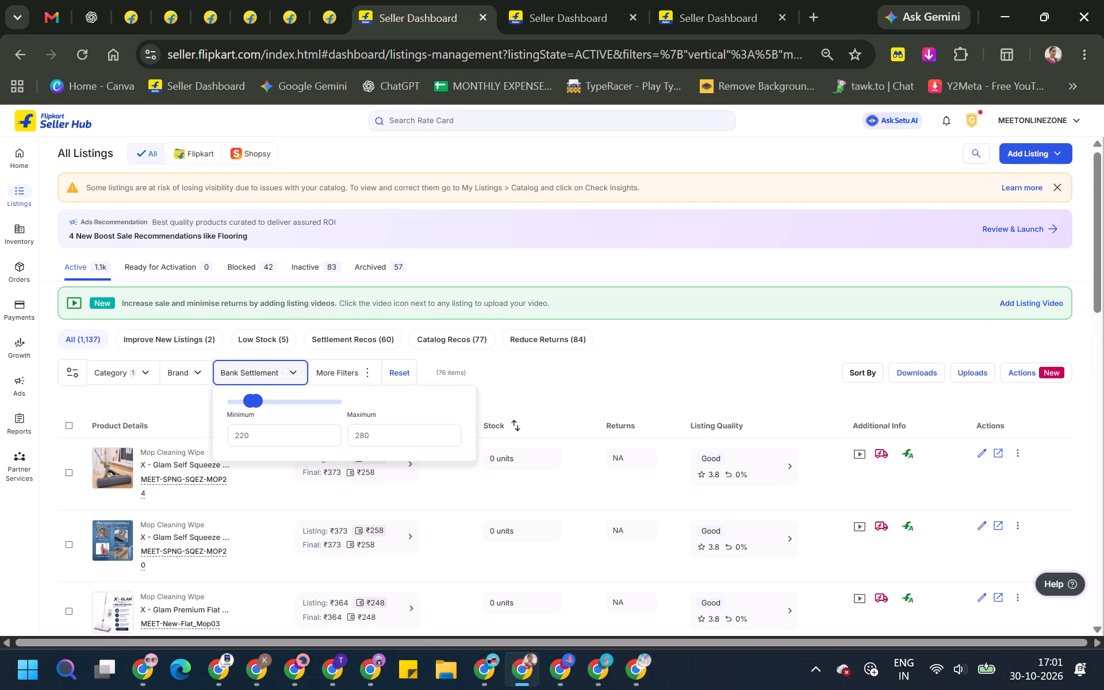
click(506, 275)
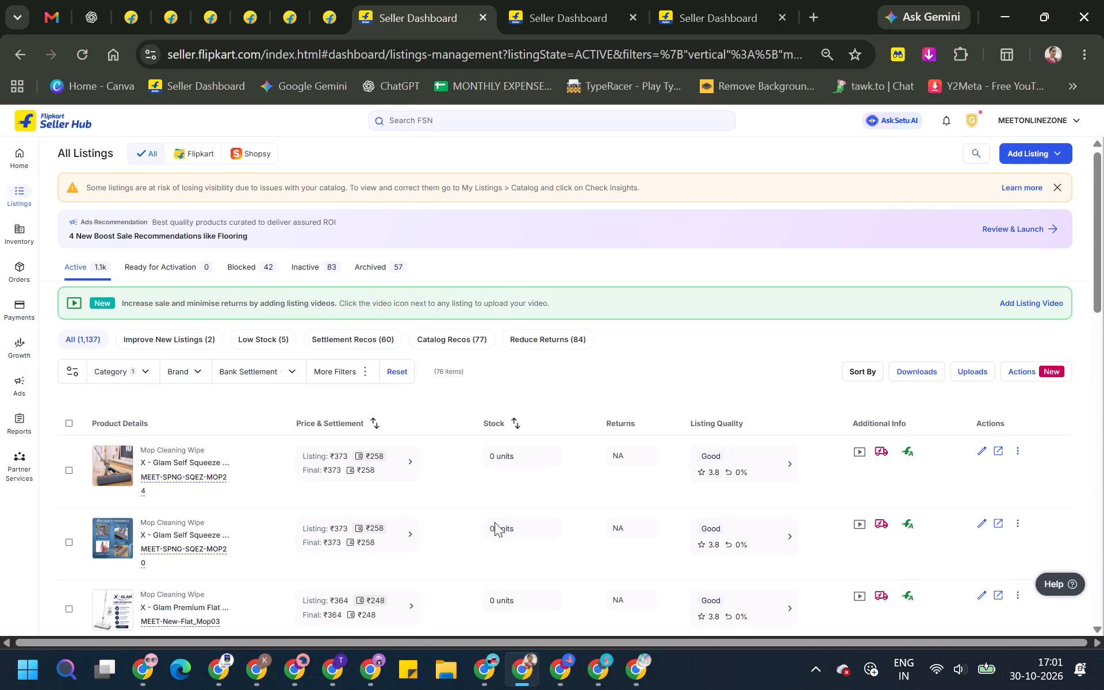
click(559, 668)
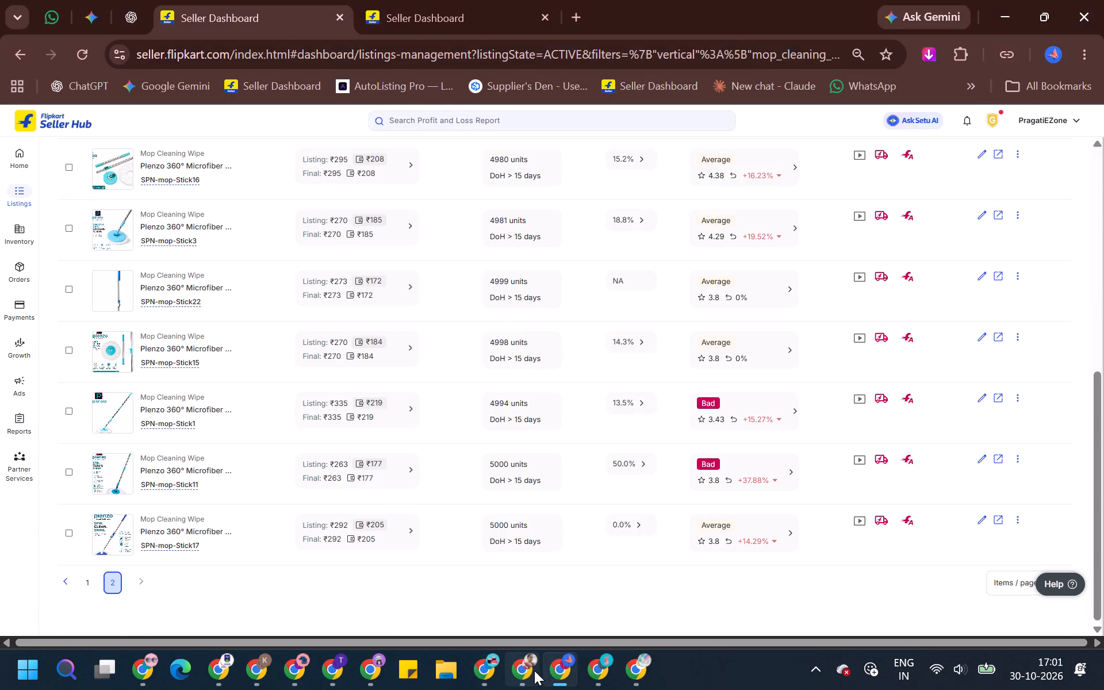
Check the low stock listings in the SwarnimEnterprise account and bring up all of its active listings.
click(534, 670)
click(611, 670)
scroll(500, 405, down, 4)
scroll(362, 388, up, 1)
click(639, 680)
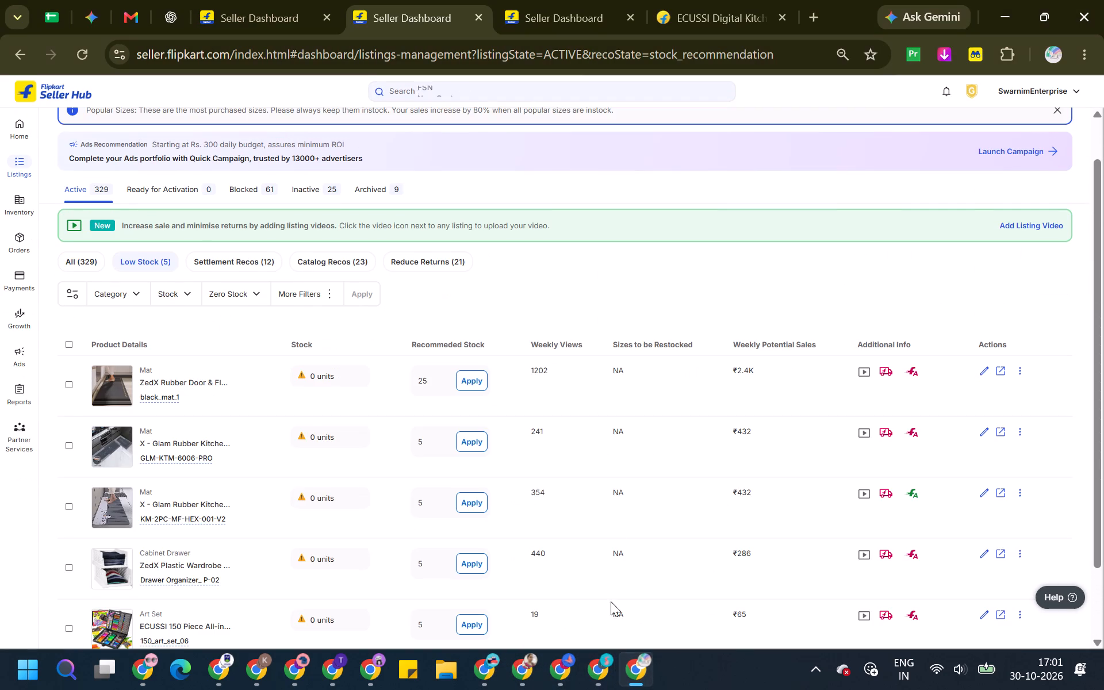
scroll(597, 292, down, 5)
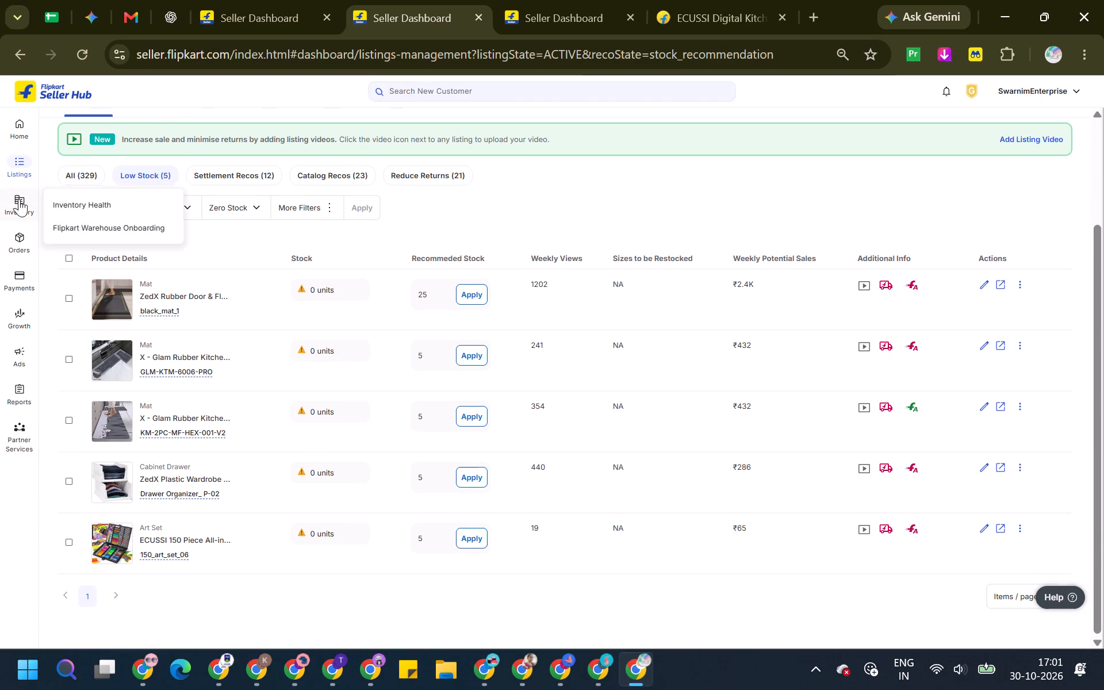
click(8, 169)
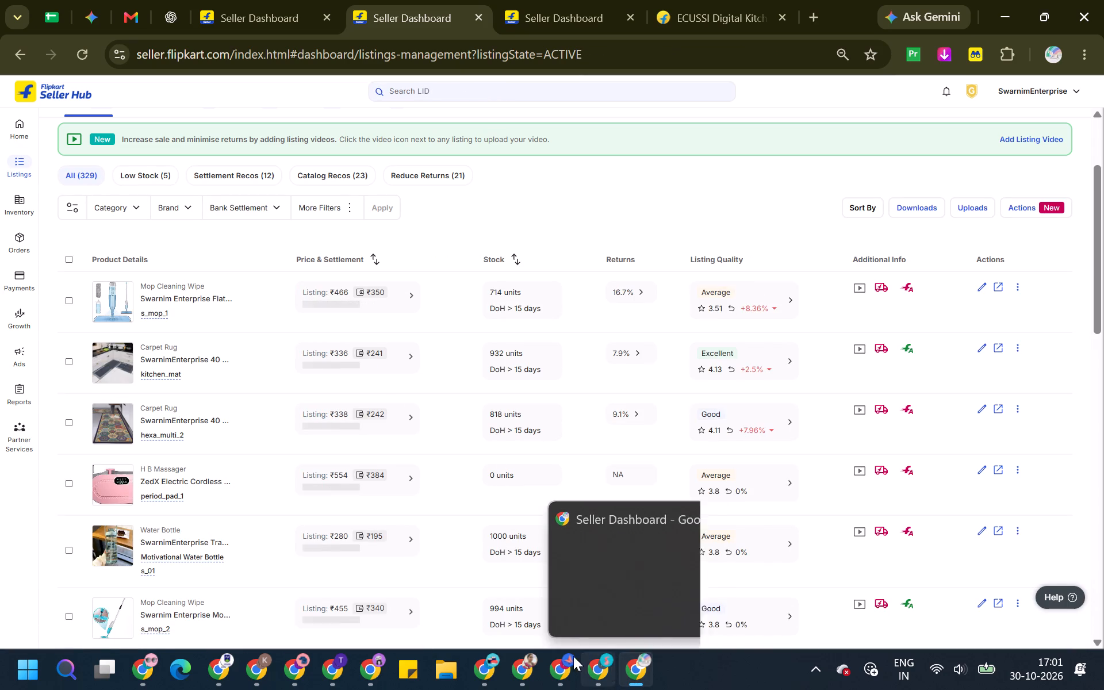
Switch to the MEETONLINEZONE account and reload its mop listings.
click(515, 675)
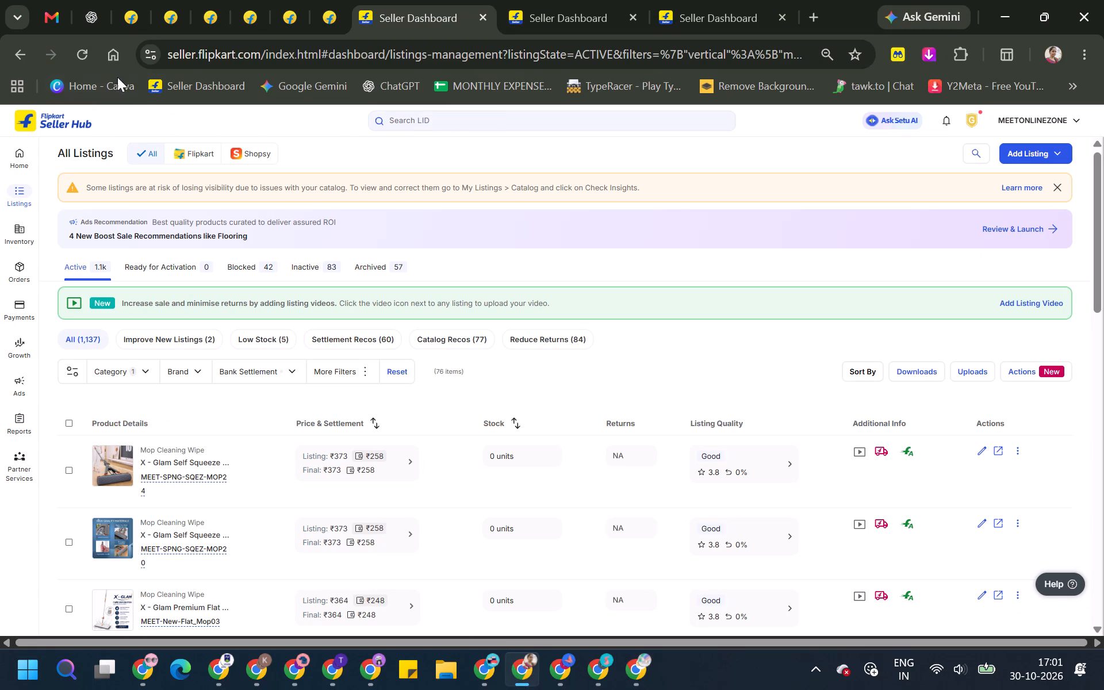
click(87, 55)
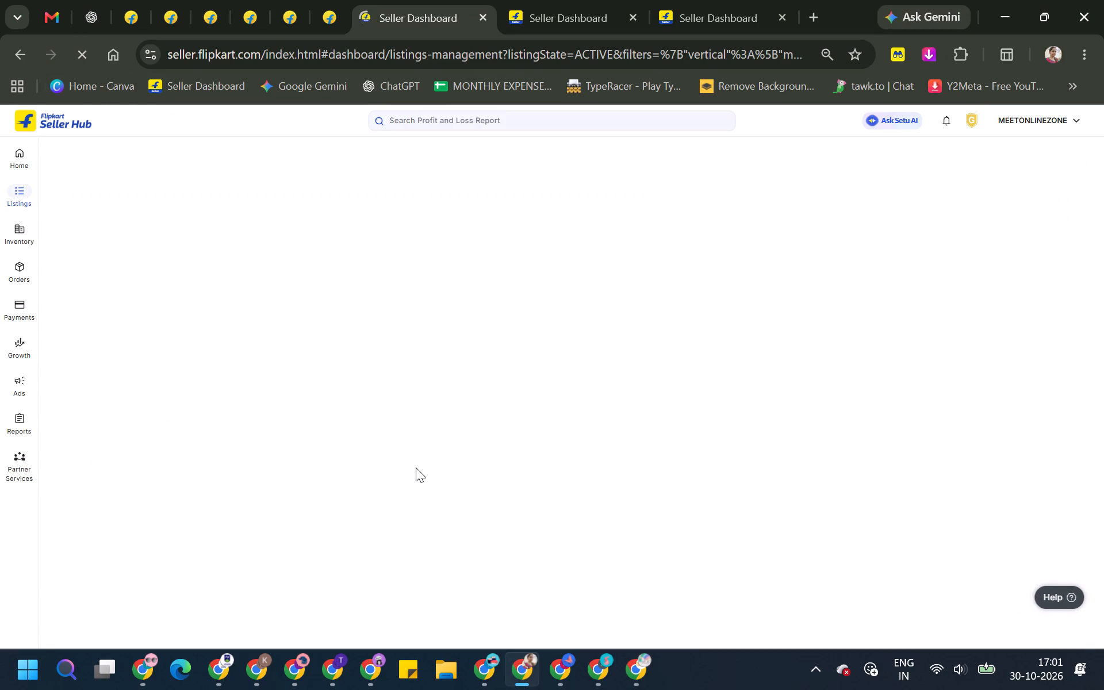
Switch to the SankalpEZone account and reset the filters on its Glam-spray-mop listings.
click(485, 672)
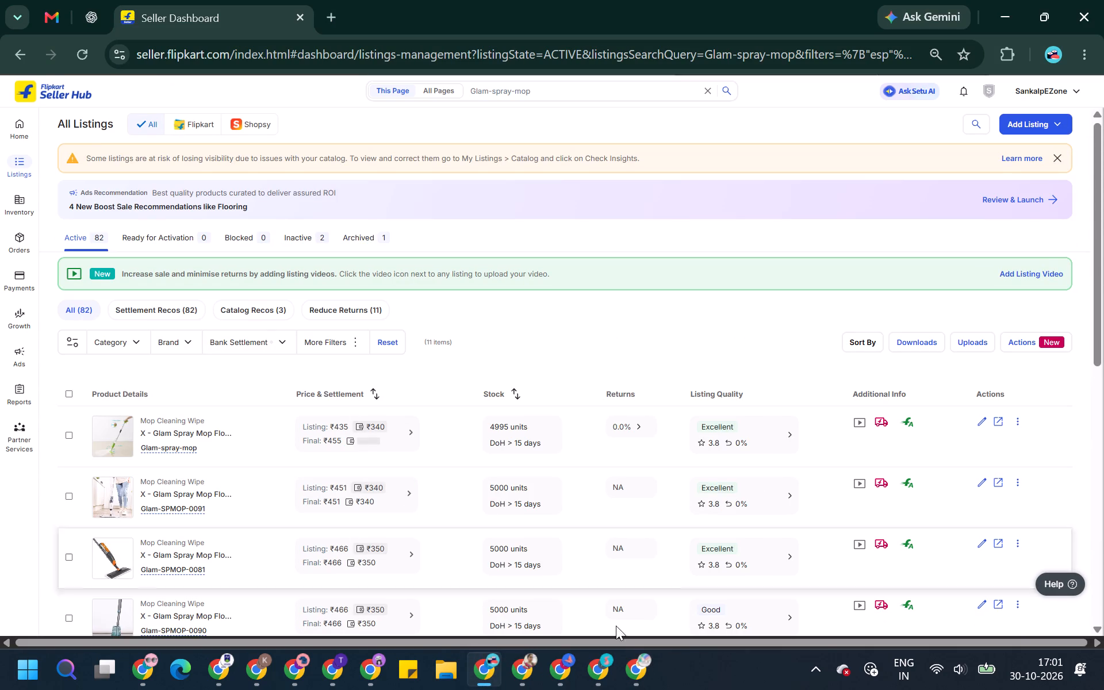
click(131, 328)
click(134, 336)
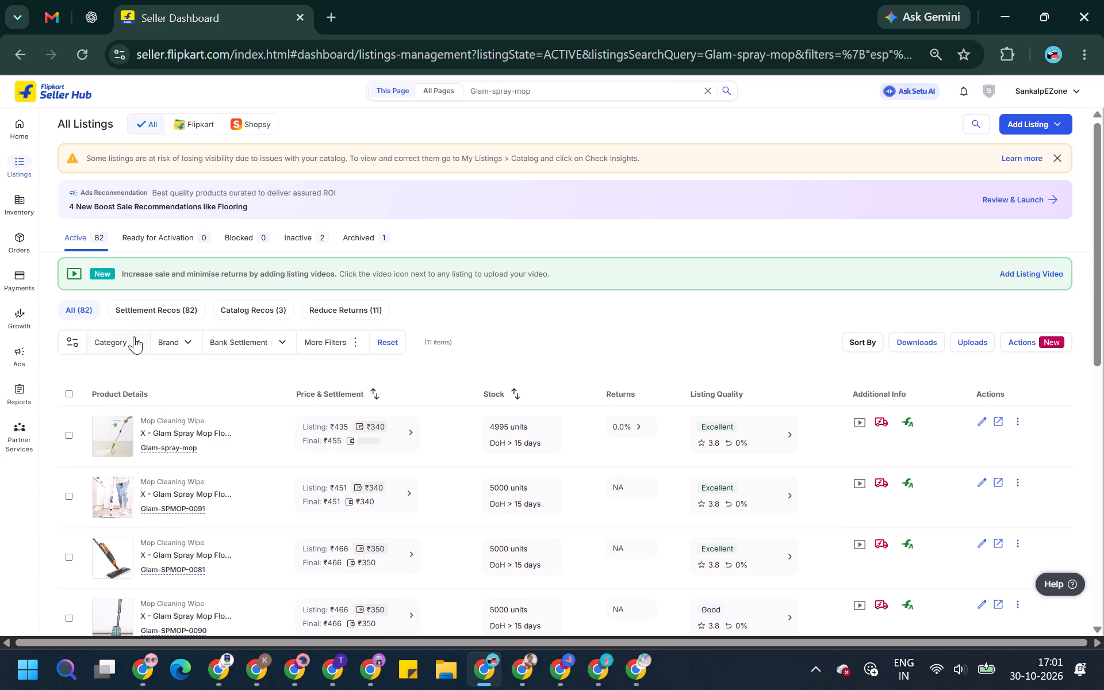
click(597, 338)
click(376, 347)
Return to the SwarnimEnterprise account and filter its active listings to a maximum stock of 0.
click(627, 679)
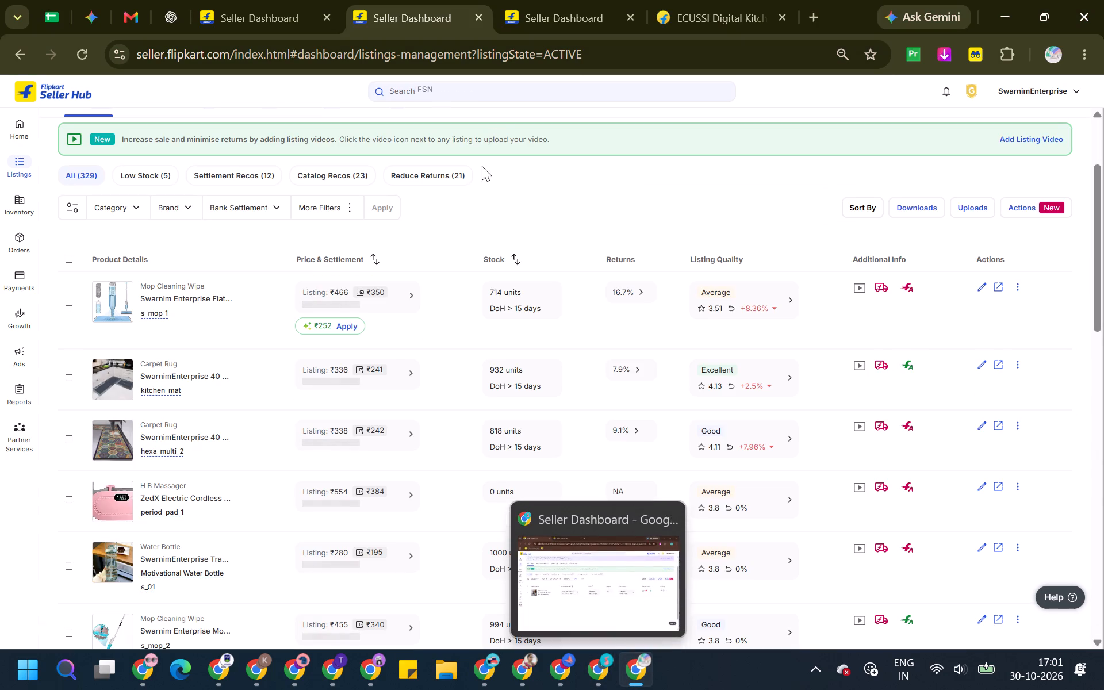
scroll(442, 388, down, 3)
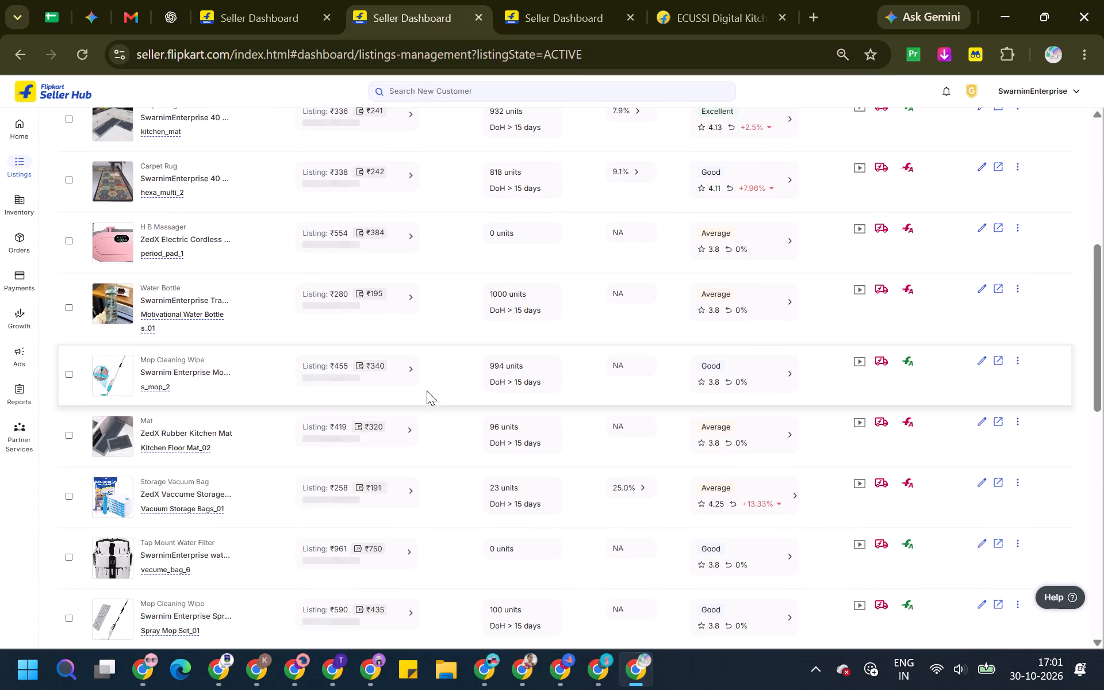
scroll(427, 390, up, 3)
scroll(277, 356, up, 2)
click(345, 344)
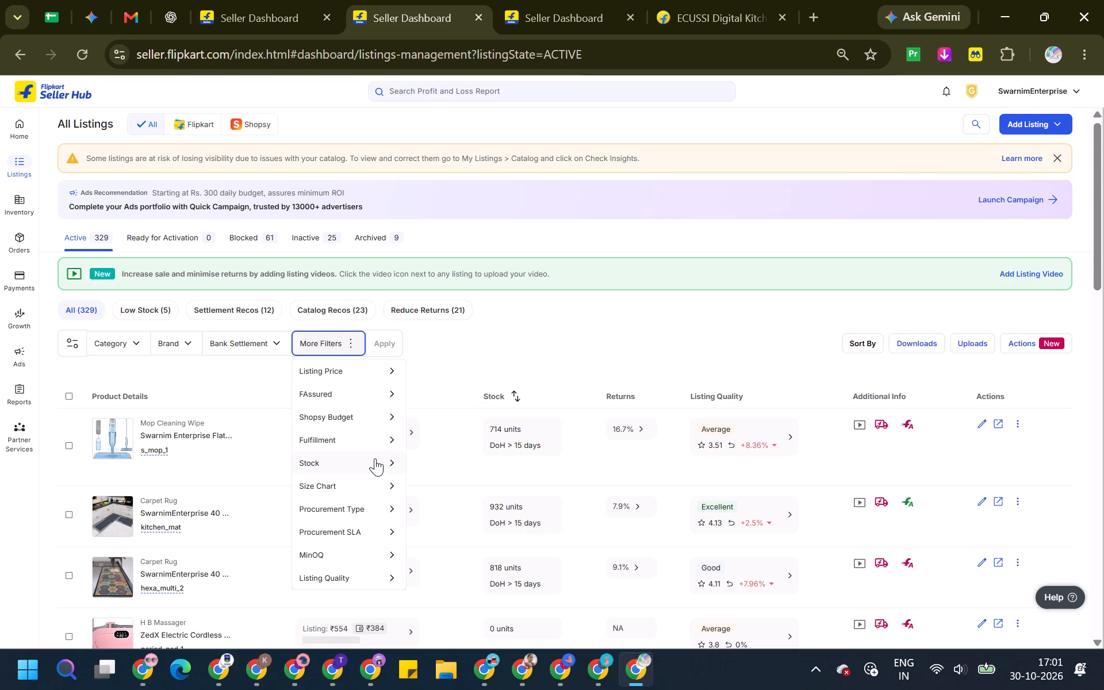
click(375, 458)
double_click(570, 497)
key(0)
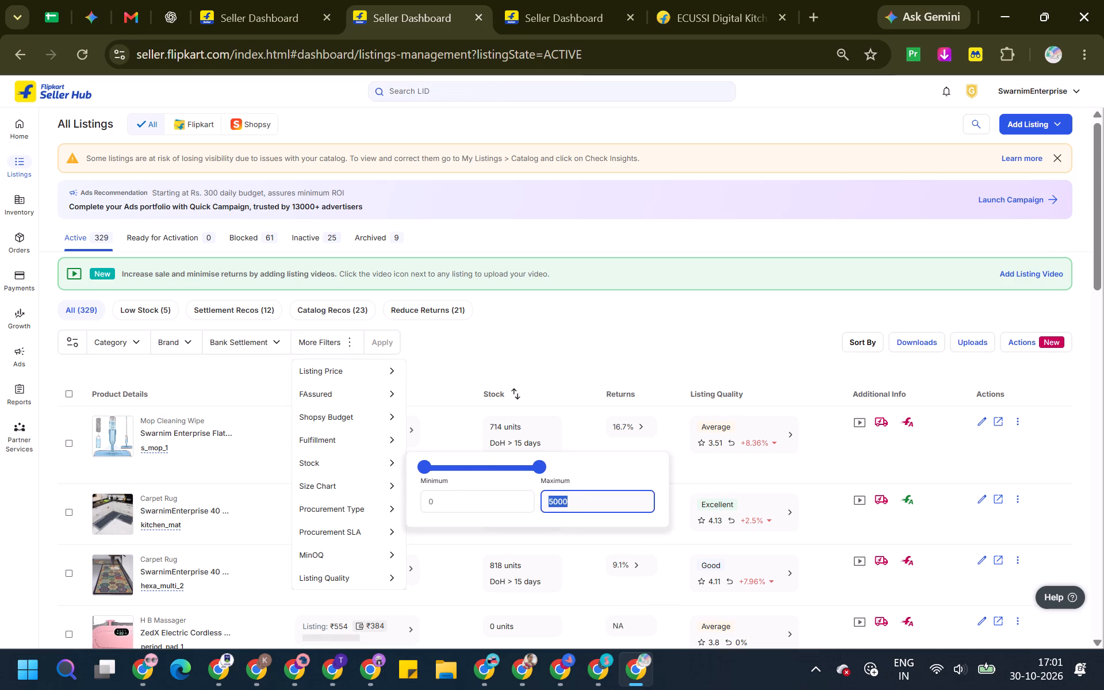
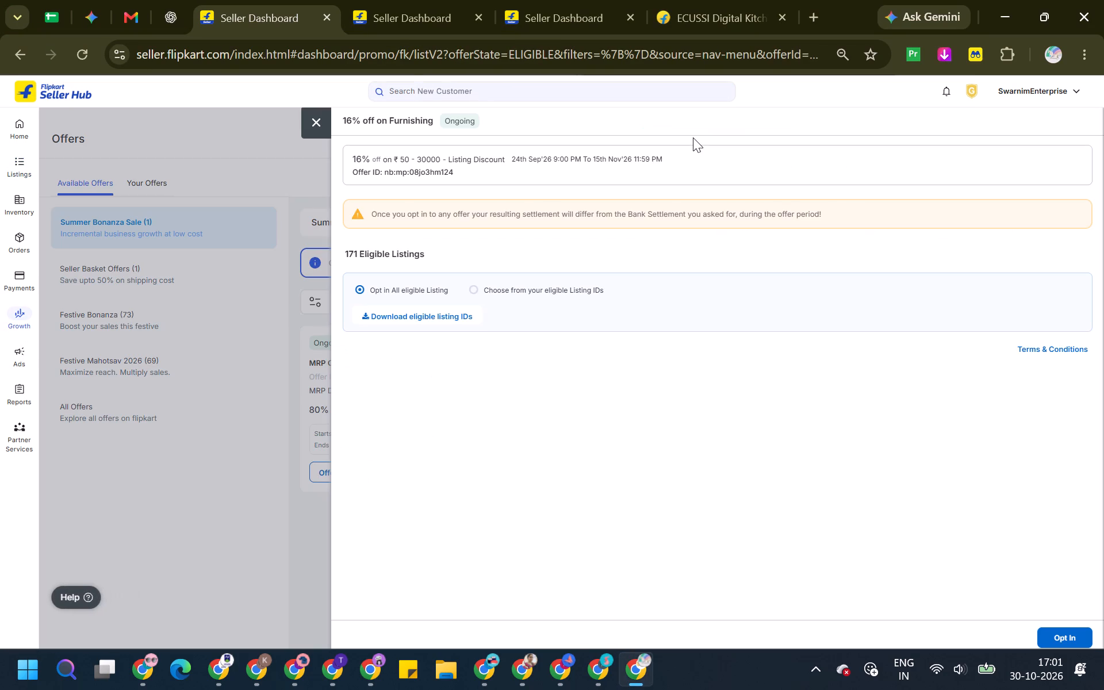
Download the eligible listing IDs for the 16% off on Furnishing offer and open EligibleListings.csv in Excel.
click(439, 321)
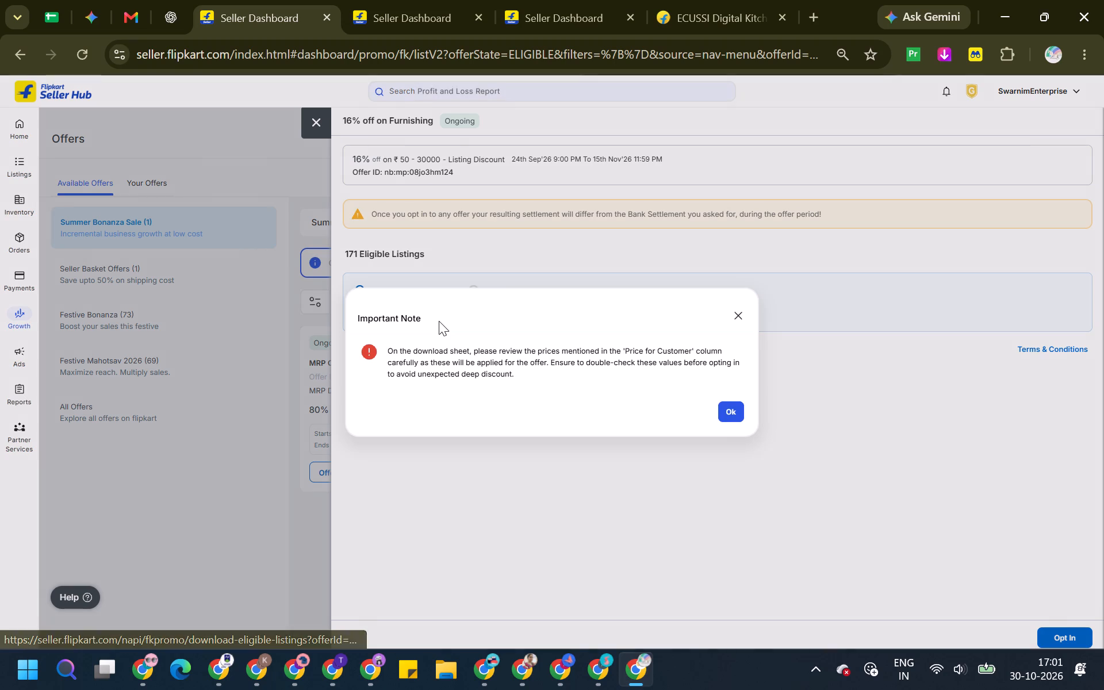
click(722, 412)
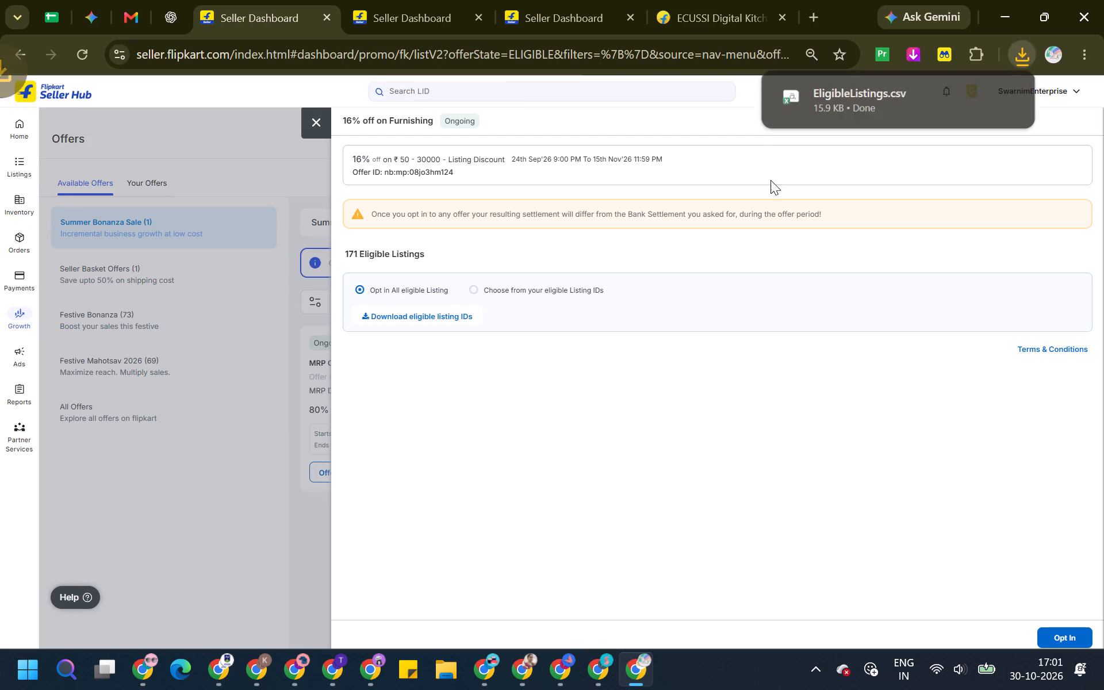
click(906, 105)
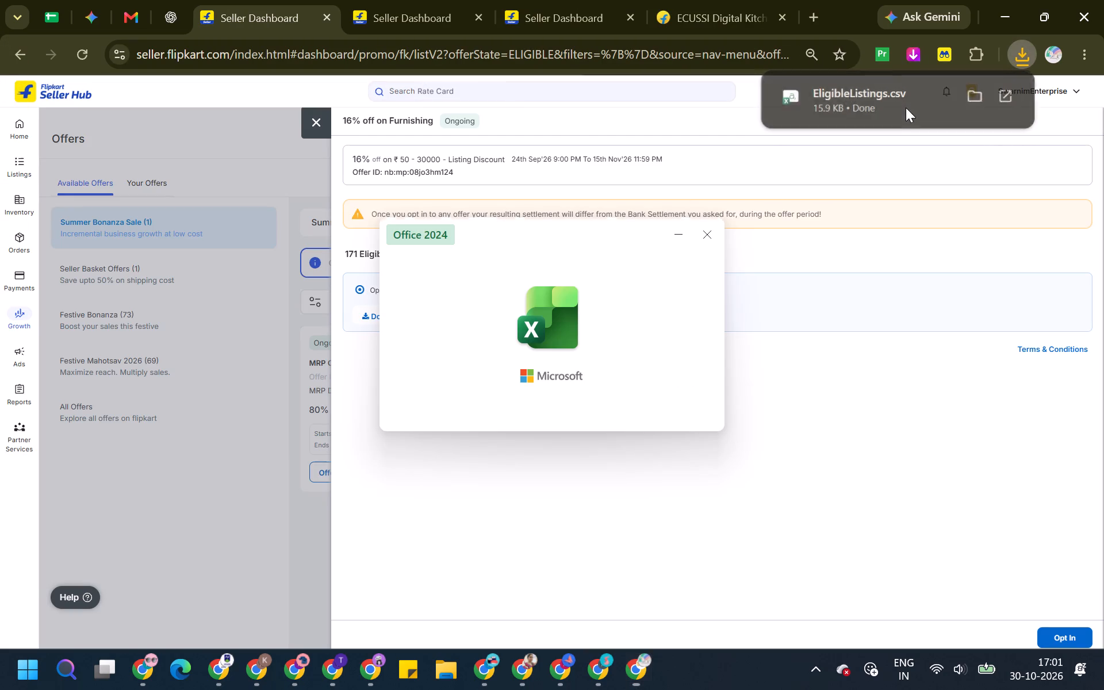
Fit the SKU ID column to its contents, review the eligible listings' prices and discounts down to the last row, and close the file.
click(360, 294)
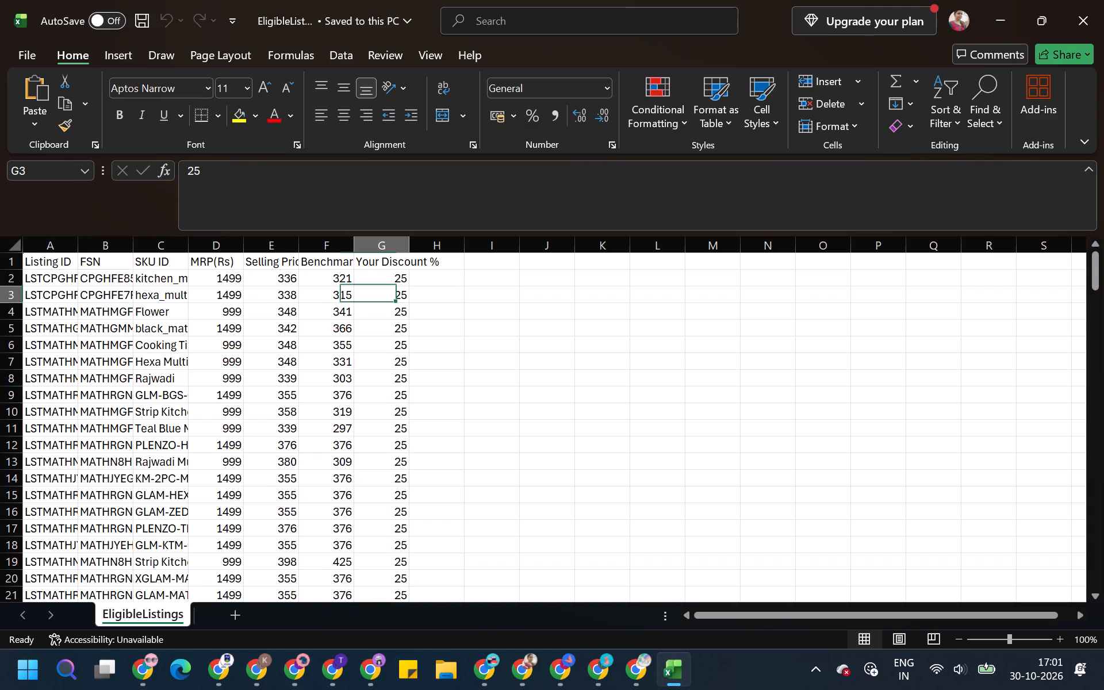
drag(189, 281, 194, 273)
double_click(189, 251)
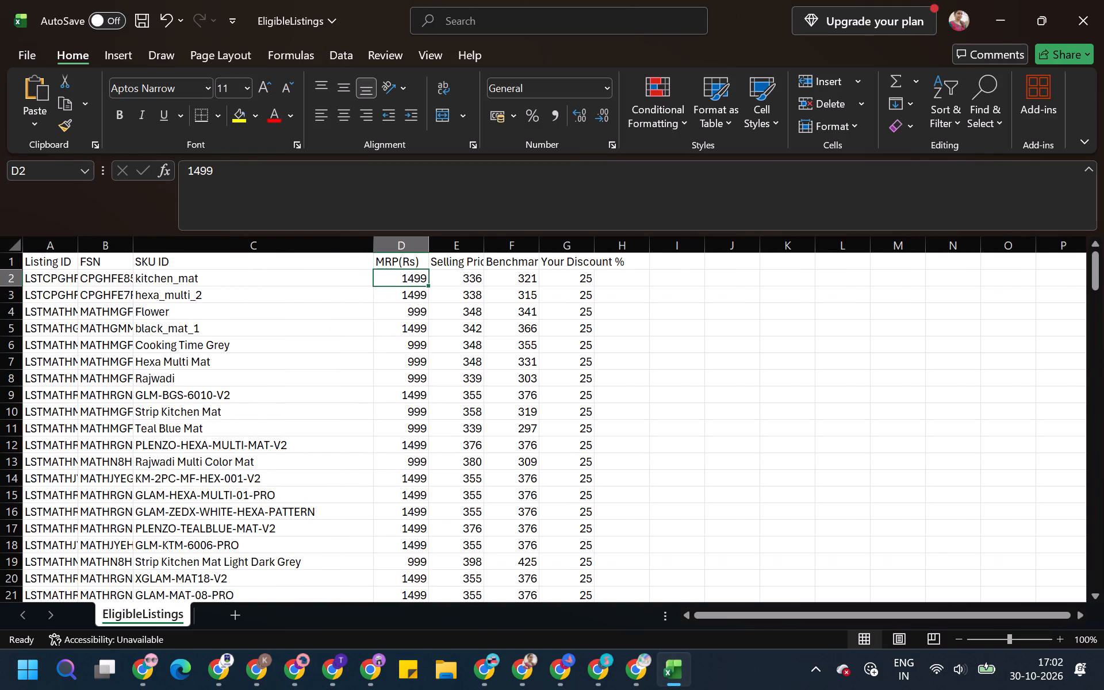
scroll(183, 432, down, 1)
scroll(190, 503, down, 2)
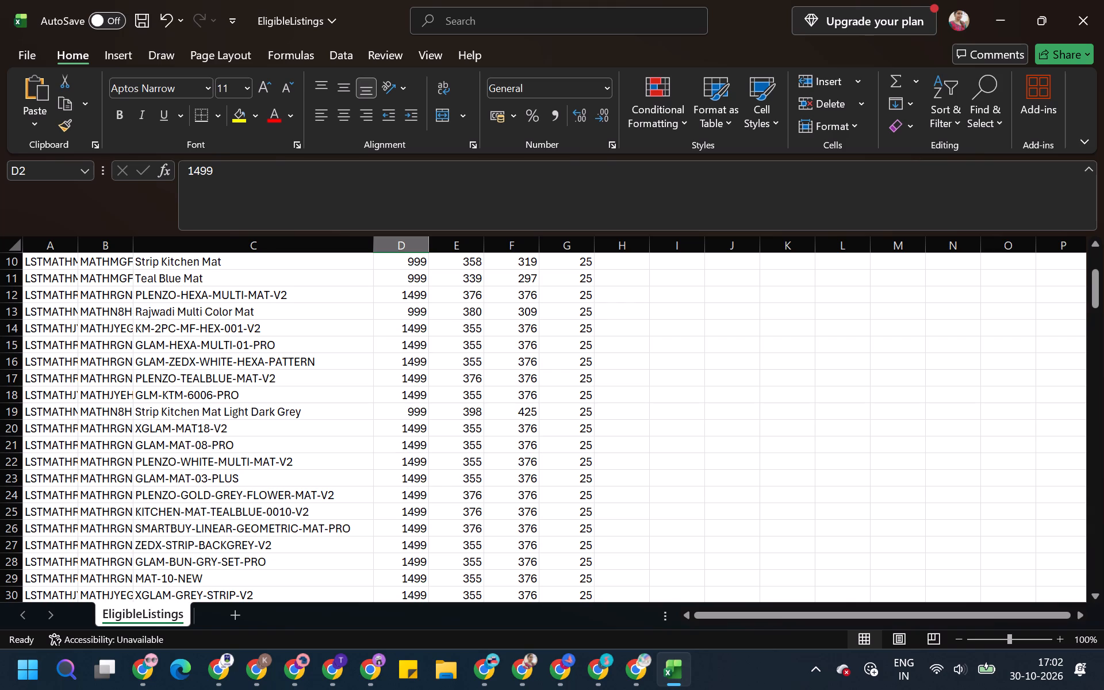
scroll(195, 517, down, 3)
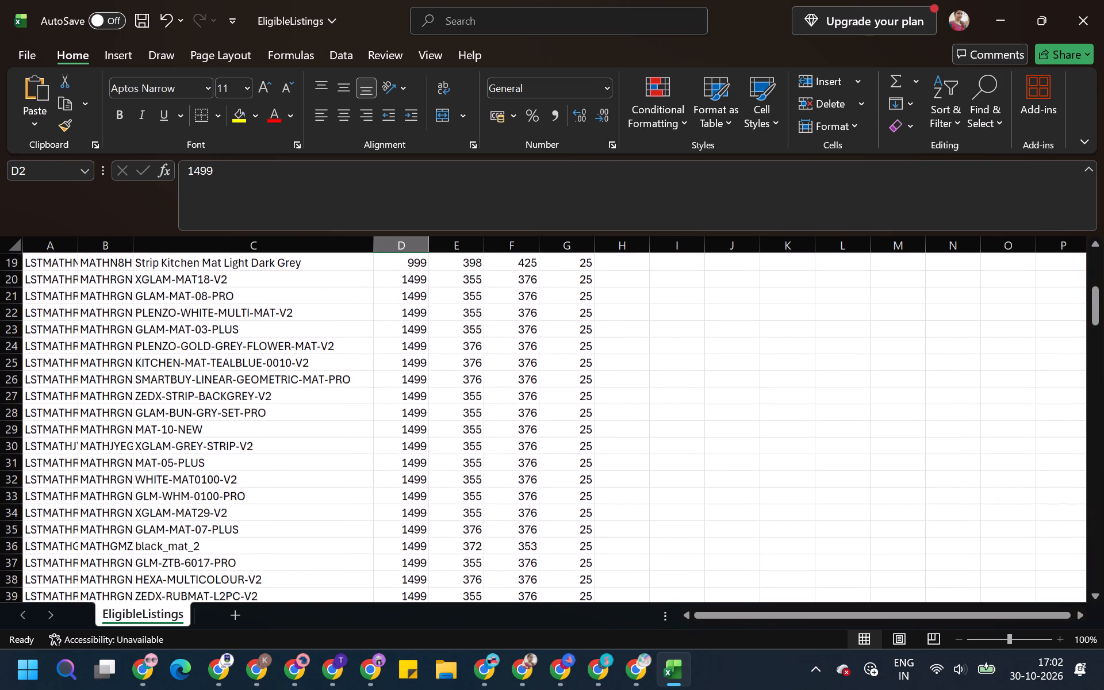
scroll(196, 524, down, 3)
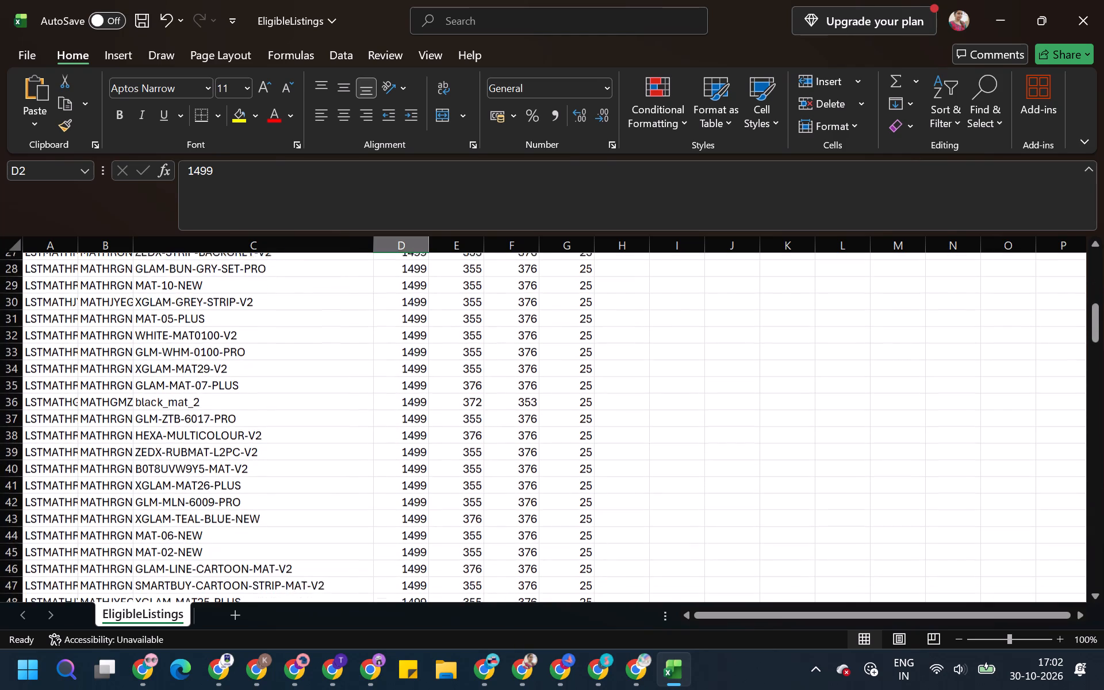
scroll(196, 524, down, 4)
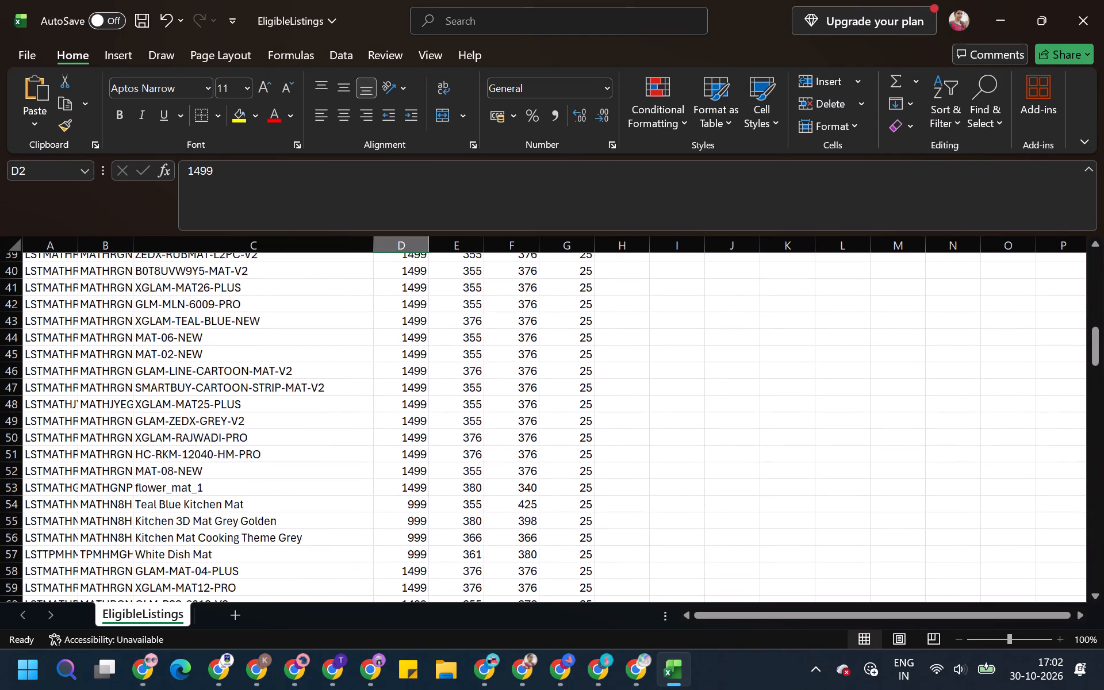
scroll(196, 520, down, 4)
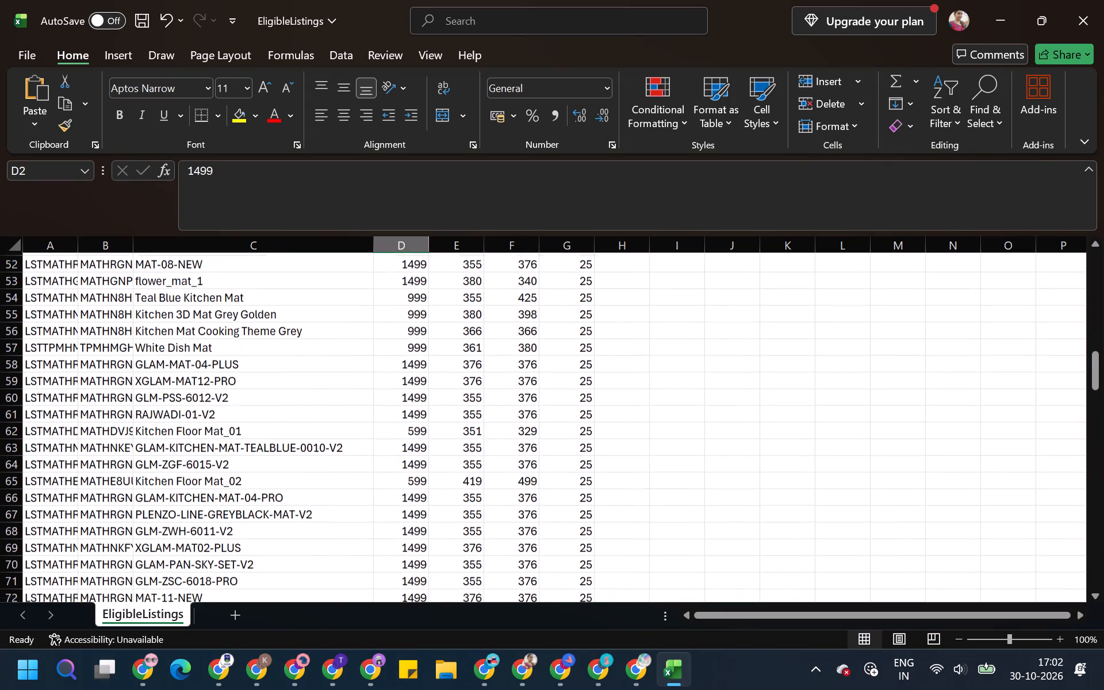
scroll(198, 519, down, 5)
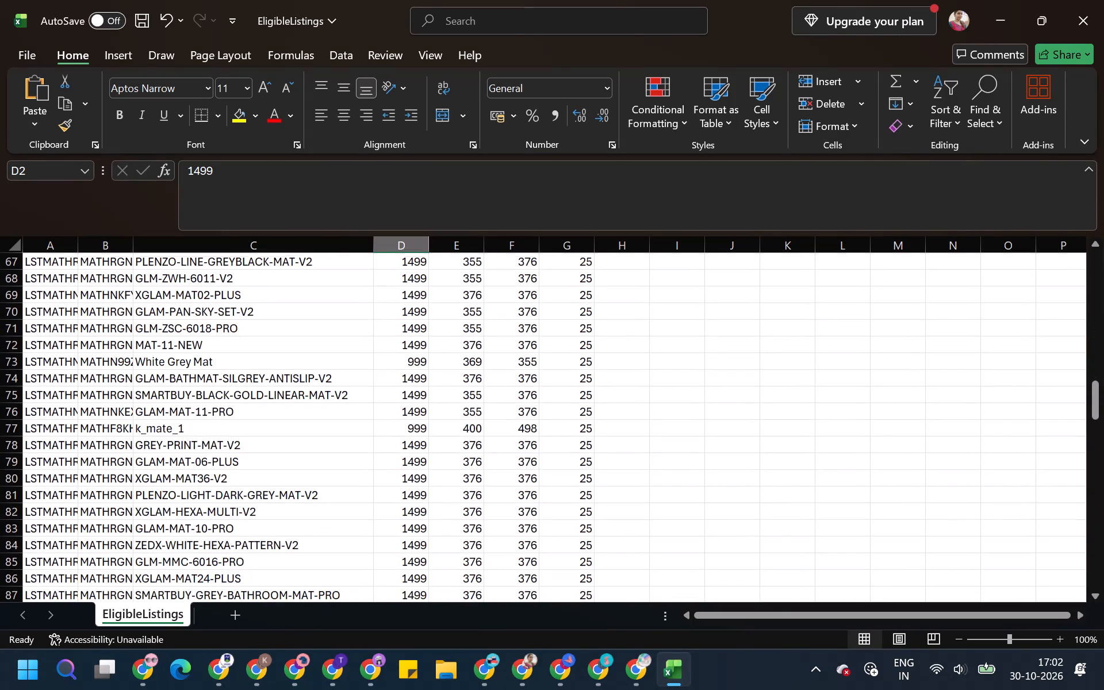
scroll(198, 519, down, 5)
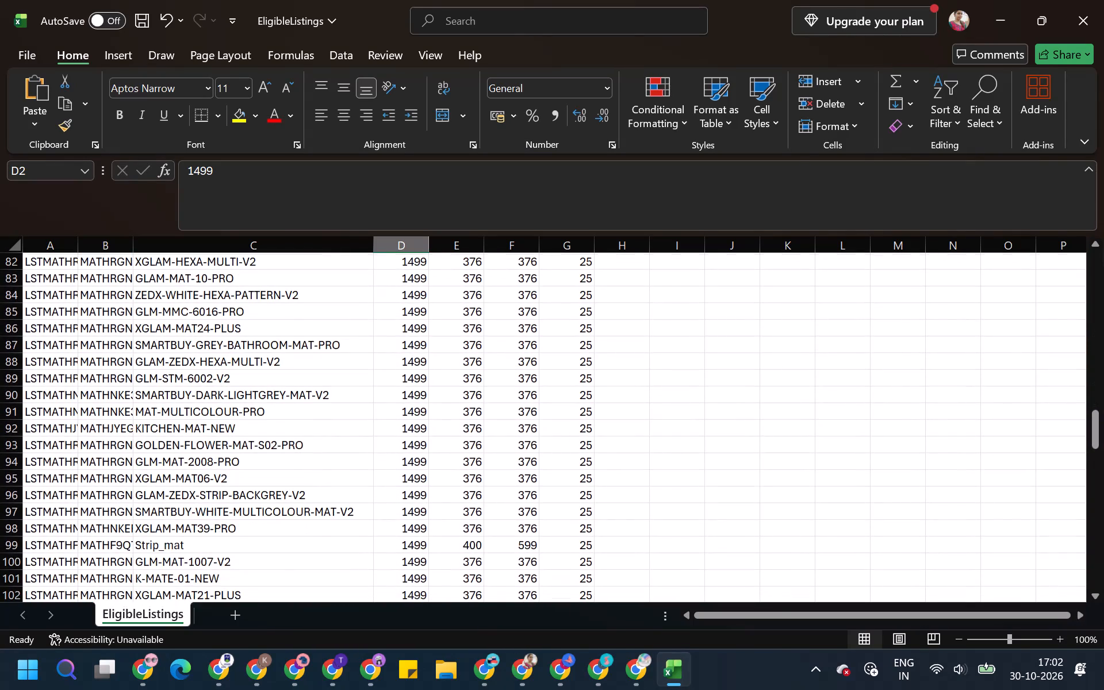
scroll(198, 519, down, 6)
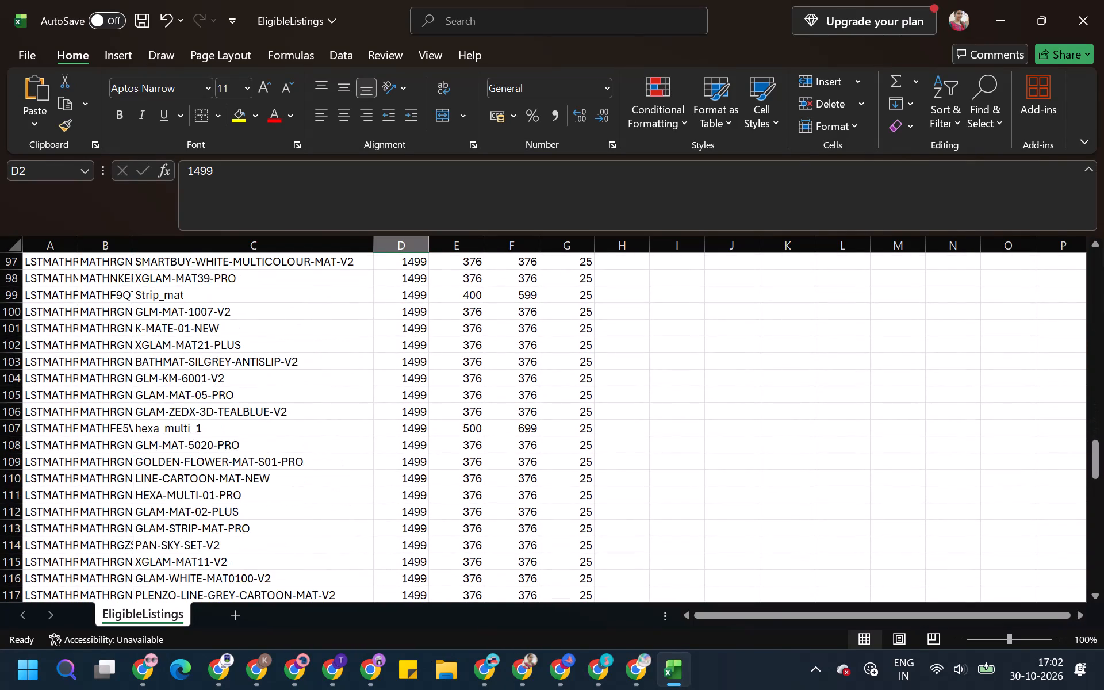
scroll(198, 519, down, 13)
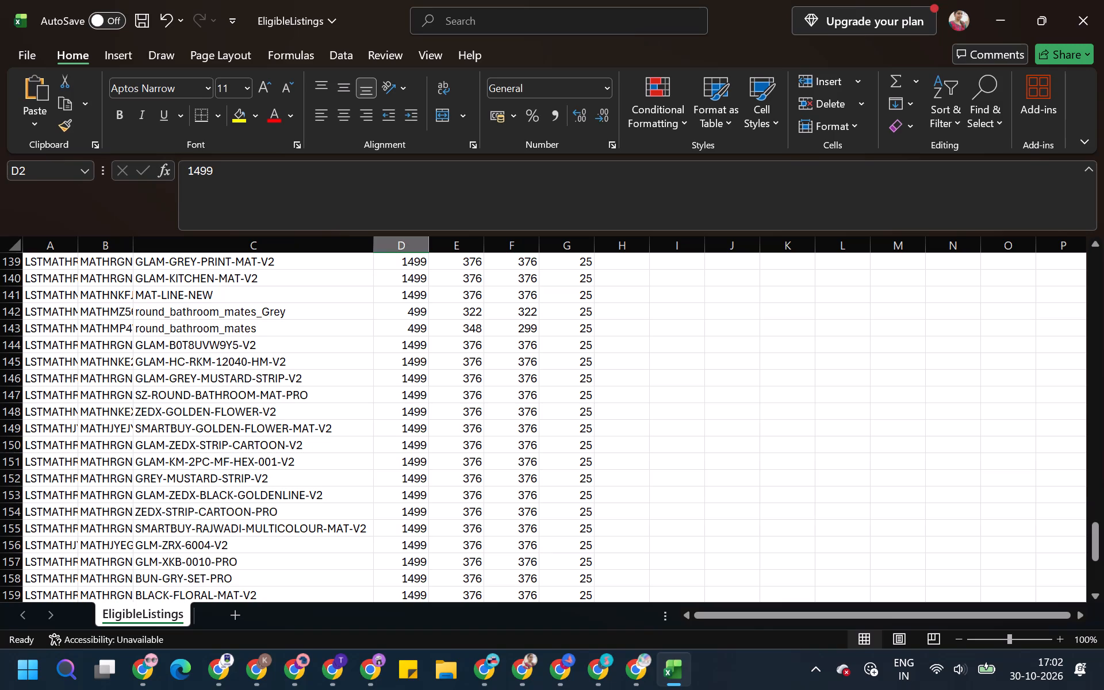
scroll(235, 379, down, 5)
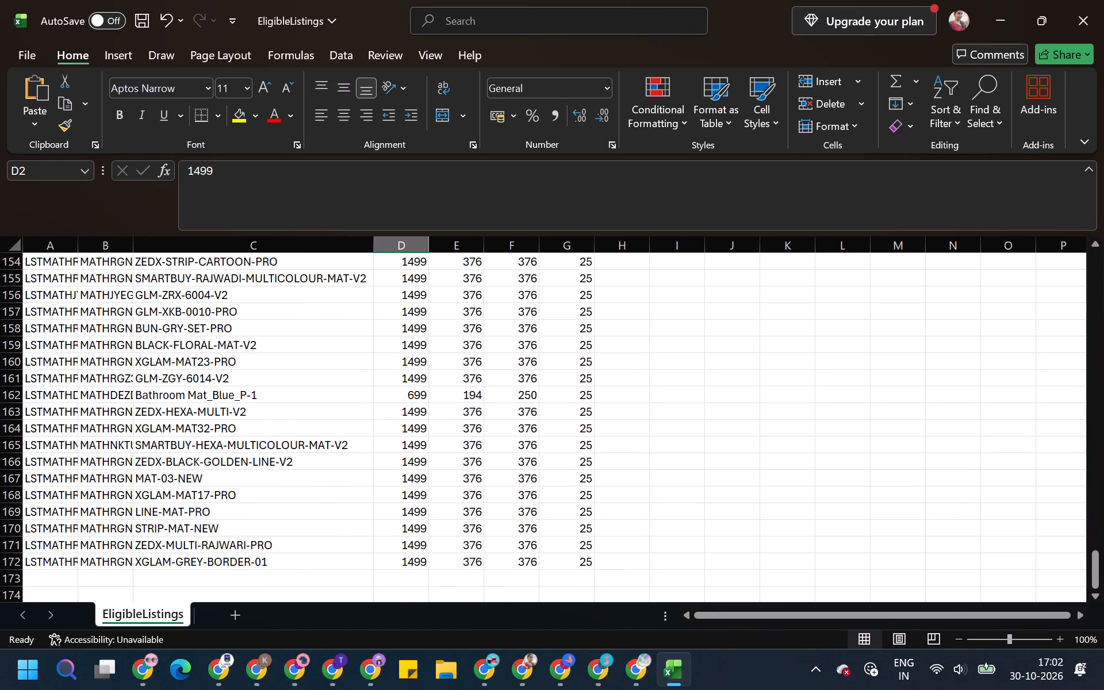
click(1103, 0)
click(639, 454)
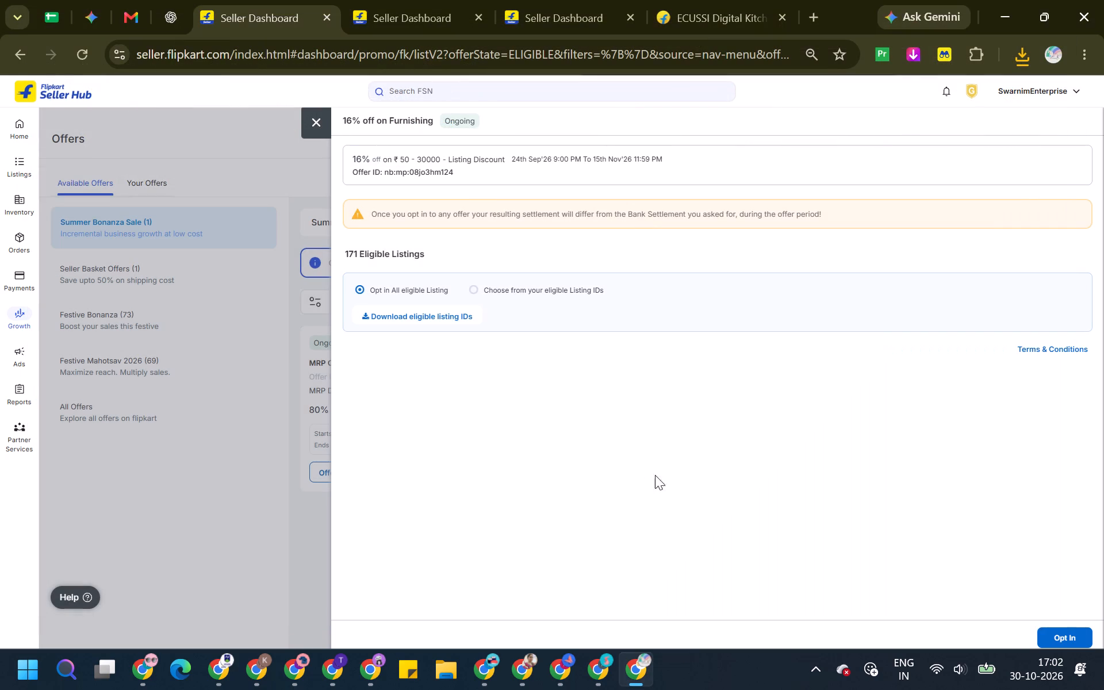
Opt all eligible listings into the 16% off on Furnishing offer in the SwarnimEnterprise account.
click(1052, 632)
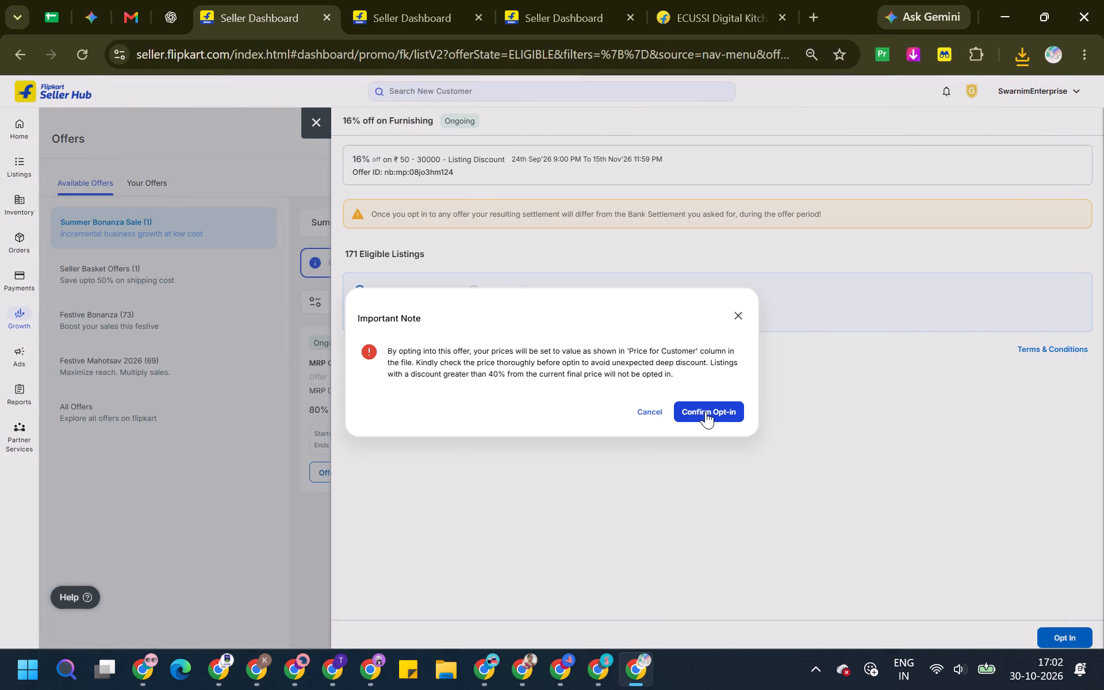
click(708, 412)
scroll(542, 366, down, 1)
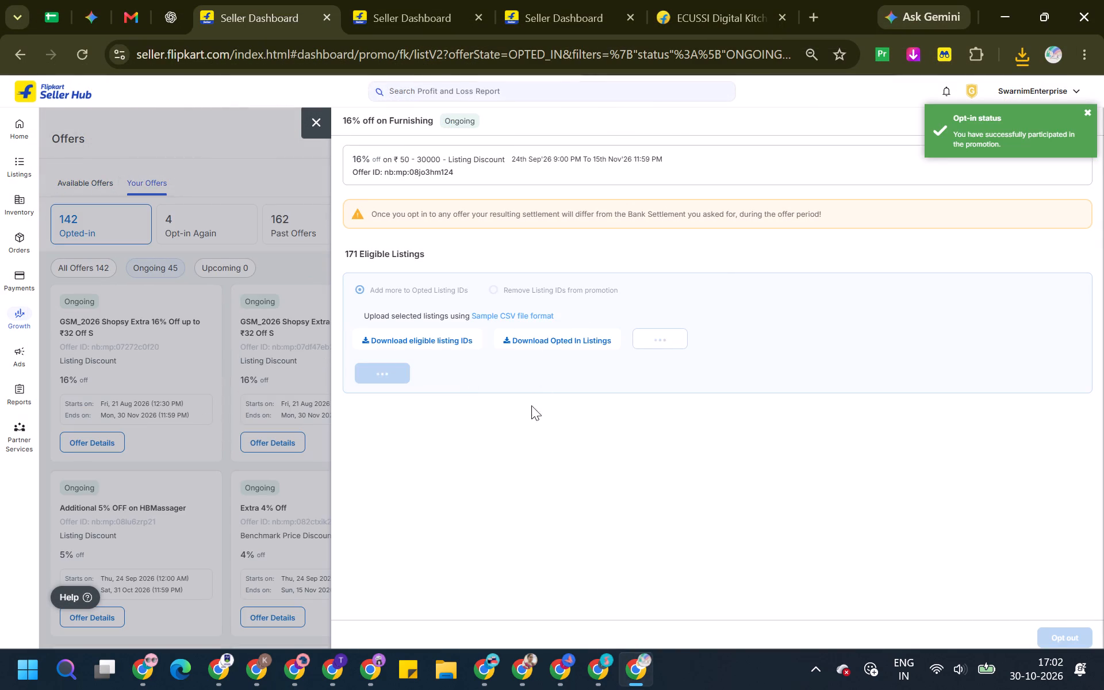
scroll(531, 405, down, 2)
scroll(507, 431, up, 2)
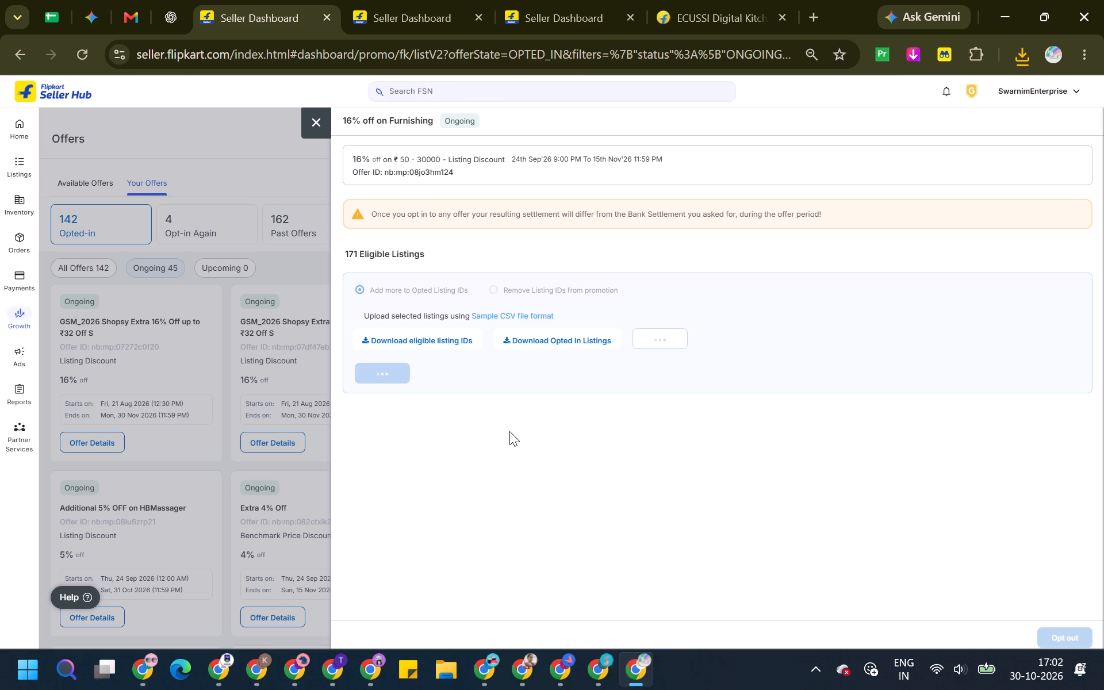
Examine the single listing requests on SwarnimEnterprise's Listings in Progress page, including the art sets, table lamps and weighing scales.
click(397, 0)
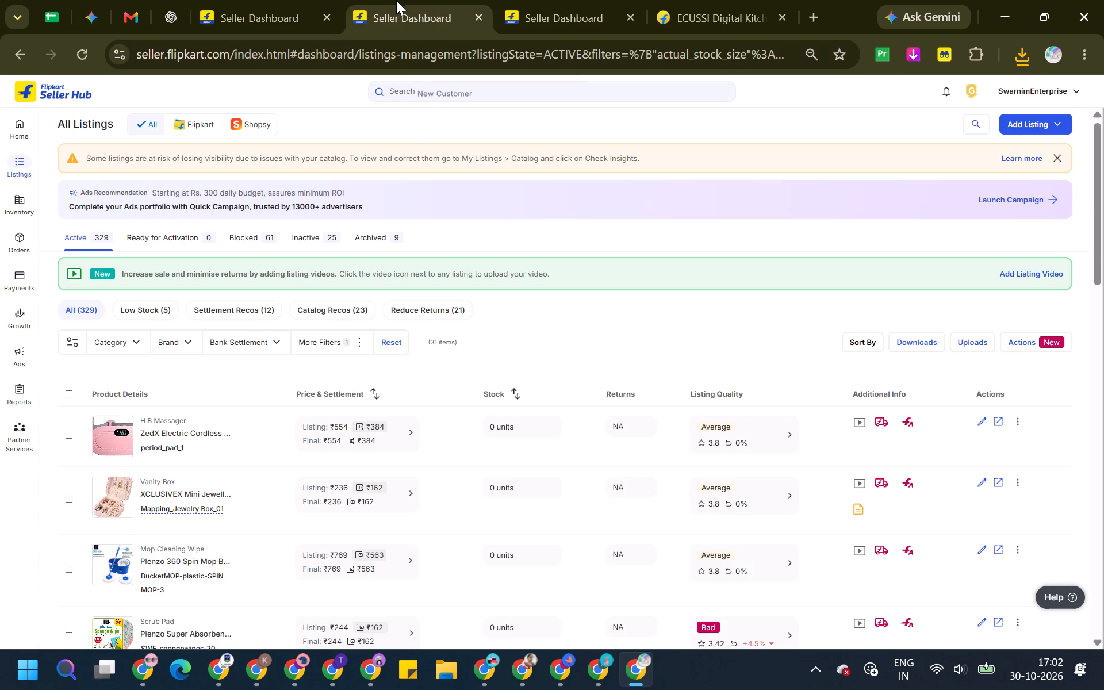
click(547, 0)
scroll(308, 377, down, 2)
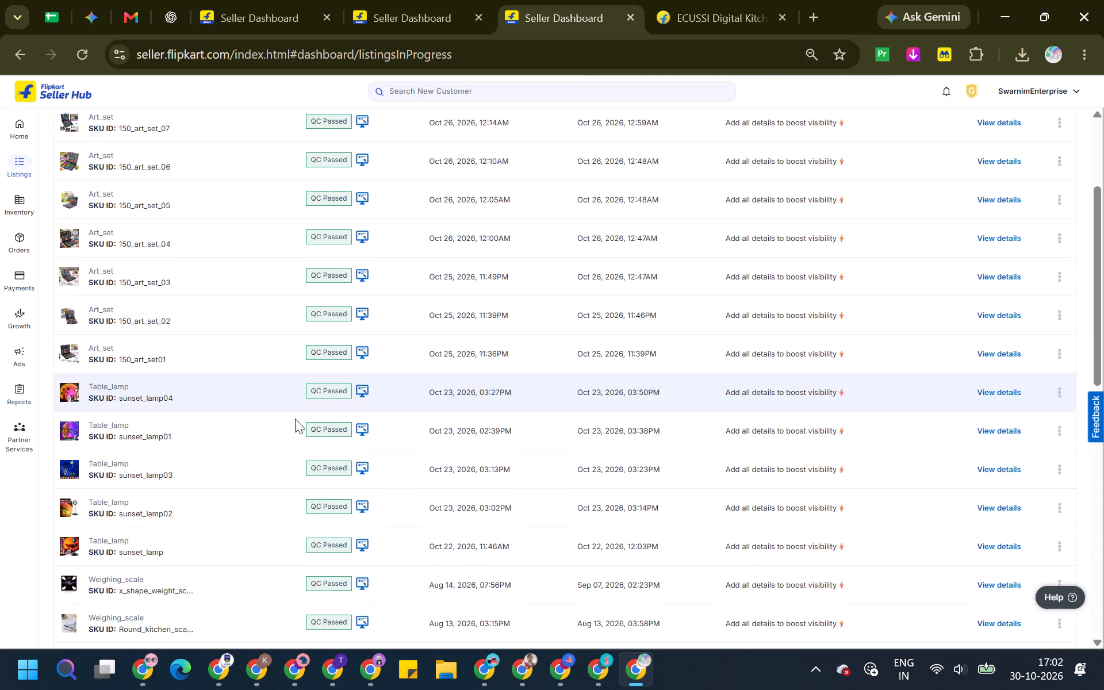
scroll(279, 534, down, 3)
scroll(278, 537, up, 2)
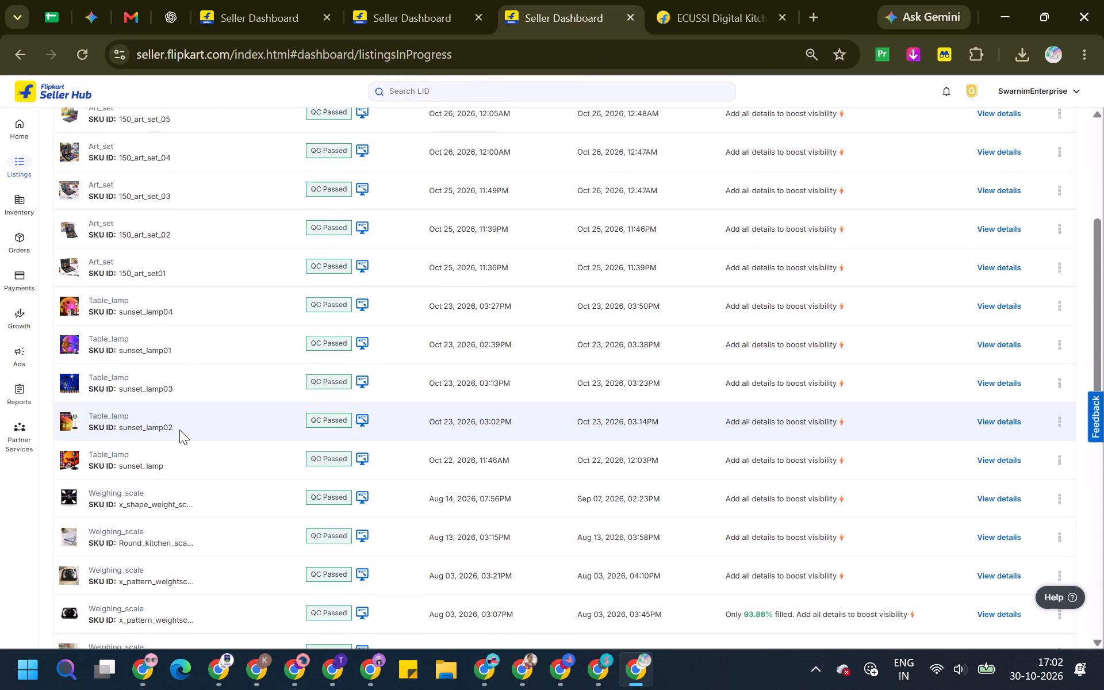
scroll(179, 430, up, 1)
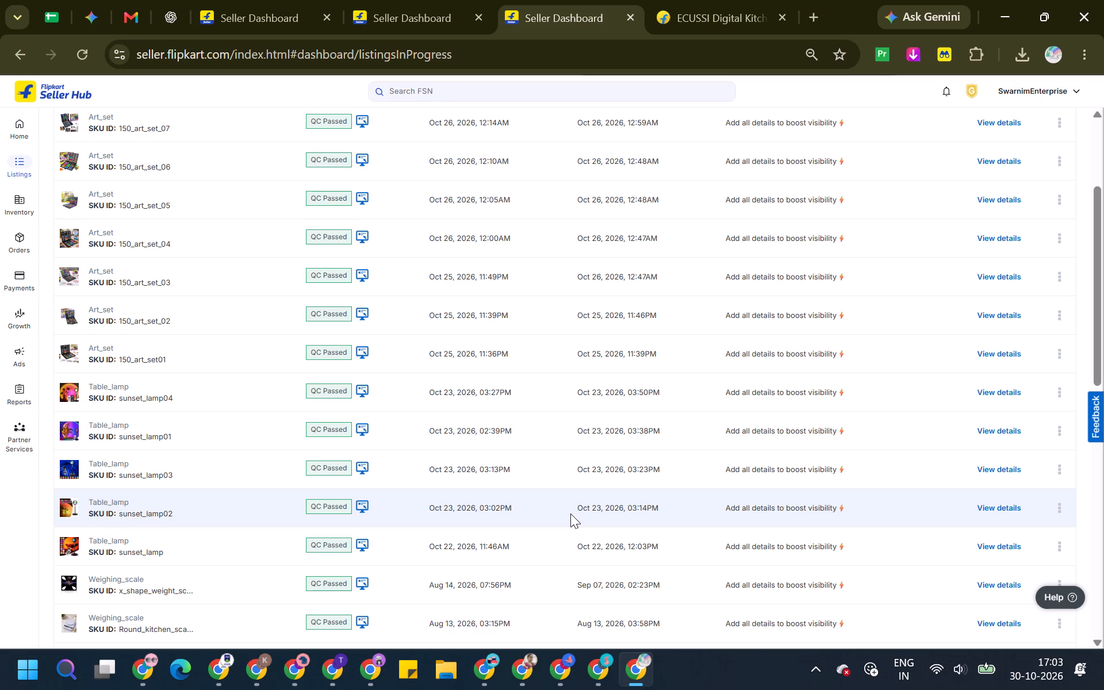
scroll(570, 513, up, 1)
scroll(570, 513, down, 1)
scroll(570, 513, up, 1)
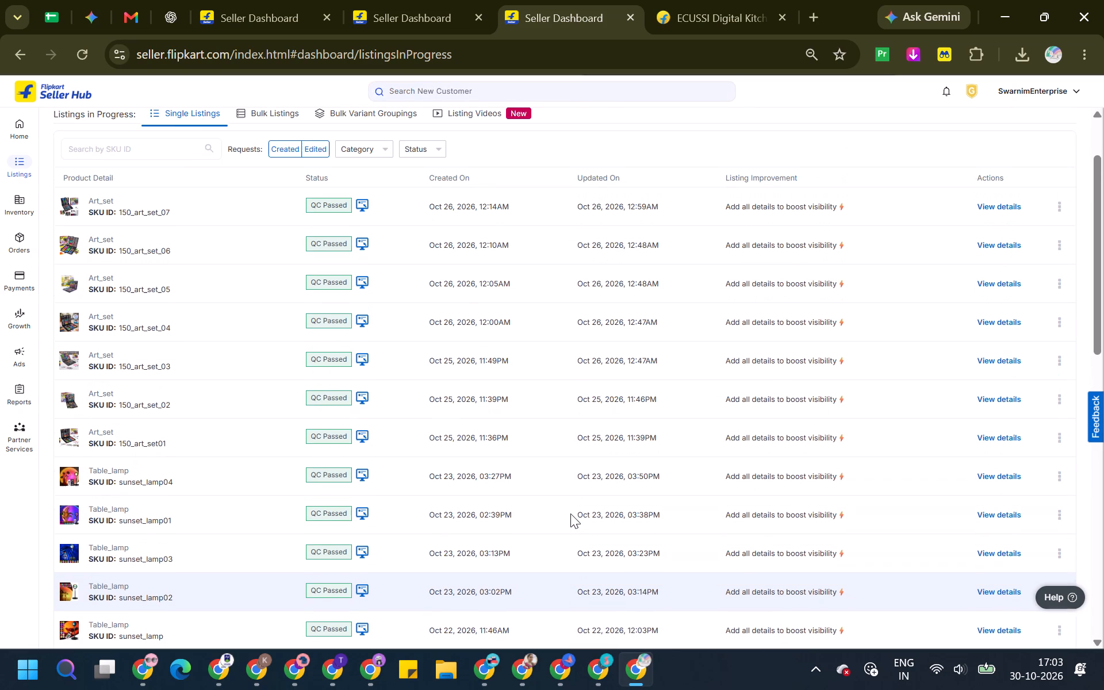
scroll(570, 513, down, 2)
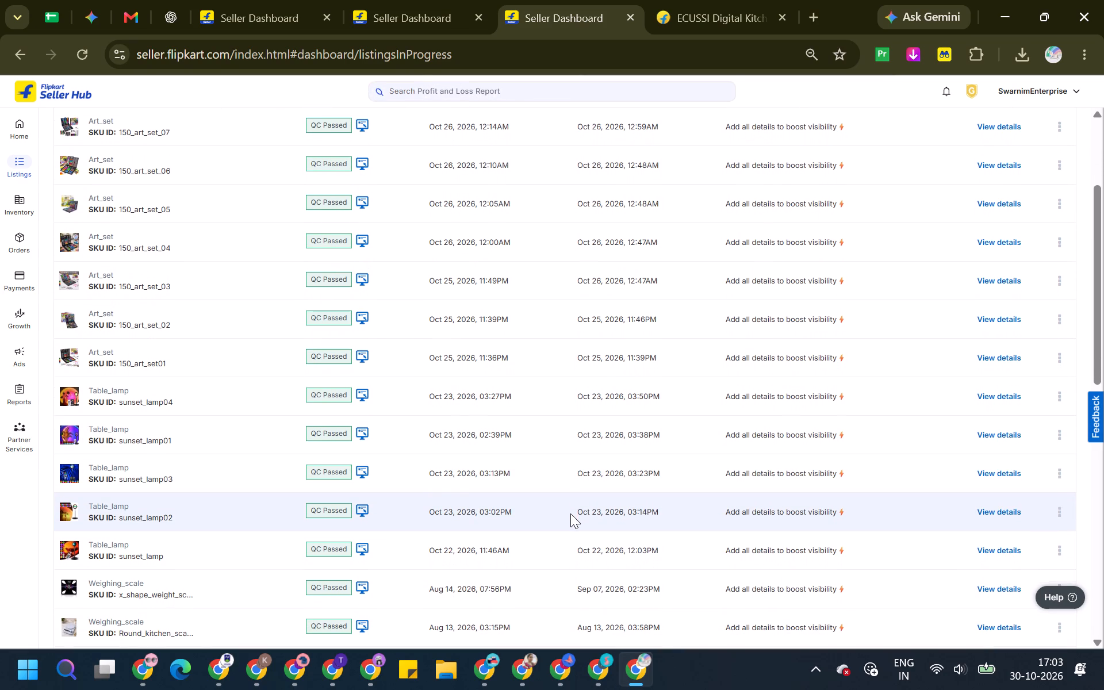
scroll(570, 513, down, 1)
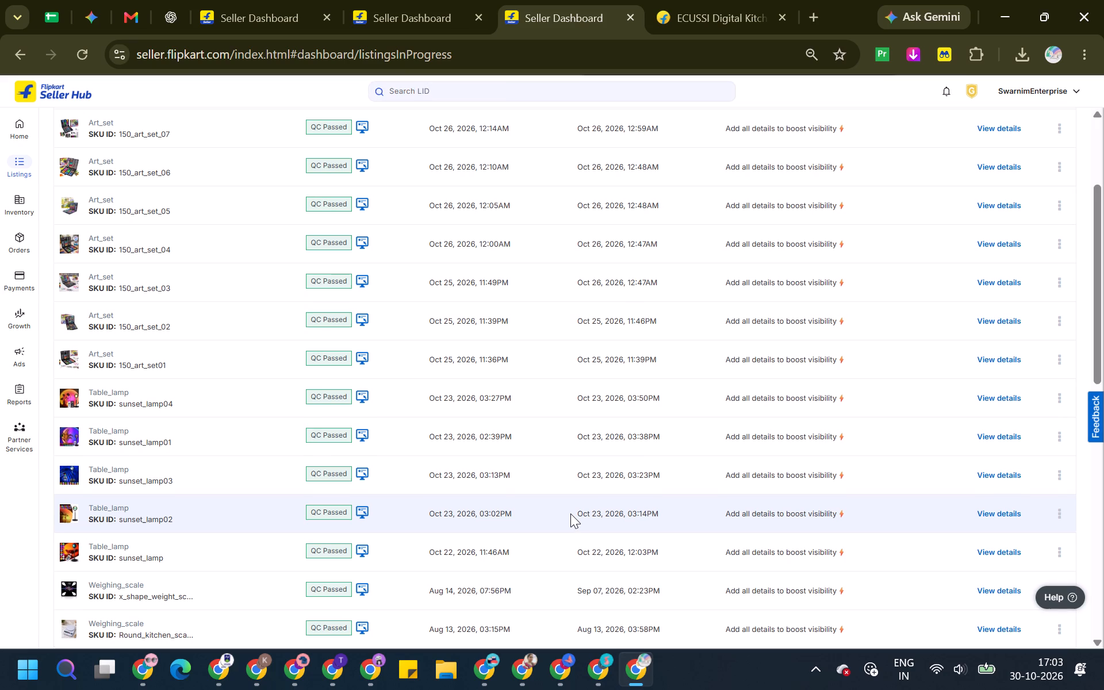
scroll(570, 513, down, 1)
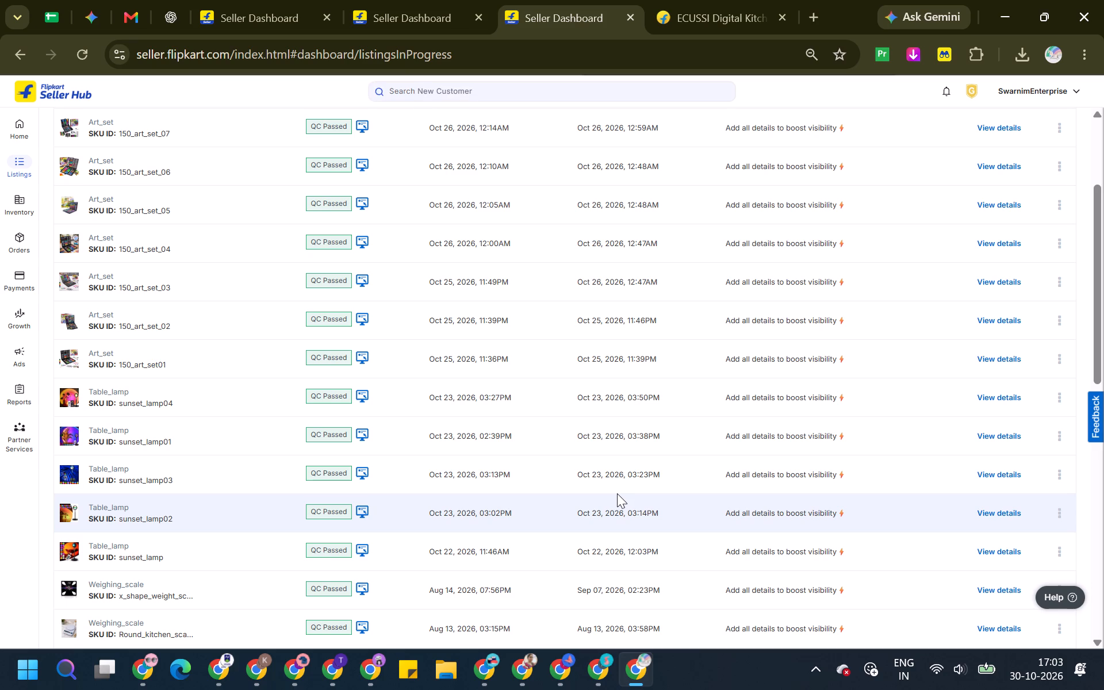
Look over the ECUSSI weighing scale page and the mop listings in the ROHANCART and PragatiEZone accounts.
click(725, 4)
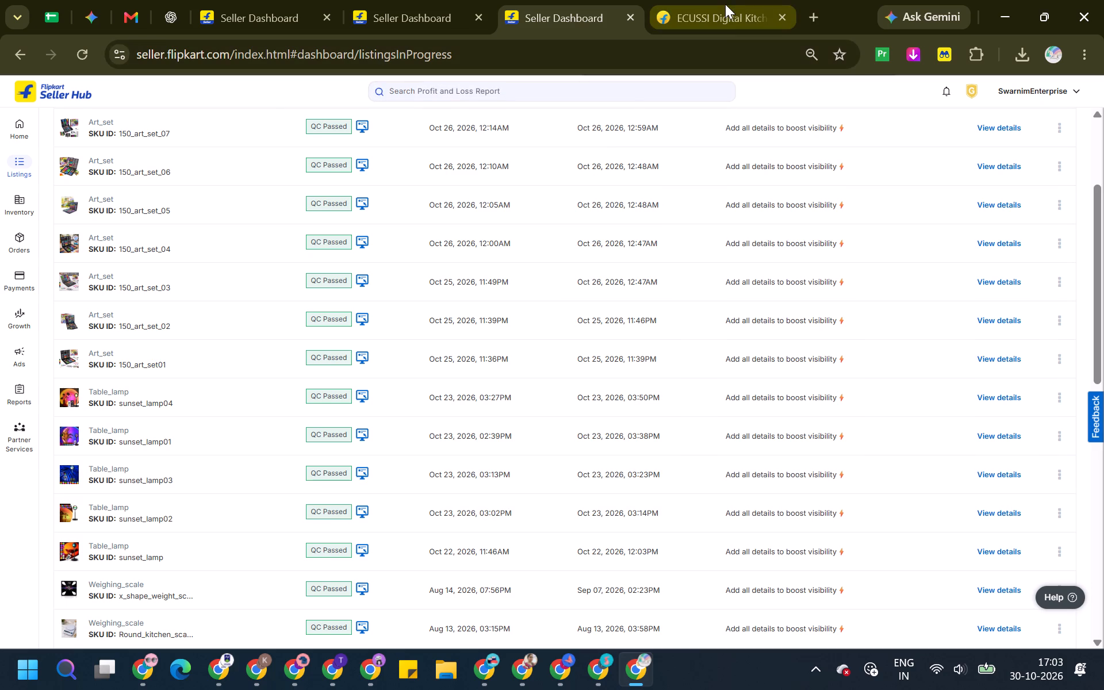
click(422, 0)
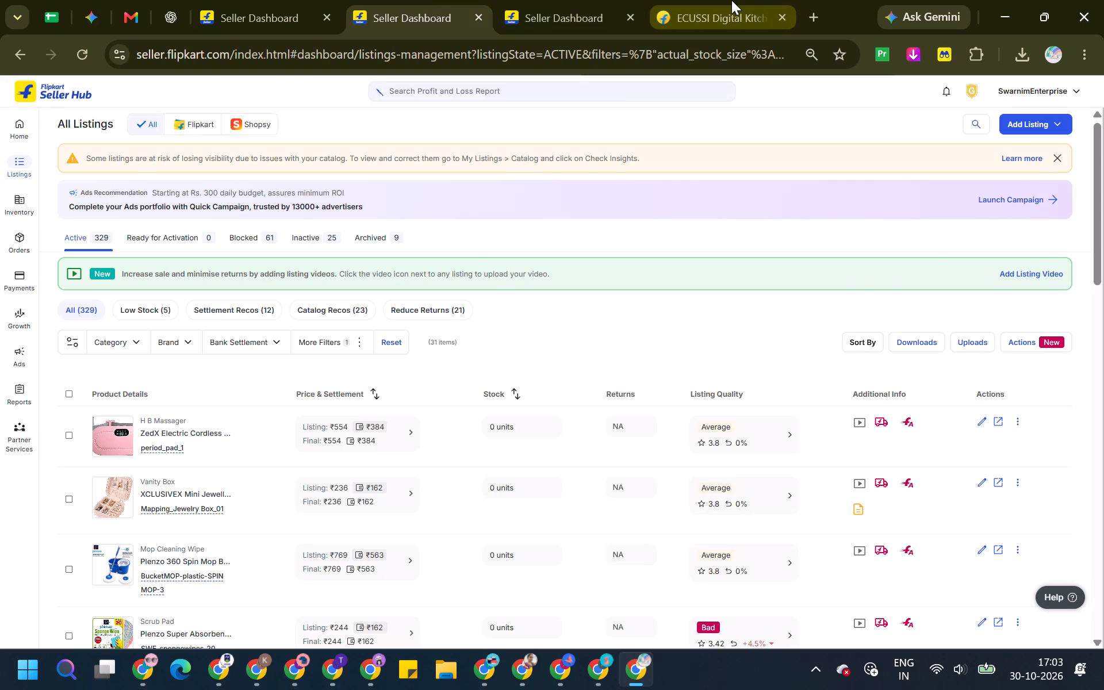
click(731, 0)
click(603, 665)
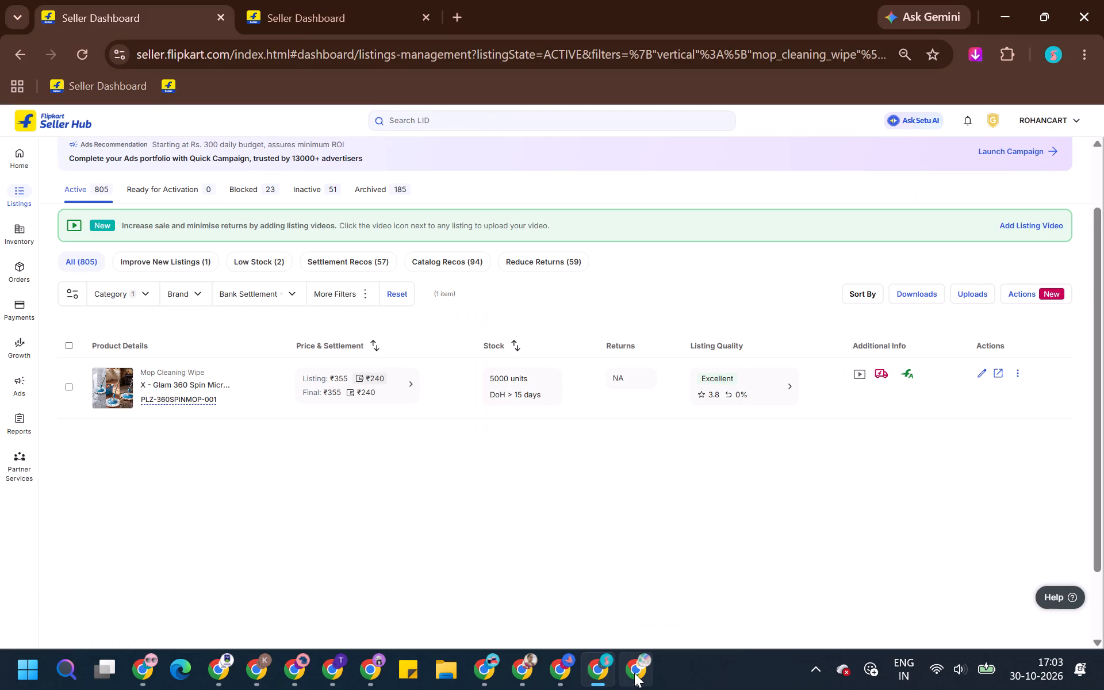
click(634, 673)
click(634, 673)
scroll(607, 430, down, 2)
scroll(592, 486, up, 1)
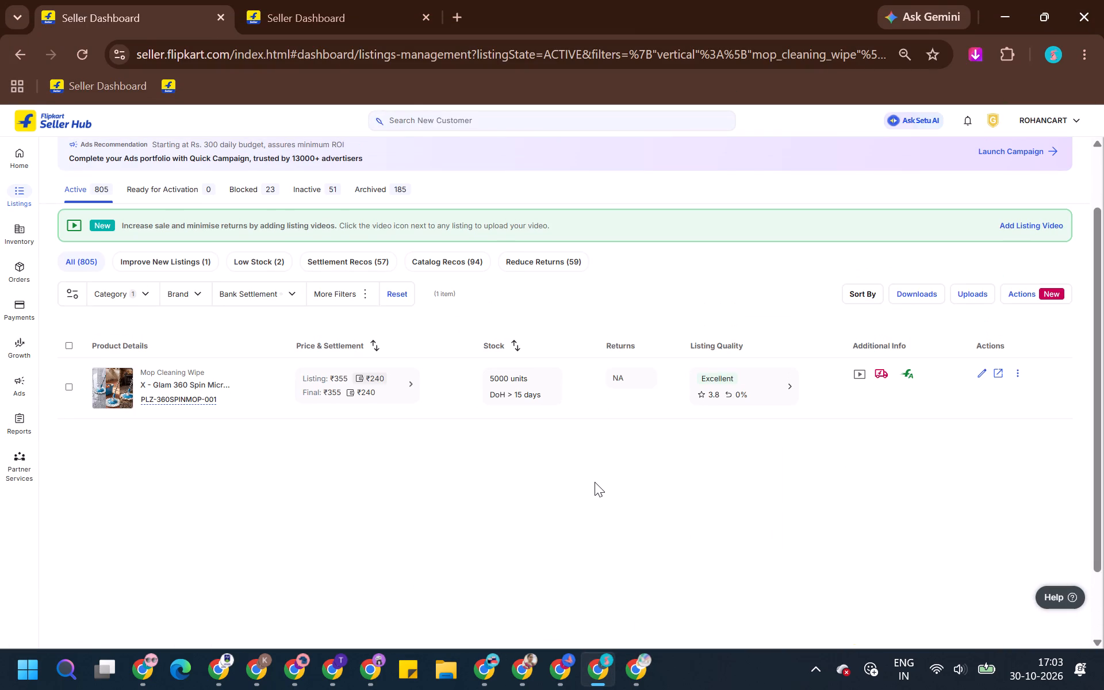
click(559, 678)
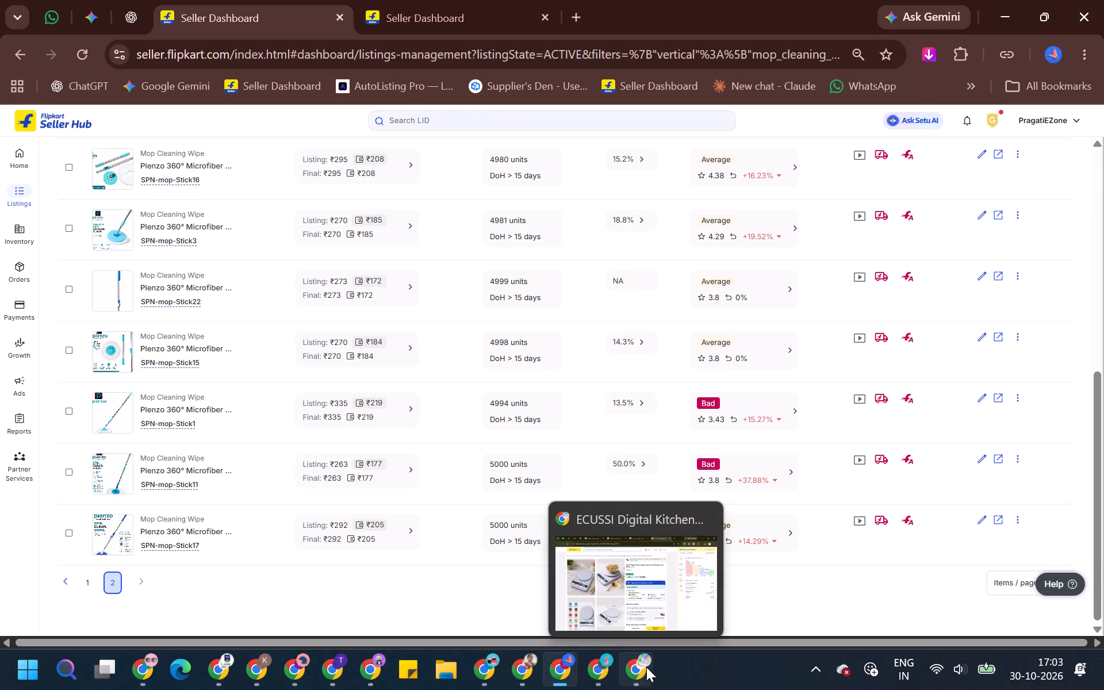
Return to the SwarnimEnterprise account and bring up its zero-stock active listings.
click(639, 678)
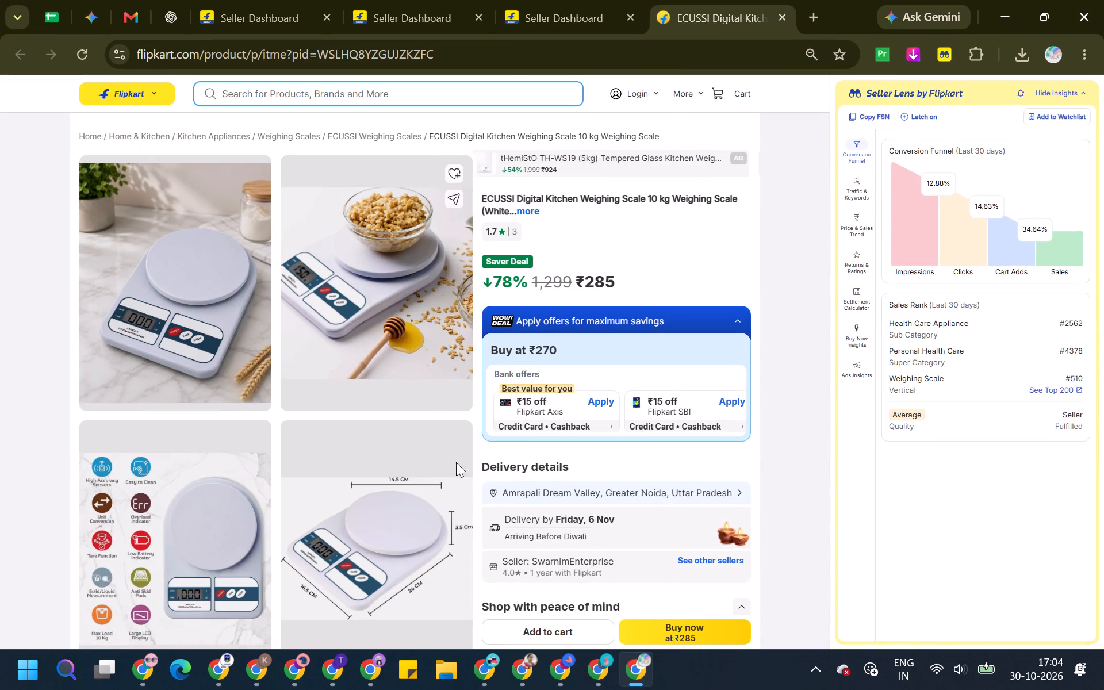
click(397, 0)
click(326, 0)
click(438, 0)
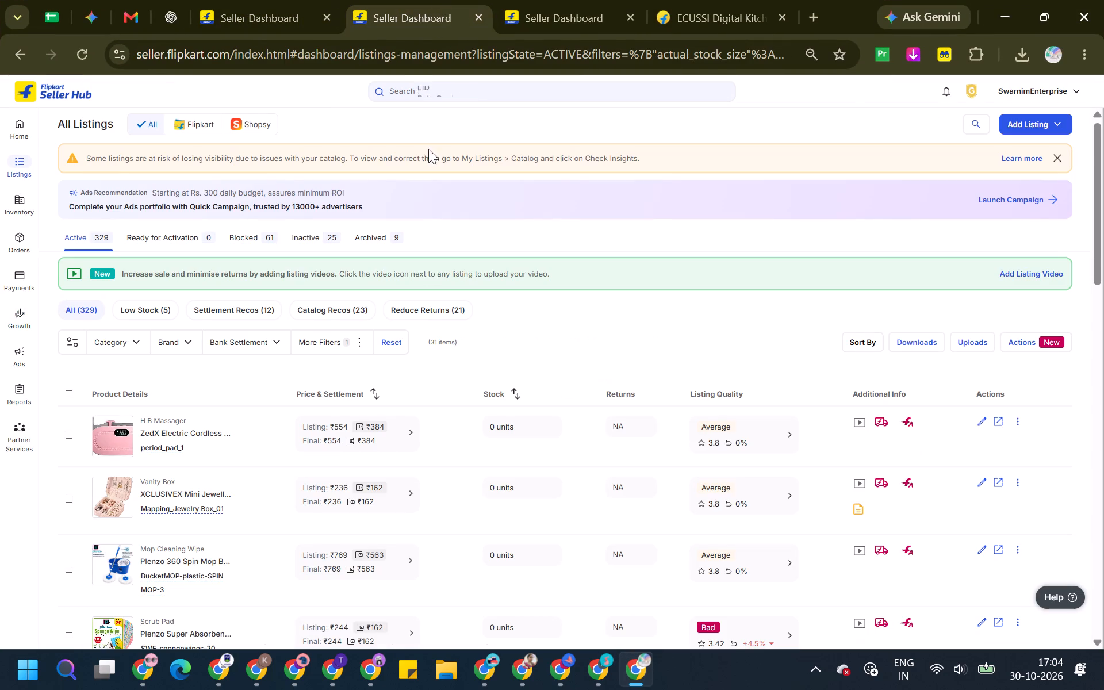
Update the stock of the rubber kitchen mat listing GLM-KTM-6006-PRO to 1000 units.
scroll(457, 409, down, 3)
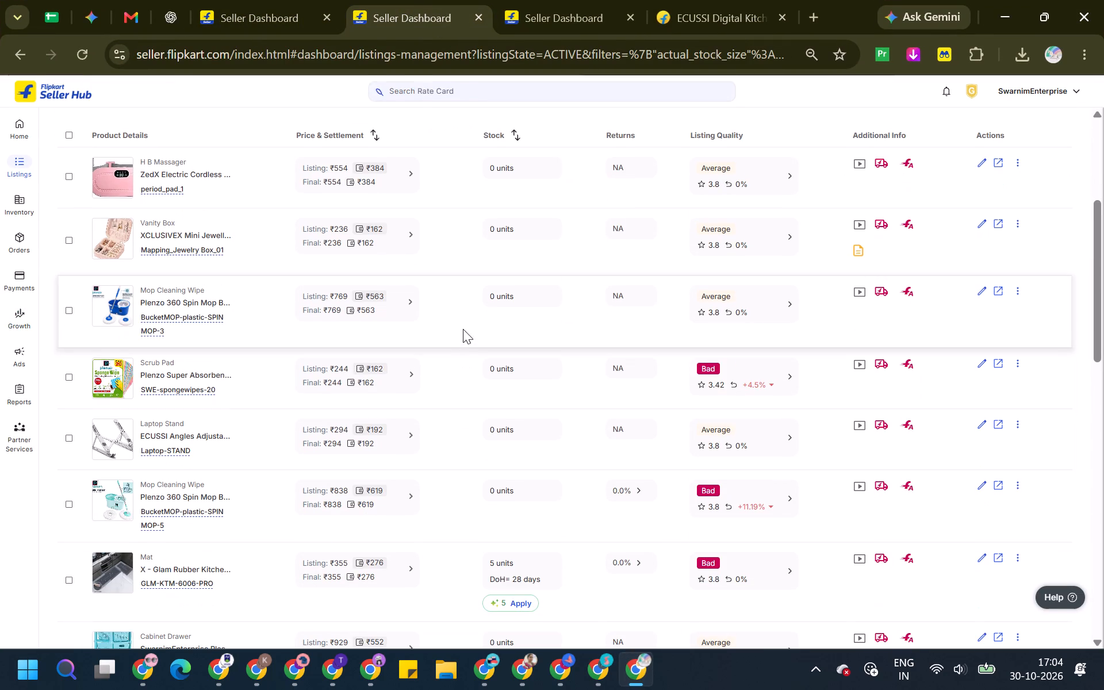
scroll(447, 441, down, 2)
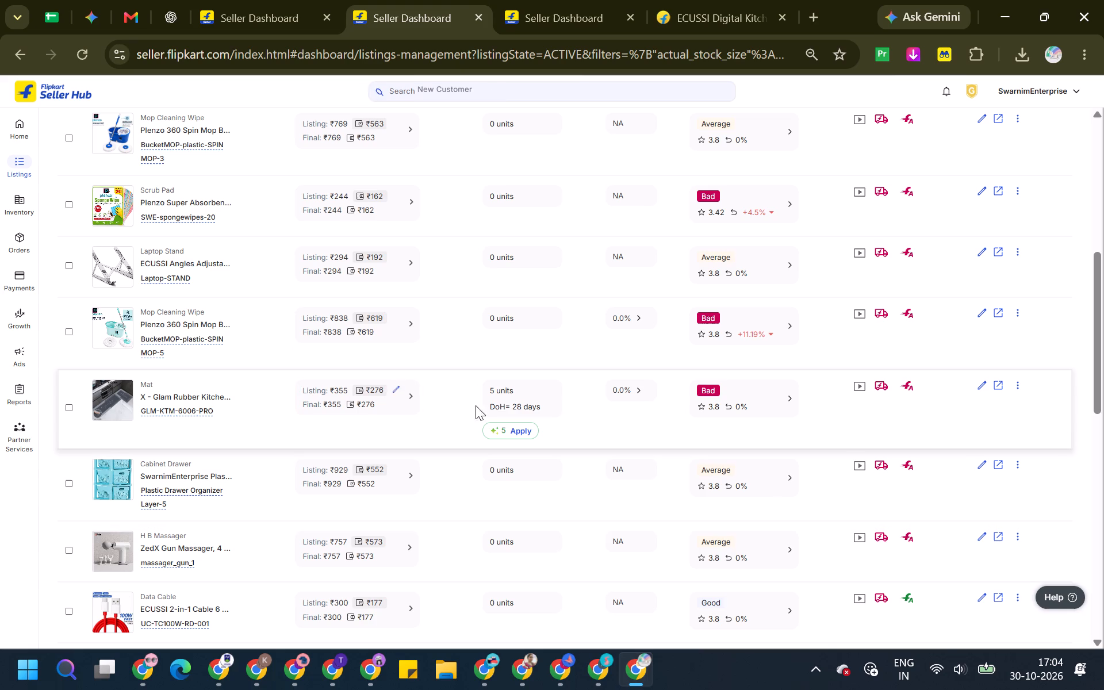
click(553, 397)
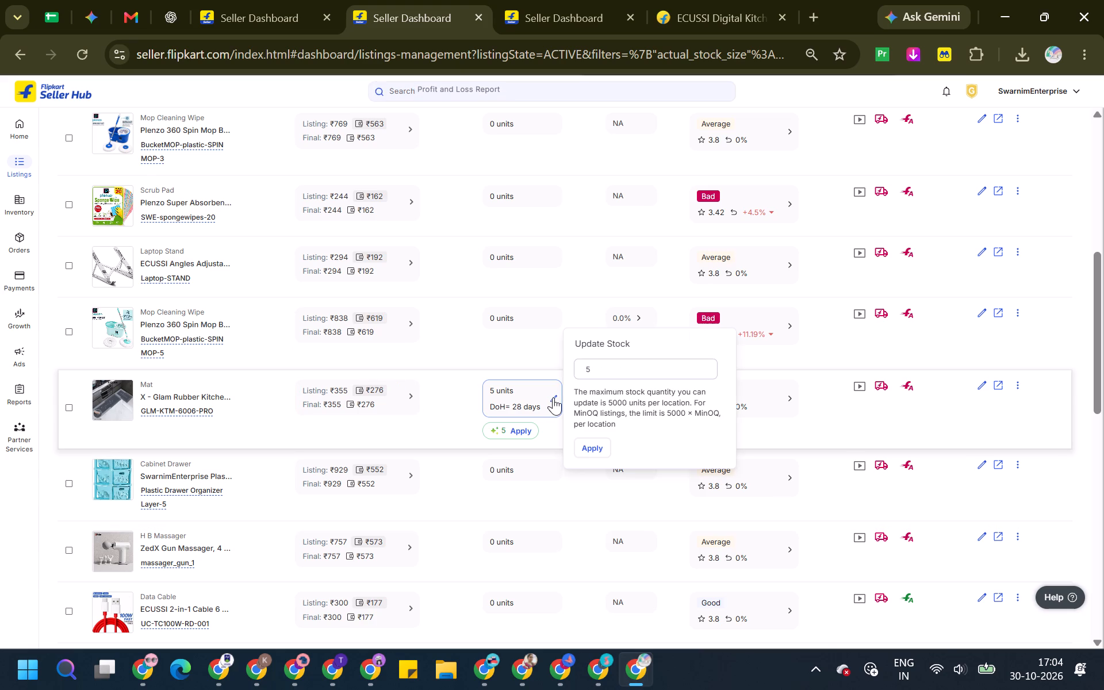
double_click(577, 369)
text(1000)
click(605, 444)
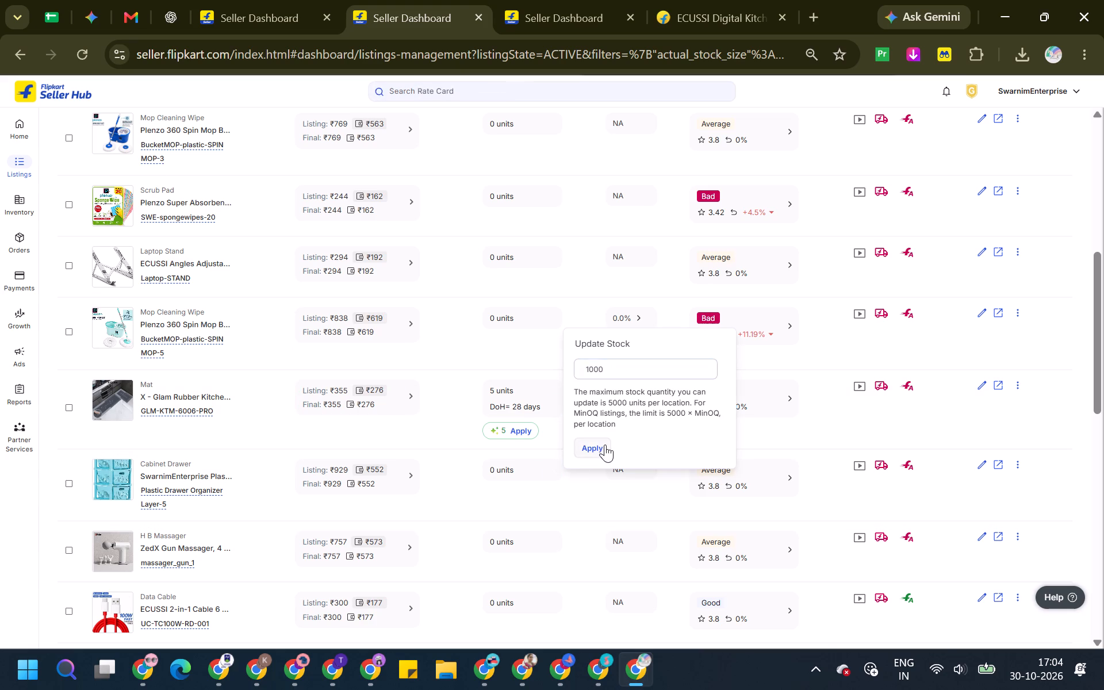
Update the stock of the rubber kitchen mat listing GLAM-KM-2PC-MF-HEX-001-V2 to 1000 units.
scroll(502, 460, down, 2)
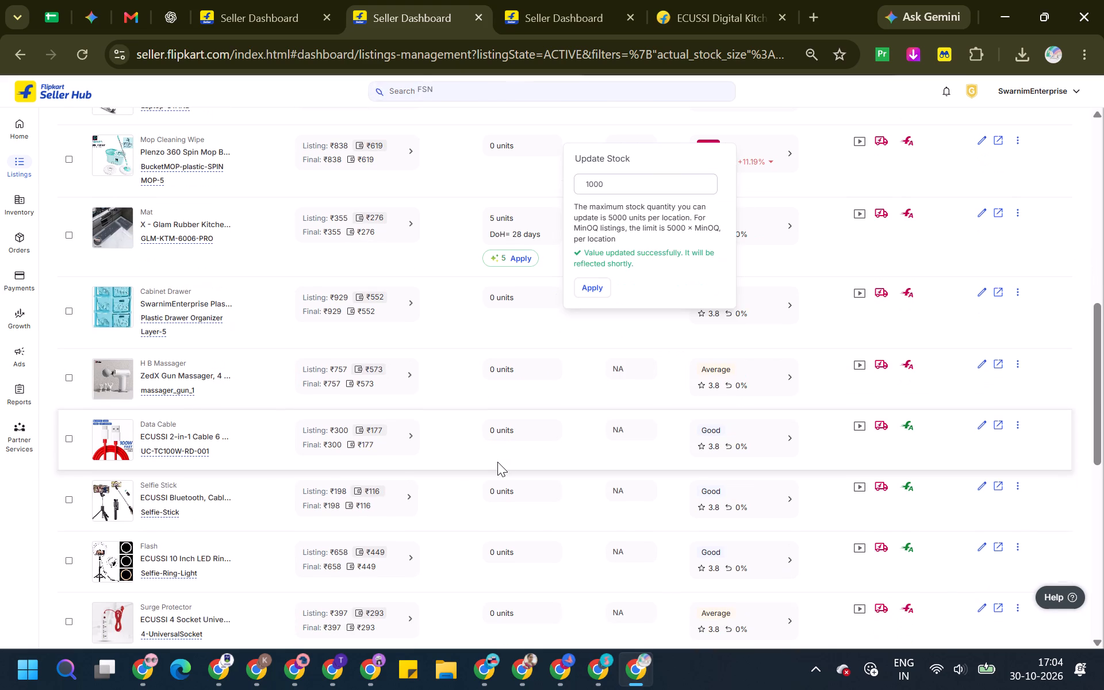
scroll(448, 469, down, 4)
scroll(315, 430, down, 2)
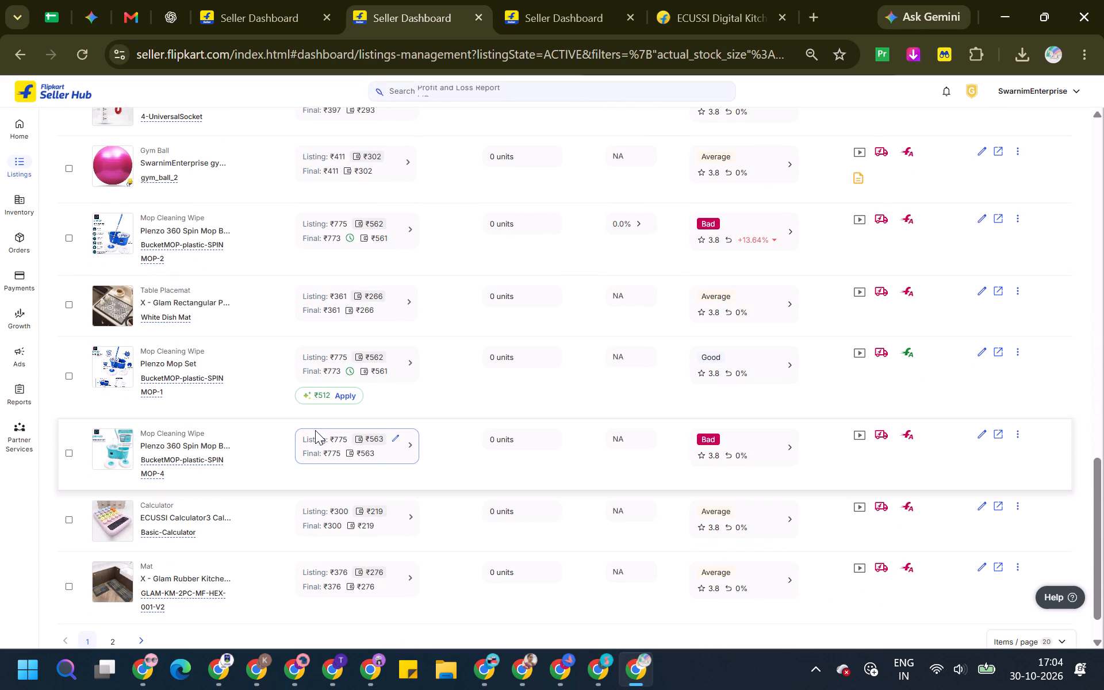
scroll(589, 445, down, 4)
click(550, 528)
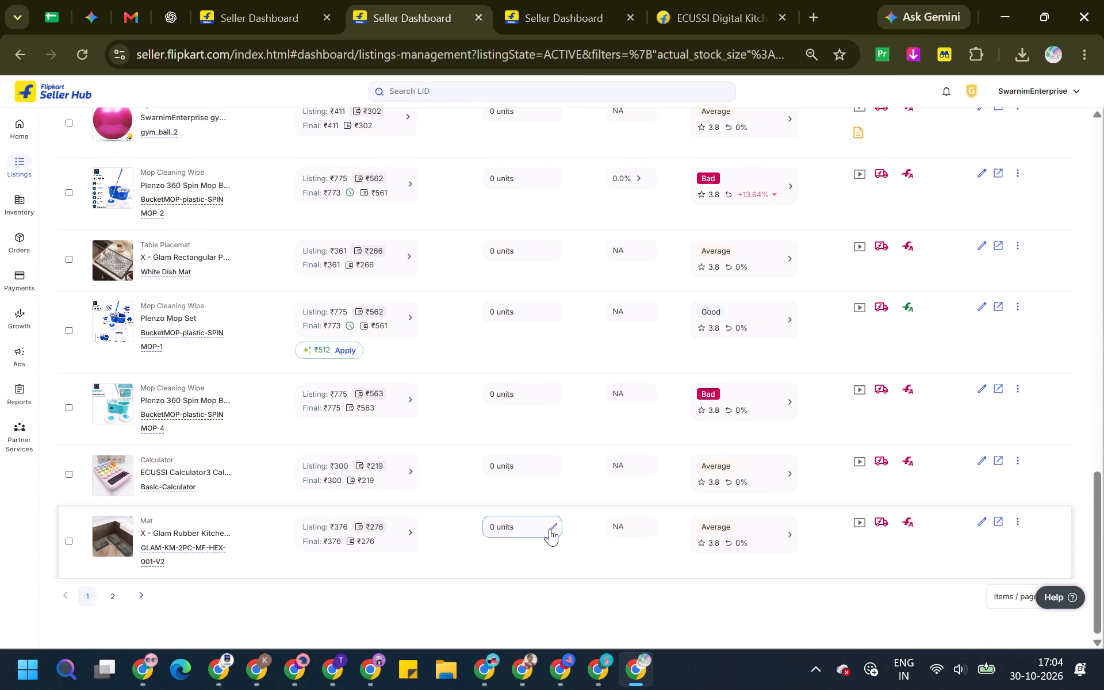
click(556, 525)
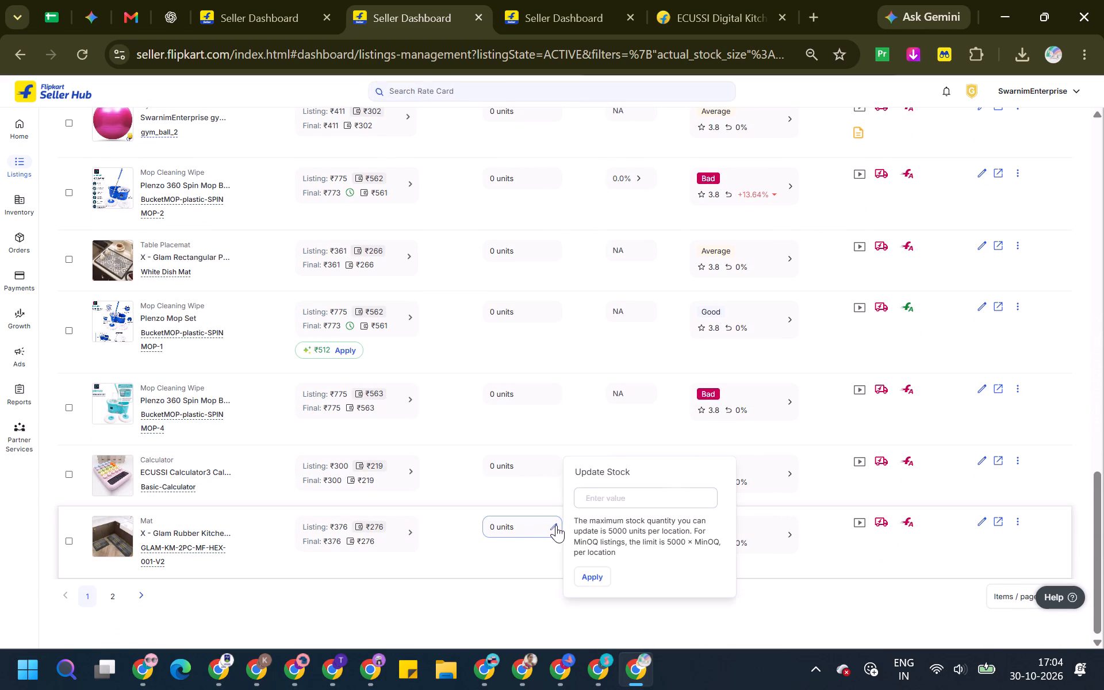
triple_click(607, 489)
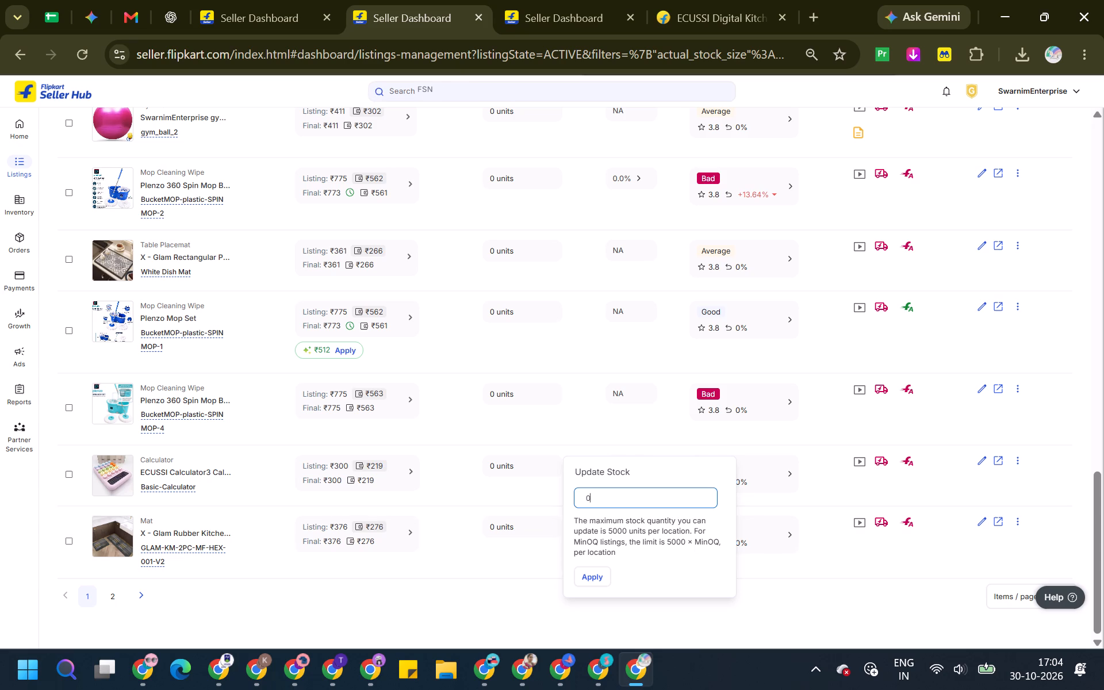
text(1000)
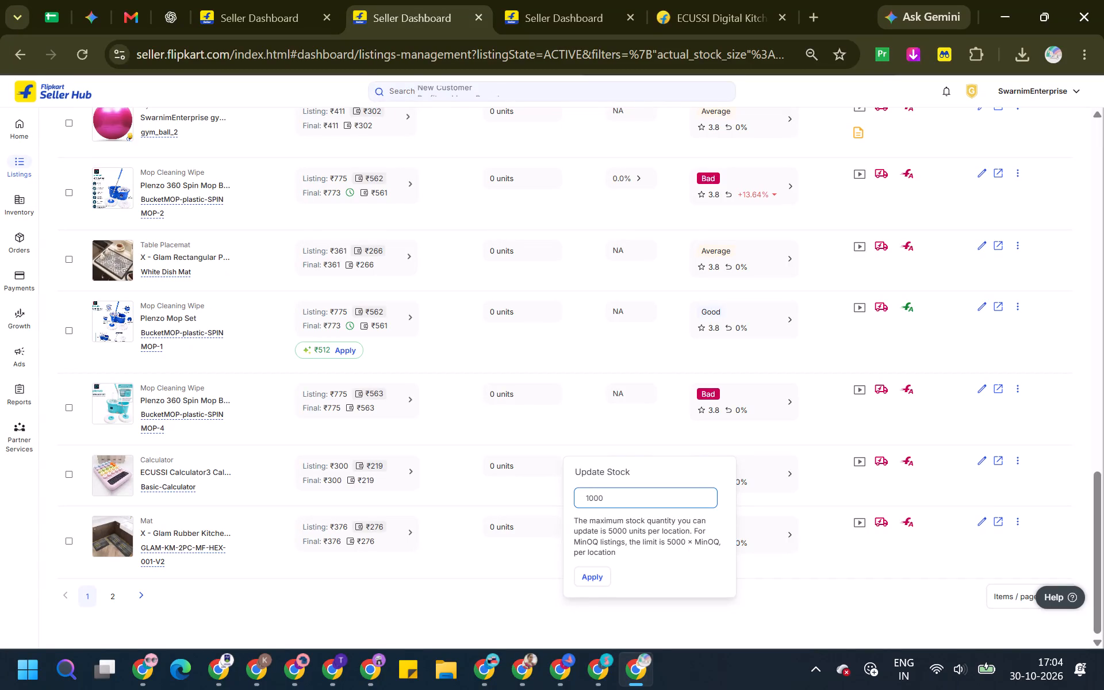
click(601, 585)
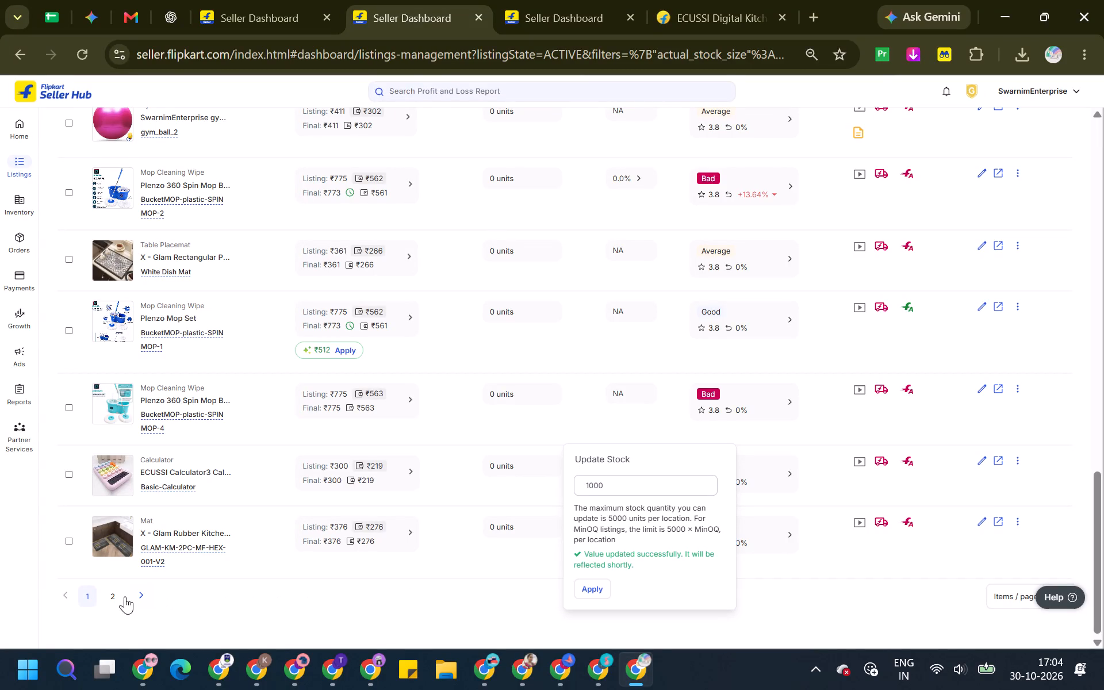
On the second page of results, update the stock of the mat listing KM-2PC-MF-HEX-001-V2 to 1000 units.
click(114, 597)
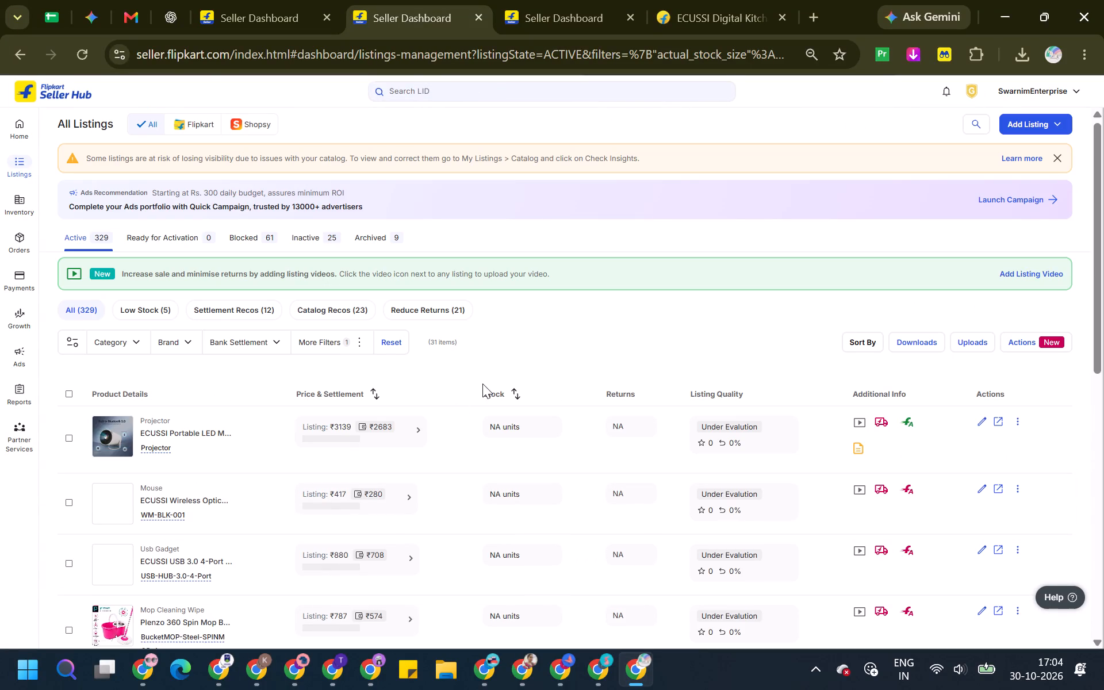
scroll(483, 384, down, 6)
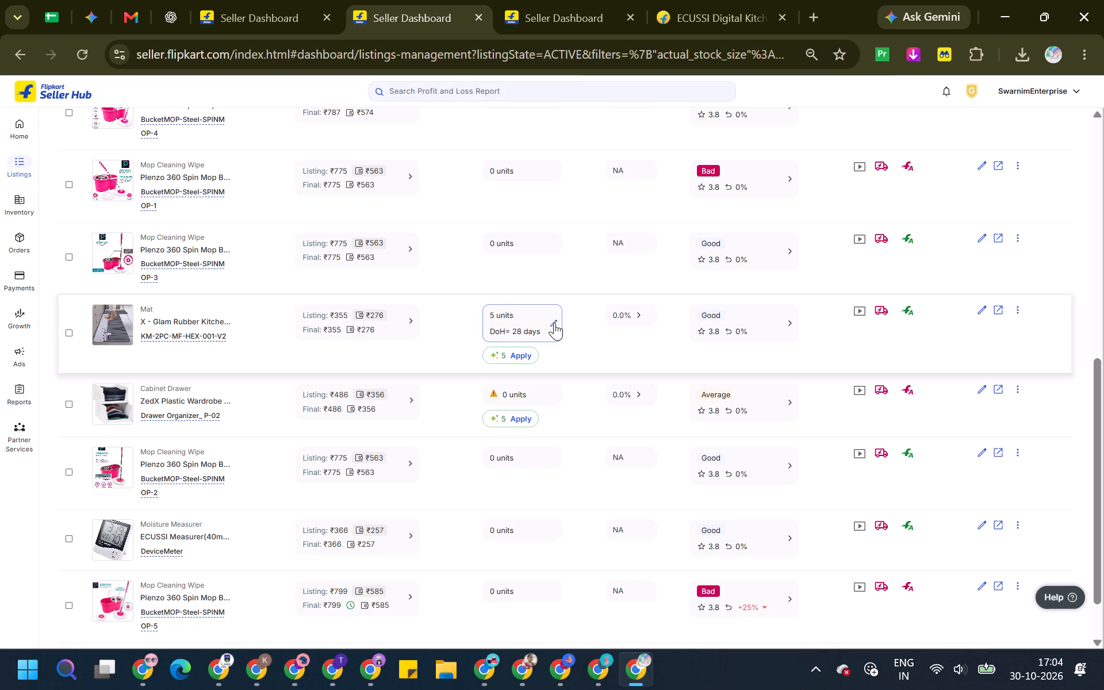
click(554, 323)
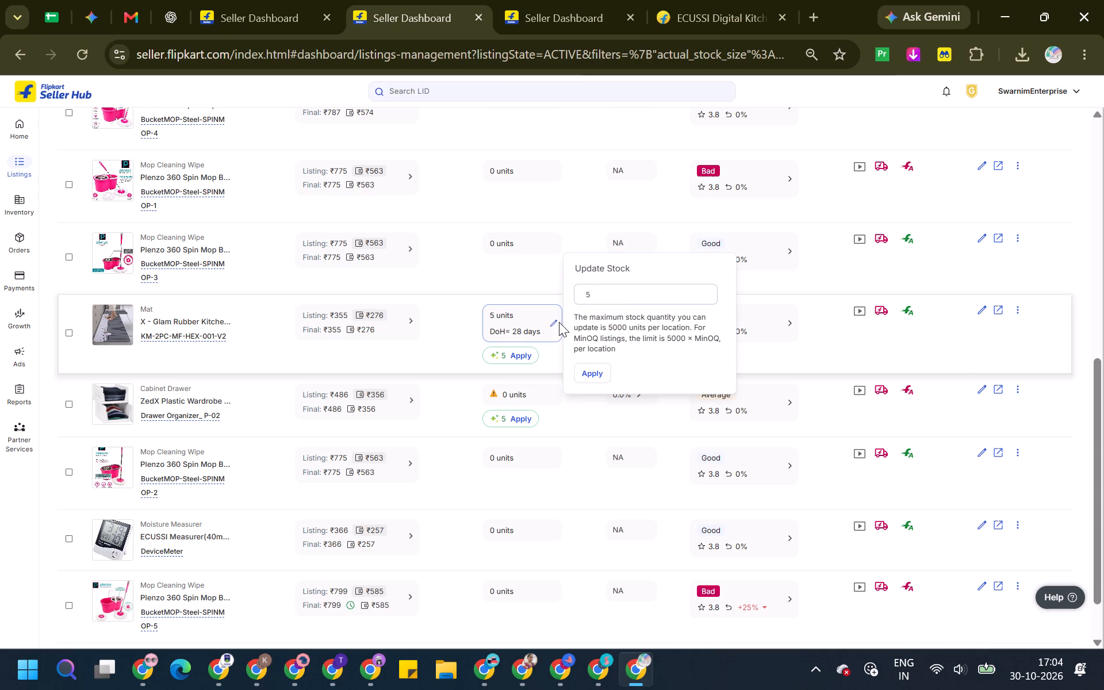
double_click(588, 301)
text(1000)
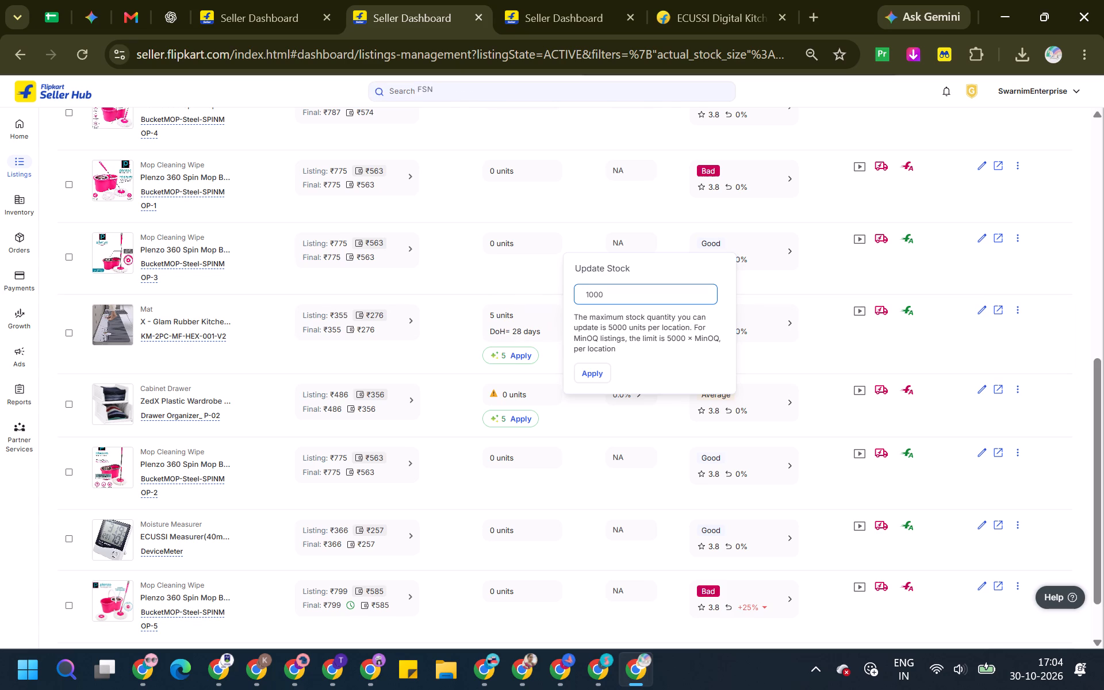
click(590, 369)
Raise the stock filter's maximum to 5 and apply it to the active listings.
scroll(446, 409, down, 2)
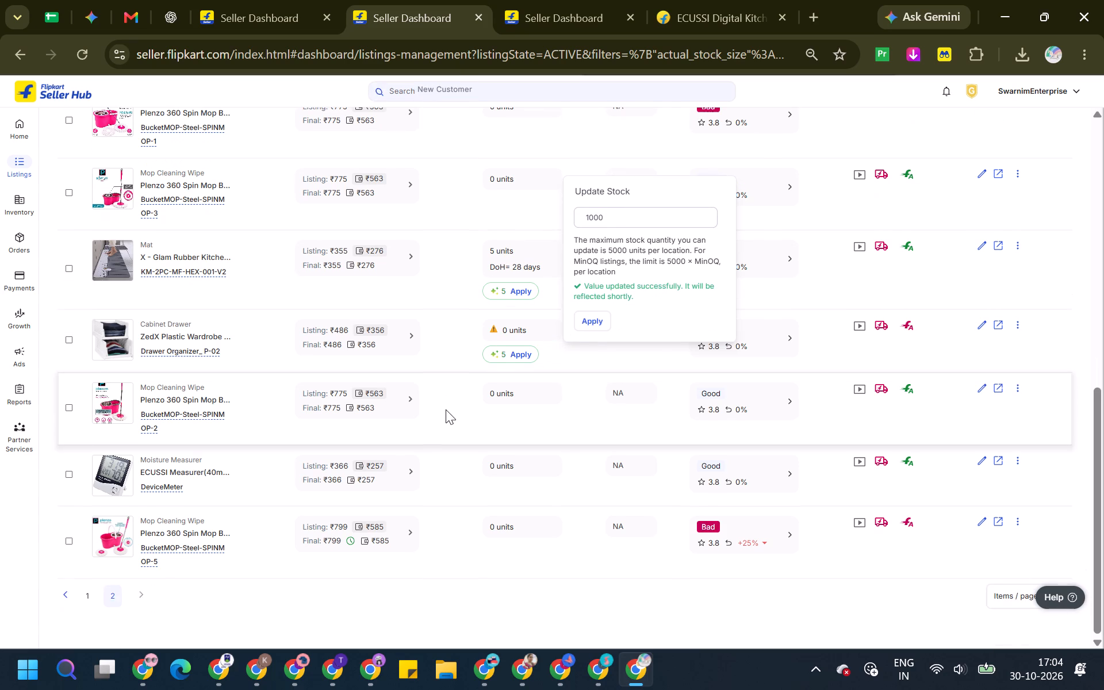
scroll(446, 409, down, 2)
scroll(501, 394, up, 7)
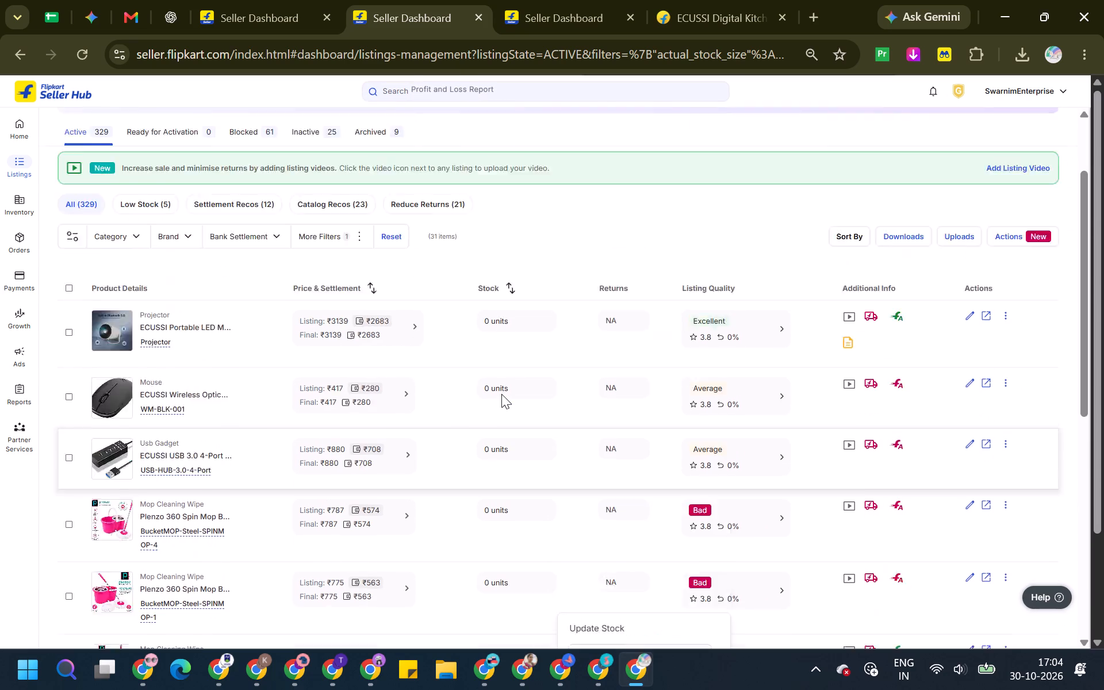
click(341, 332)
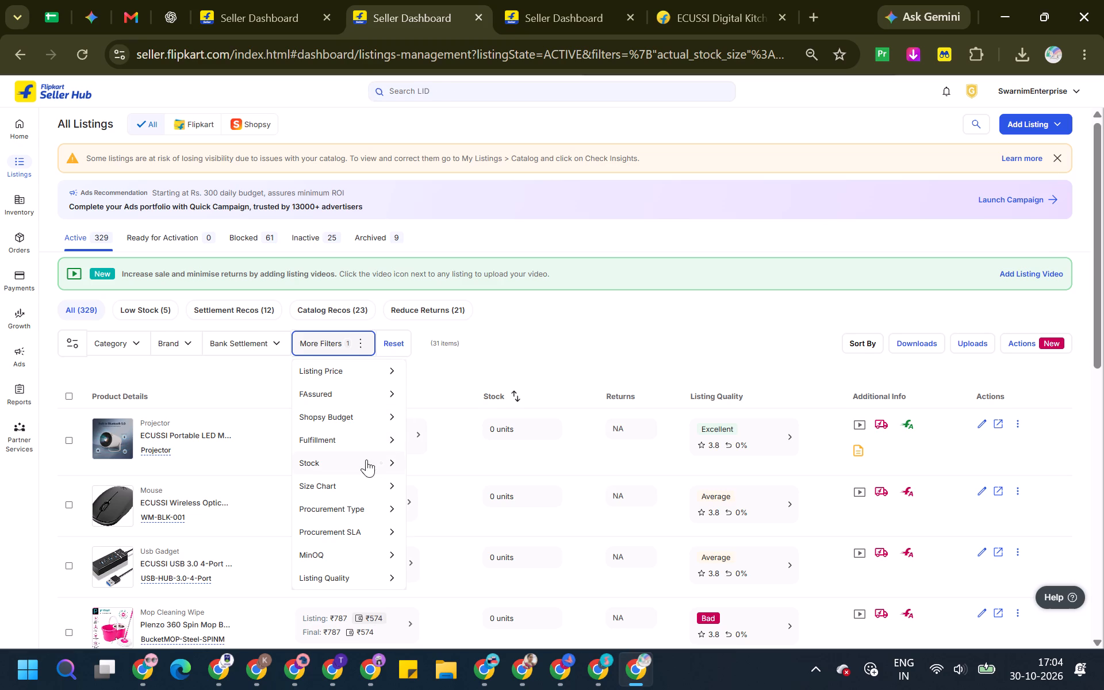
click(366, 459)
double_click(558, 492)
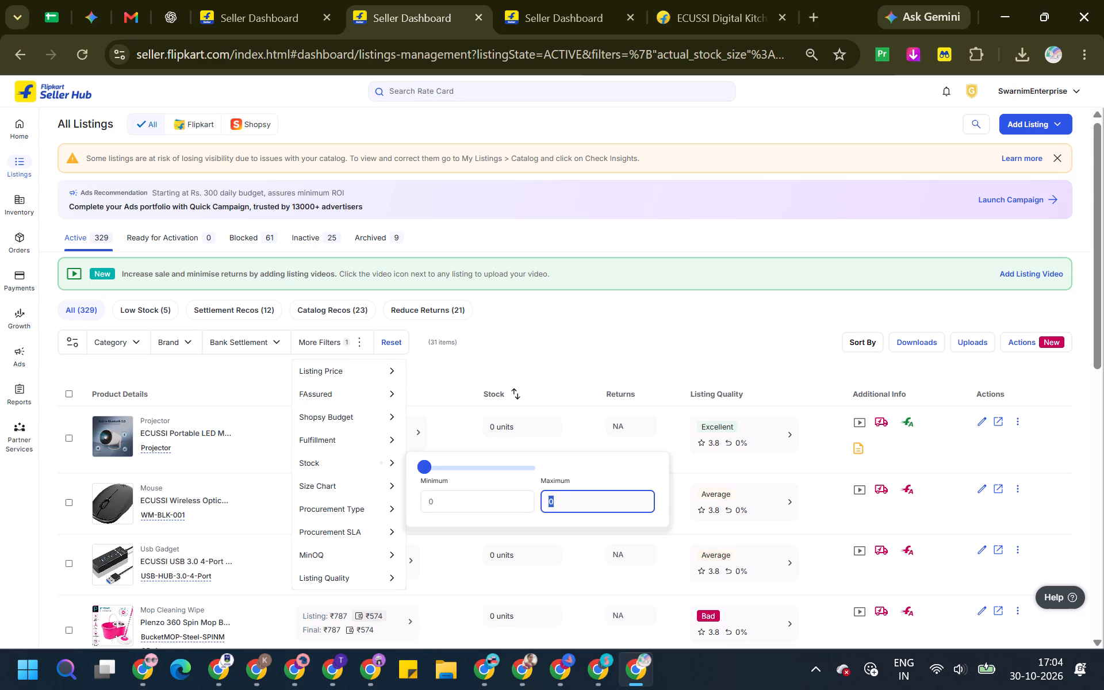
key(5)
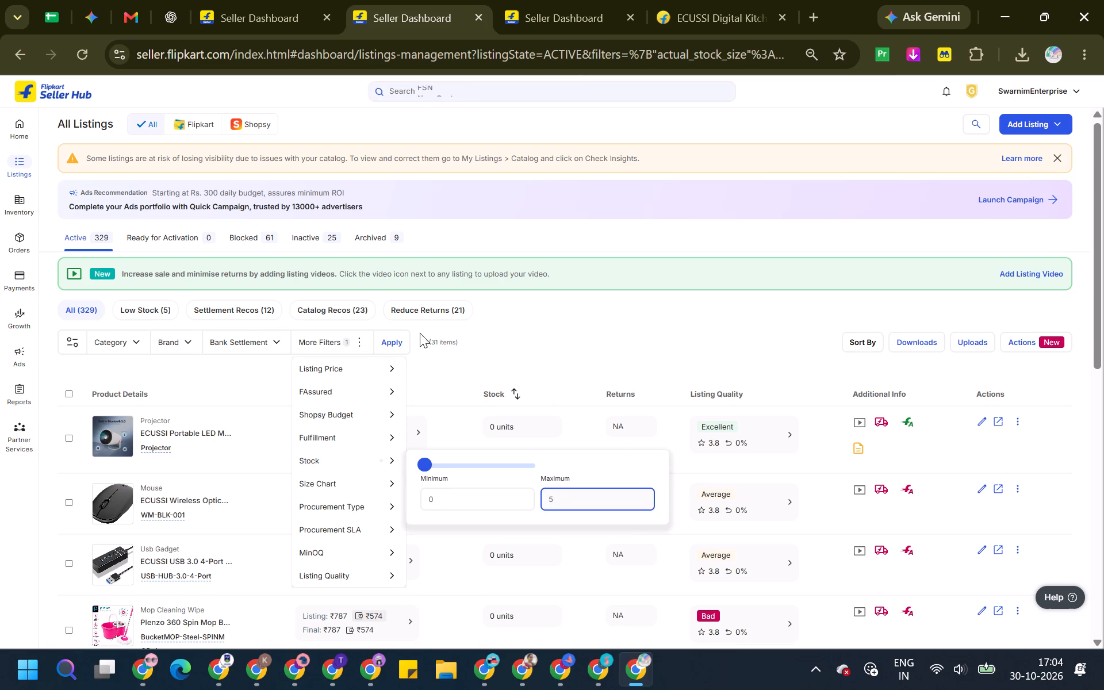
click(402, 340)
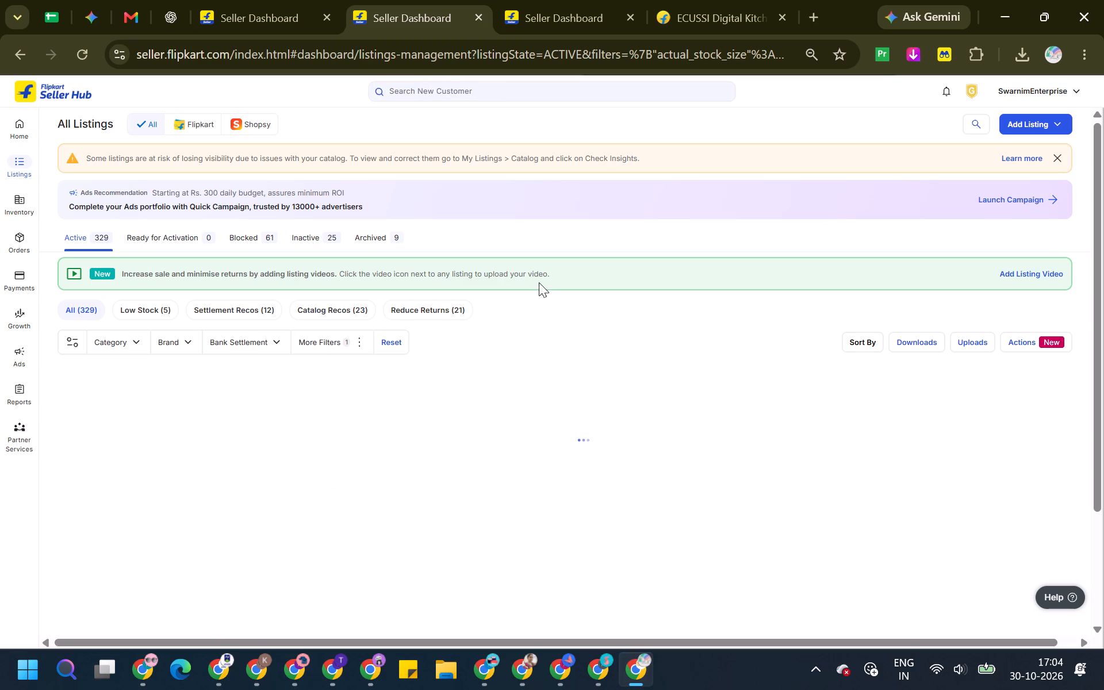
Update the stock of the ECUSSI desk lamp listing sunset_lamp02 to 1000 units.
scroll(507, 304, down, 2)
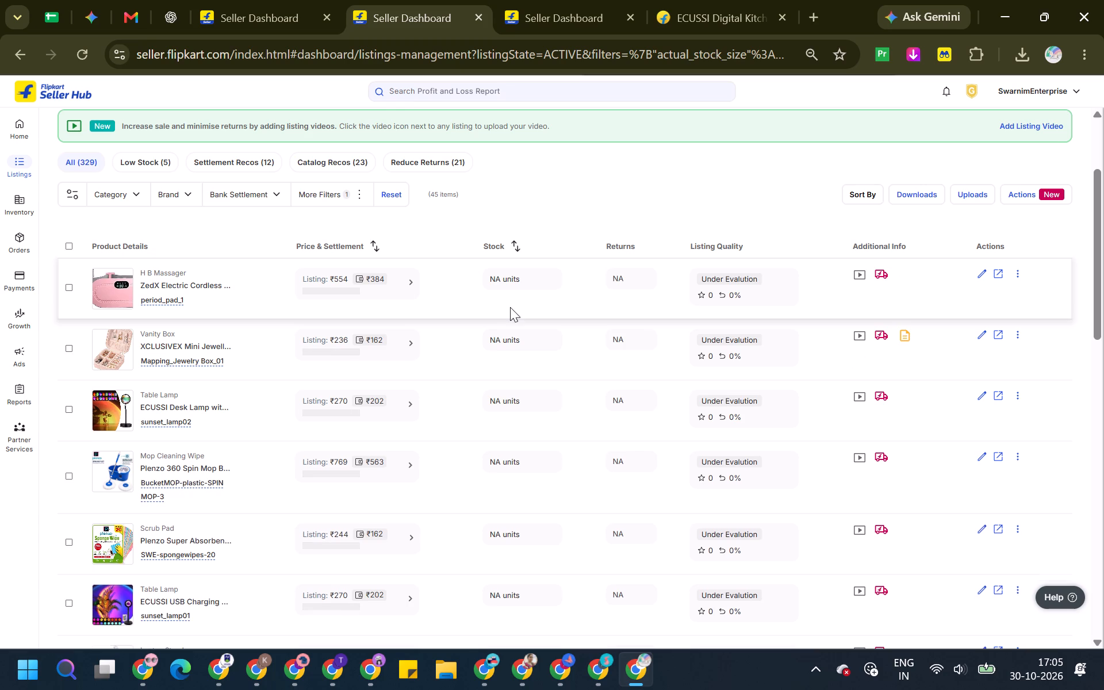
click(556, 415)
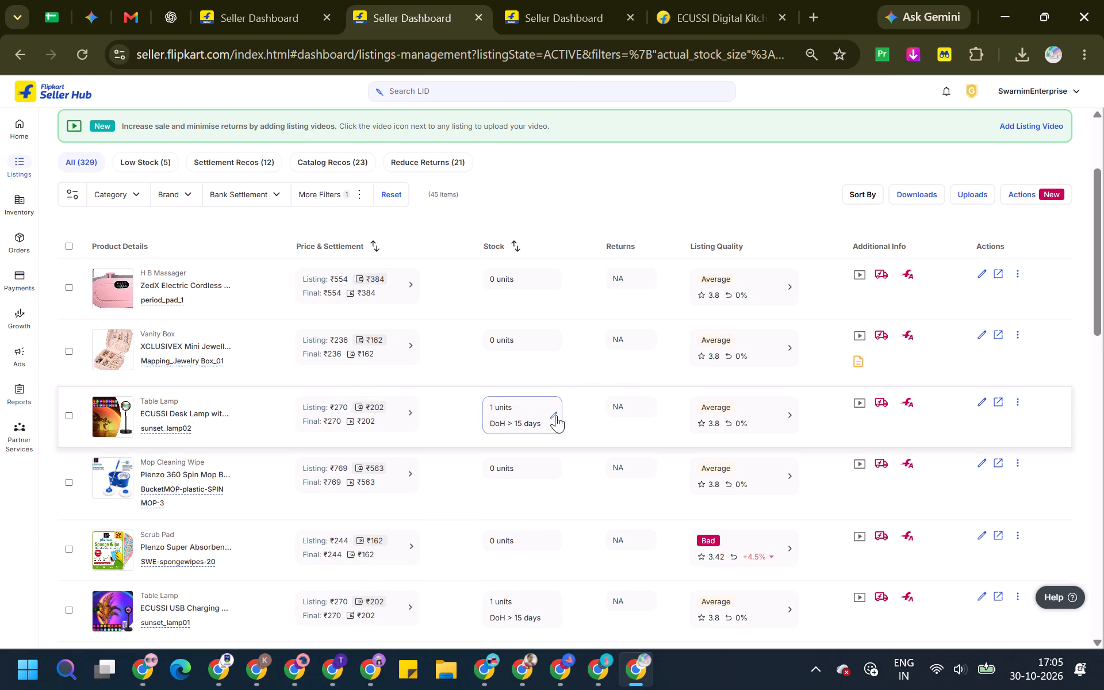
click(615, 392)
text(000)
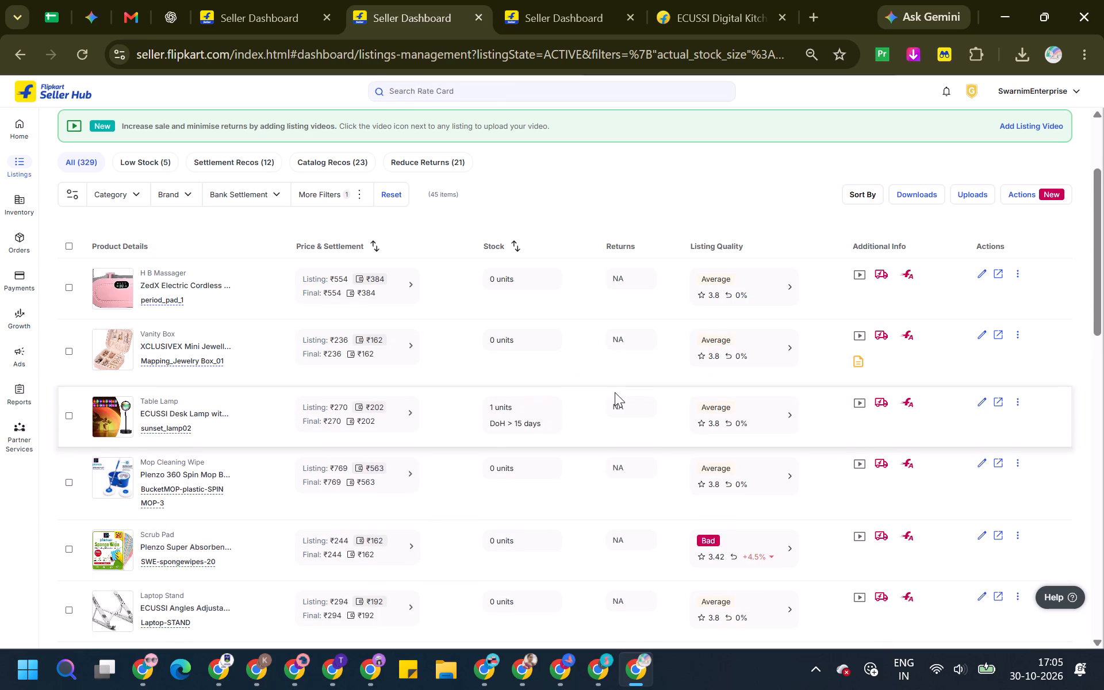
click(554, 410)
click(603, 379)
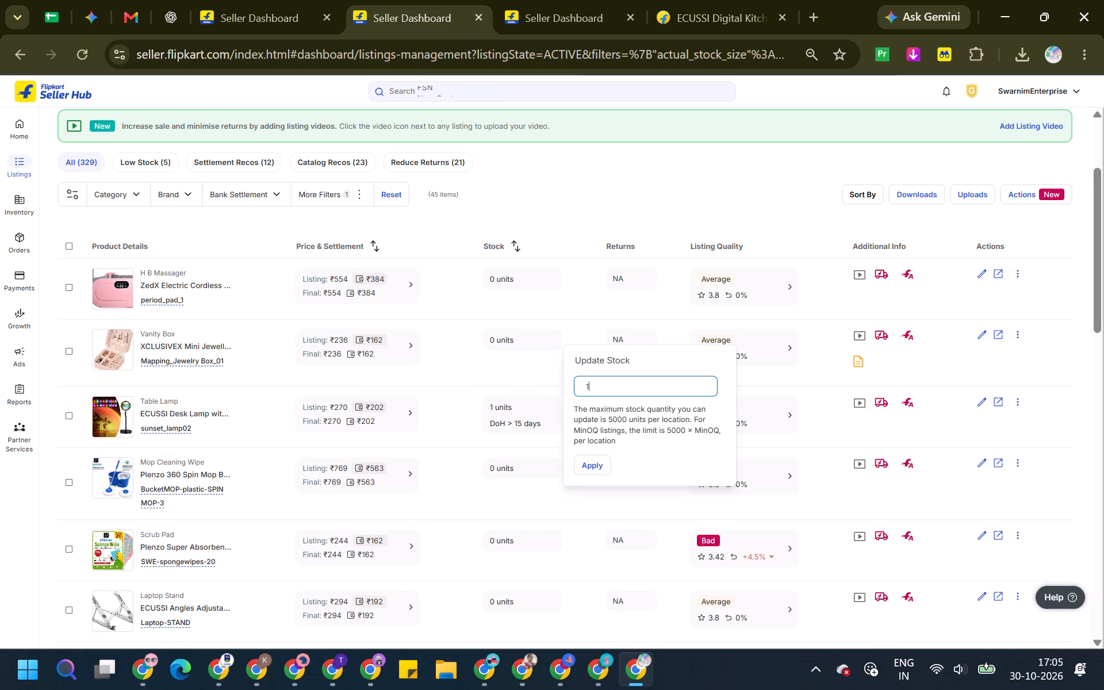
text(90)
key(BackSpace)
key(BackSpace)
text(000)
click(588, 462)
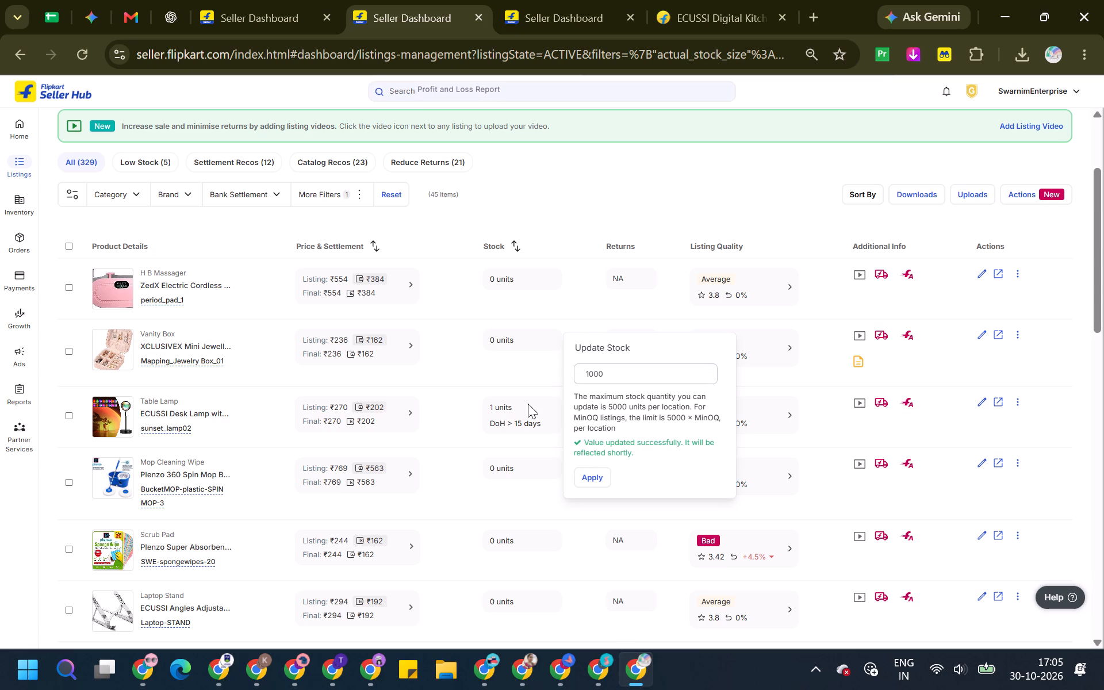
Update the stock of the ECUSSI USB charging table lamp listing sunset_lamp01 to 1000 units.
scroll(471, 428, down, 1)
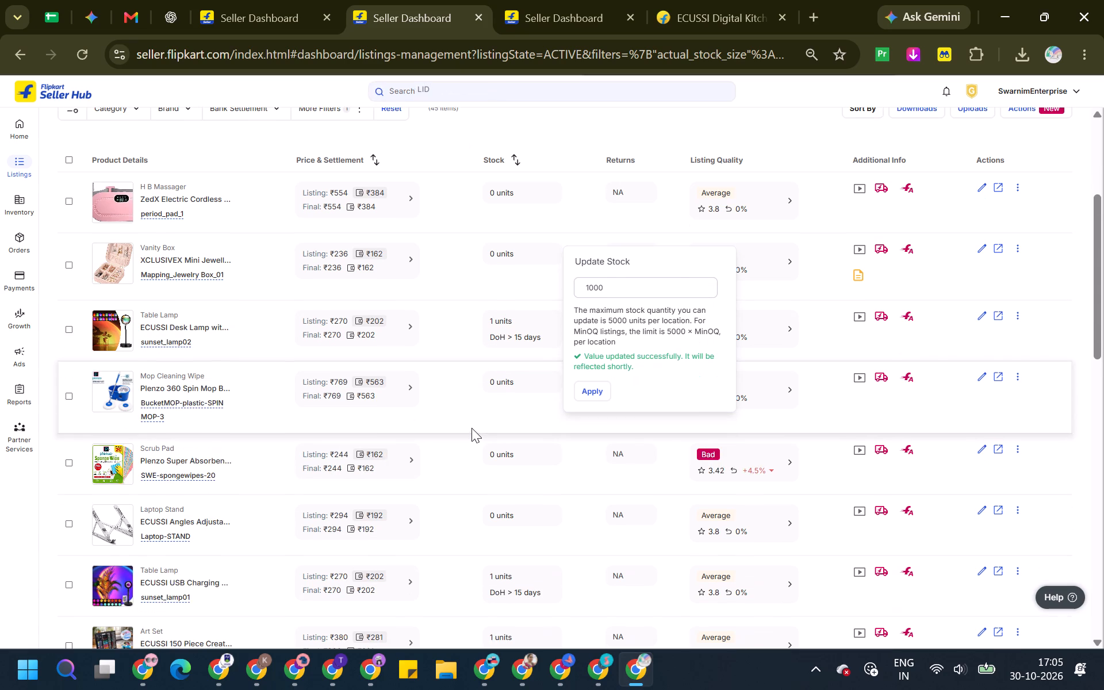
scroll(471, 428, down, 3)
click(555, 327)
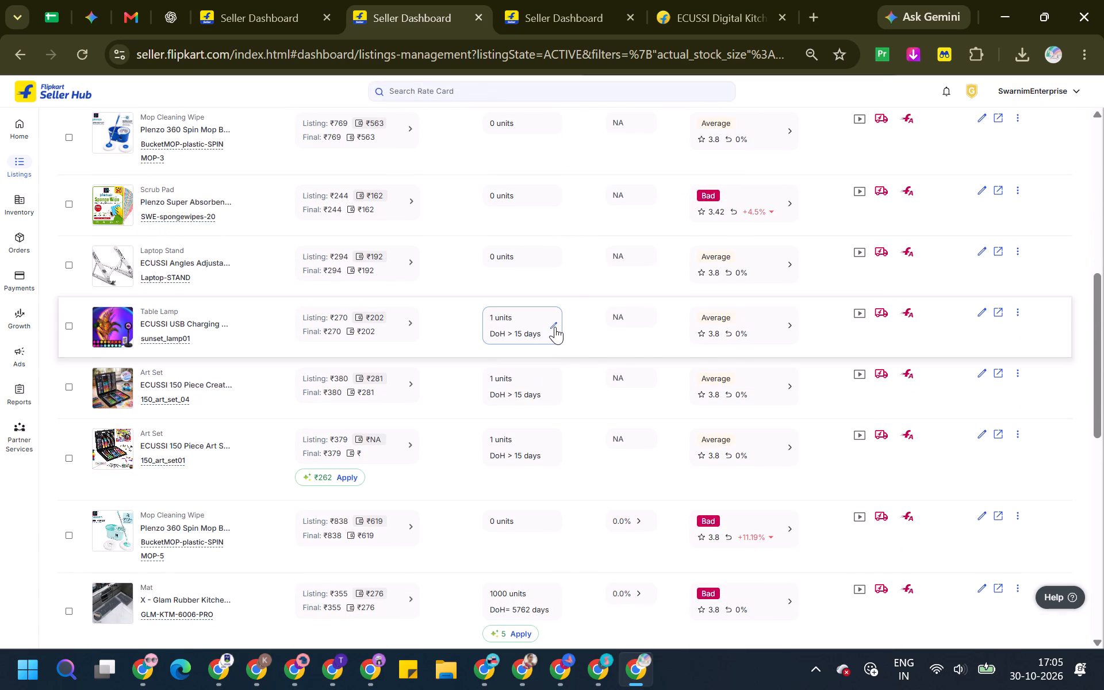
click(555, 327)
click(628, 295)
text(000)
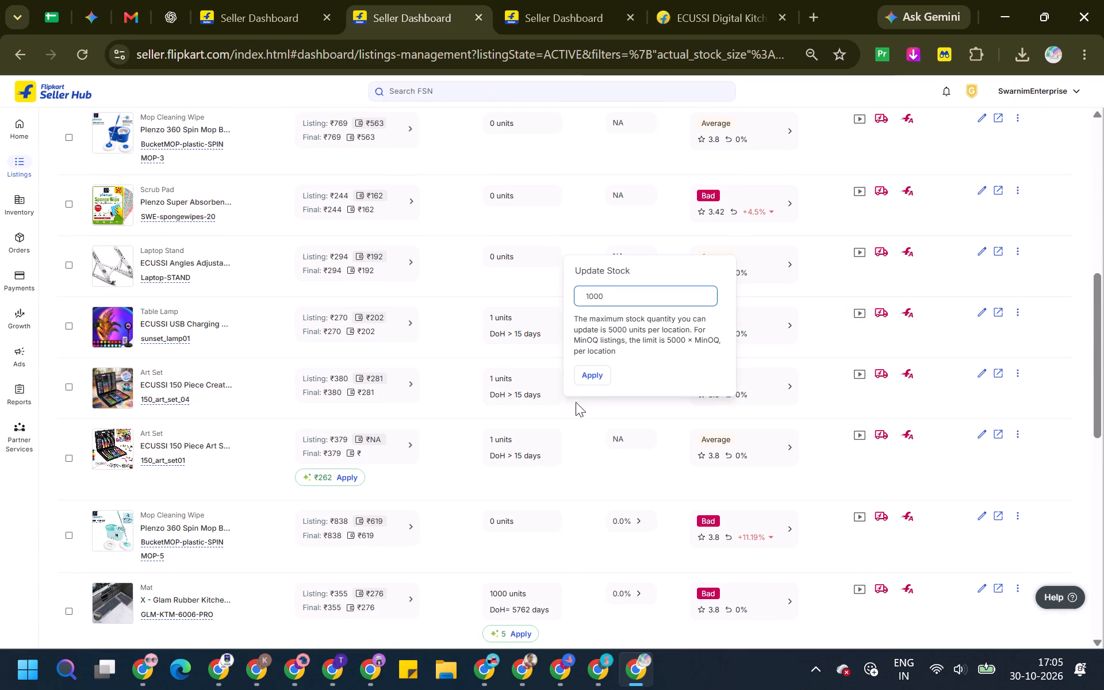
click(584, 370)
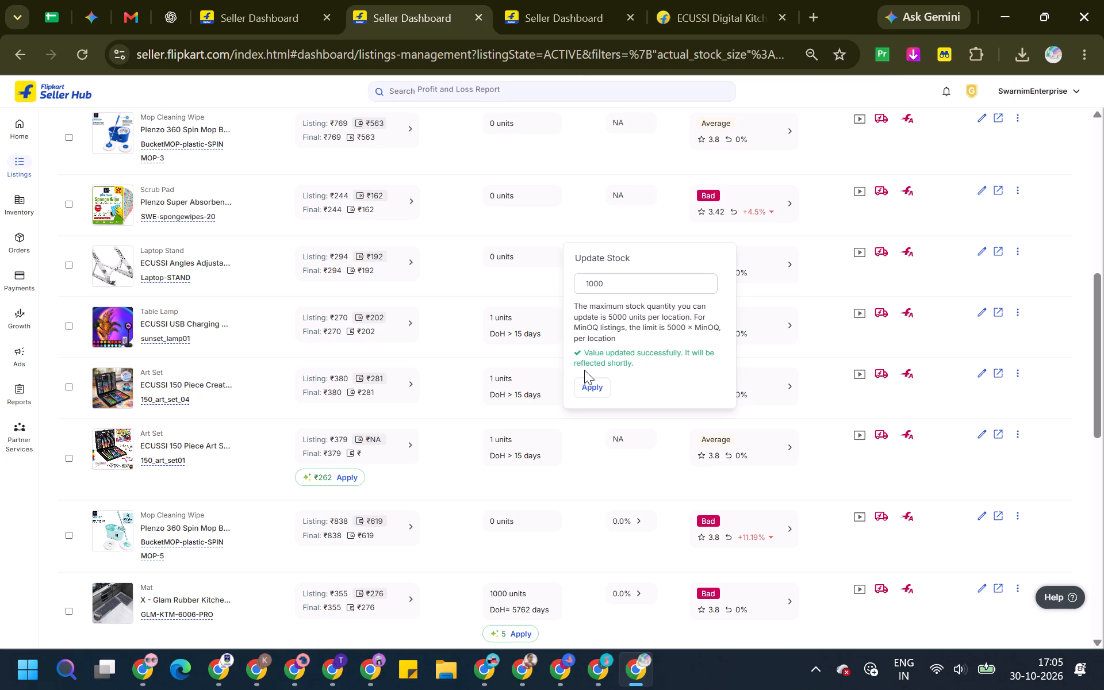
click(543, 318)
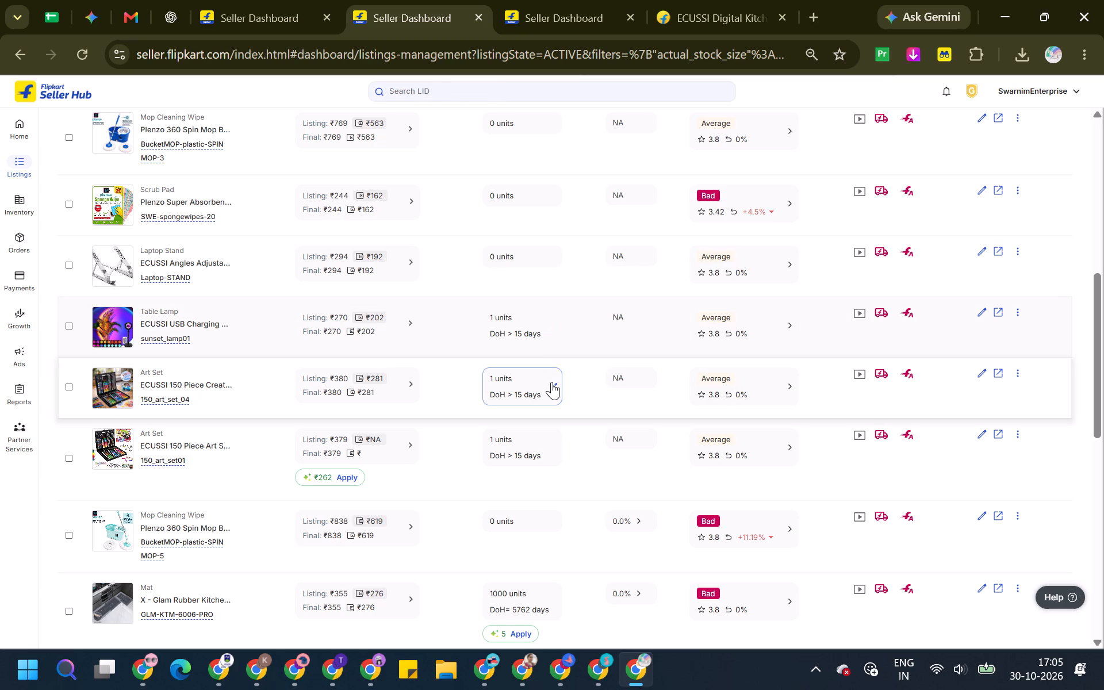
Update the stock of the ECUSSI 150 Piece art set listing 150_art_set_04 to 10000 units.
click(553, 386)
click(626, 352)
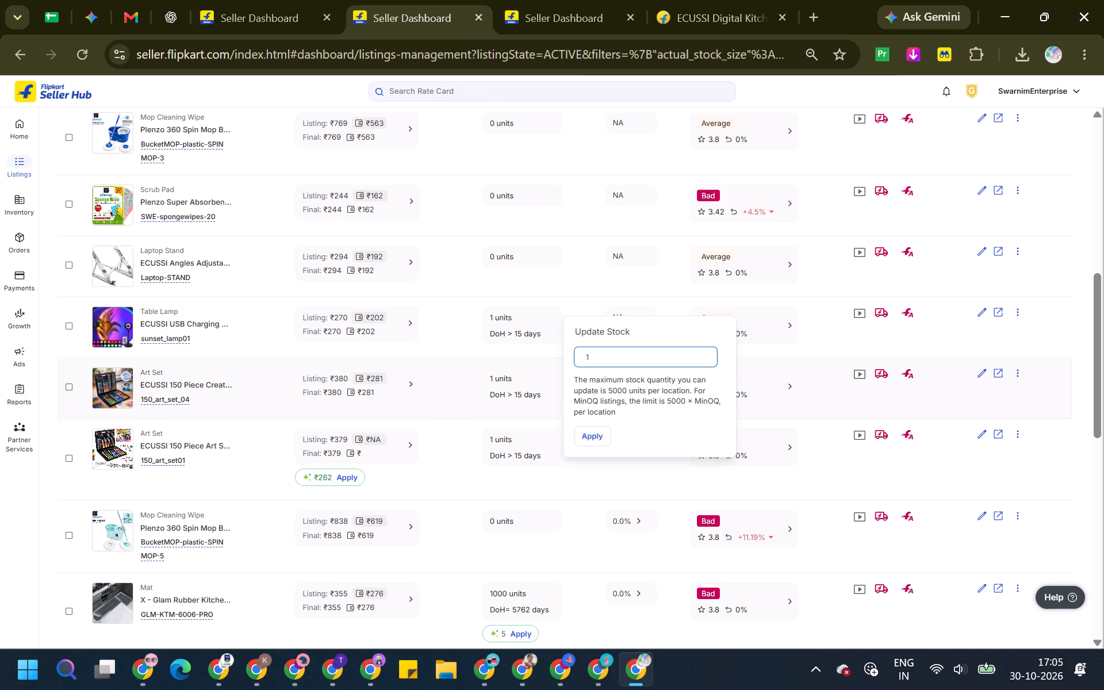
key(0)
key(0)
key(0)
key(0)
key(0)
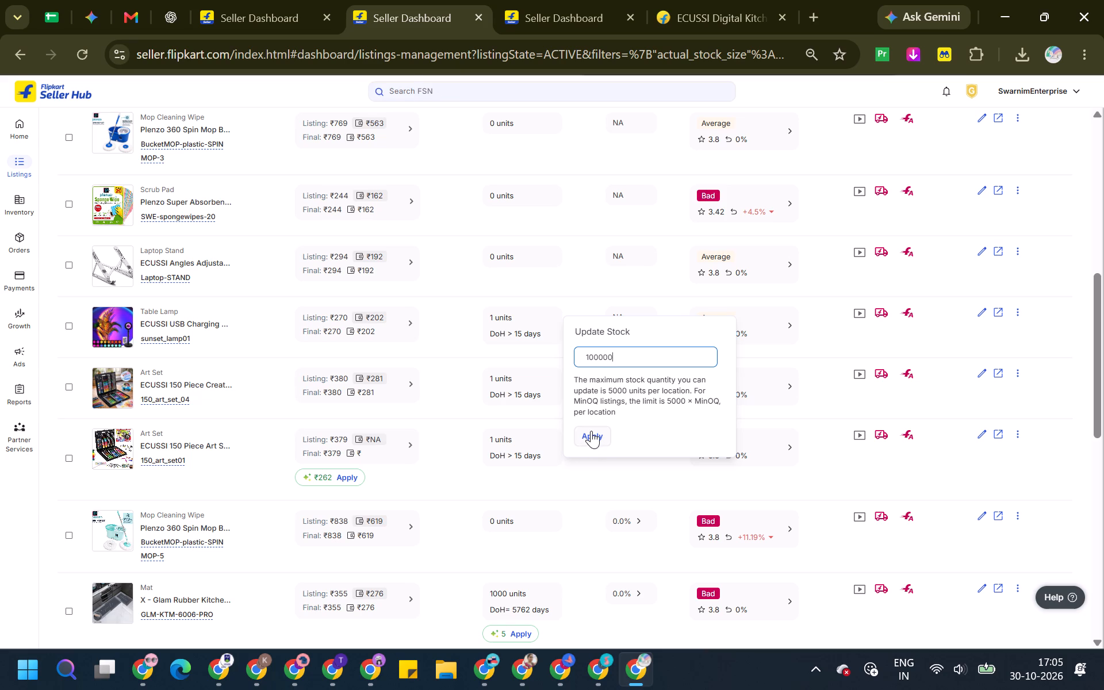
key(BackSpace)
click(591, 420)
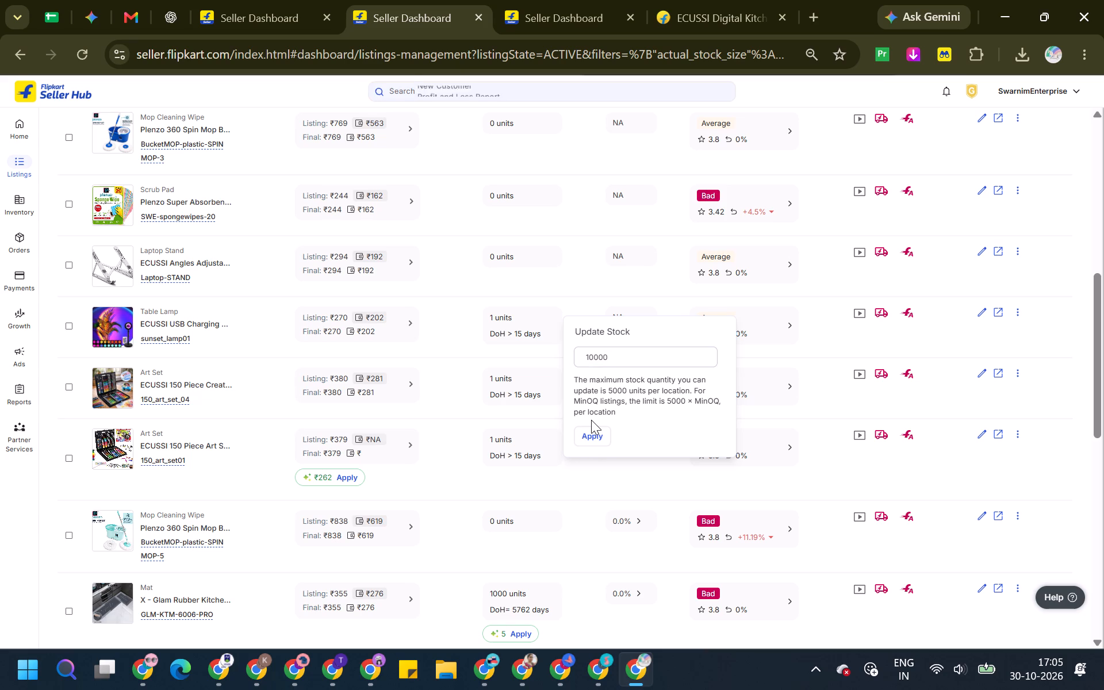
click(589, 434)
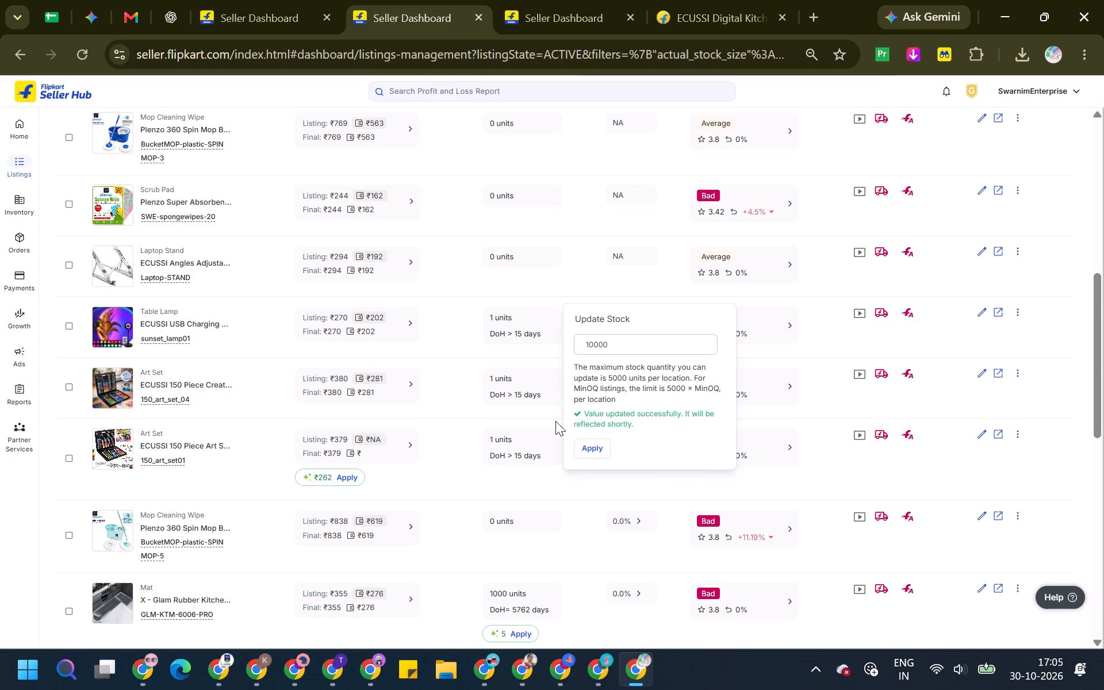
click(471, 393)
Update the stock of the ECUSSI 150 Piece art set listing 150_art_set01 to 1000 units.
scroll(471, 393, down, 1)
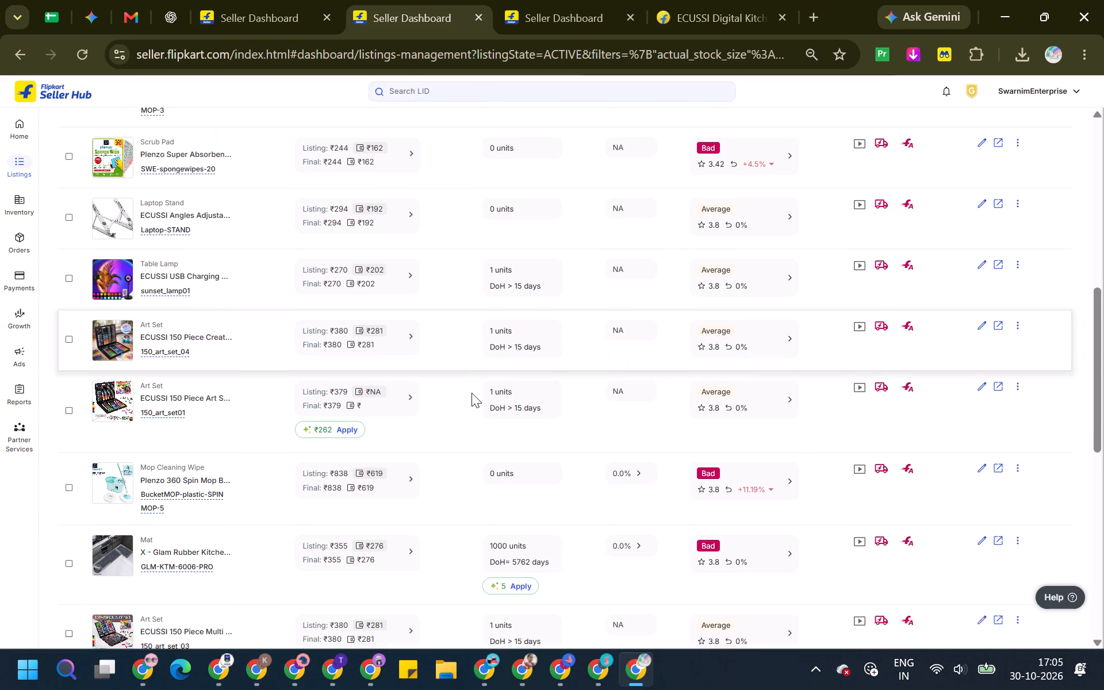
click(515, 380)
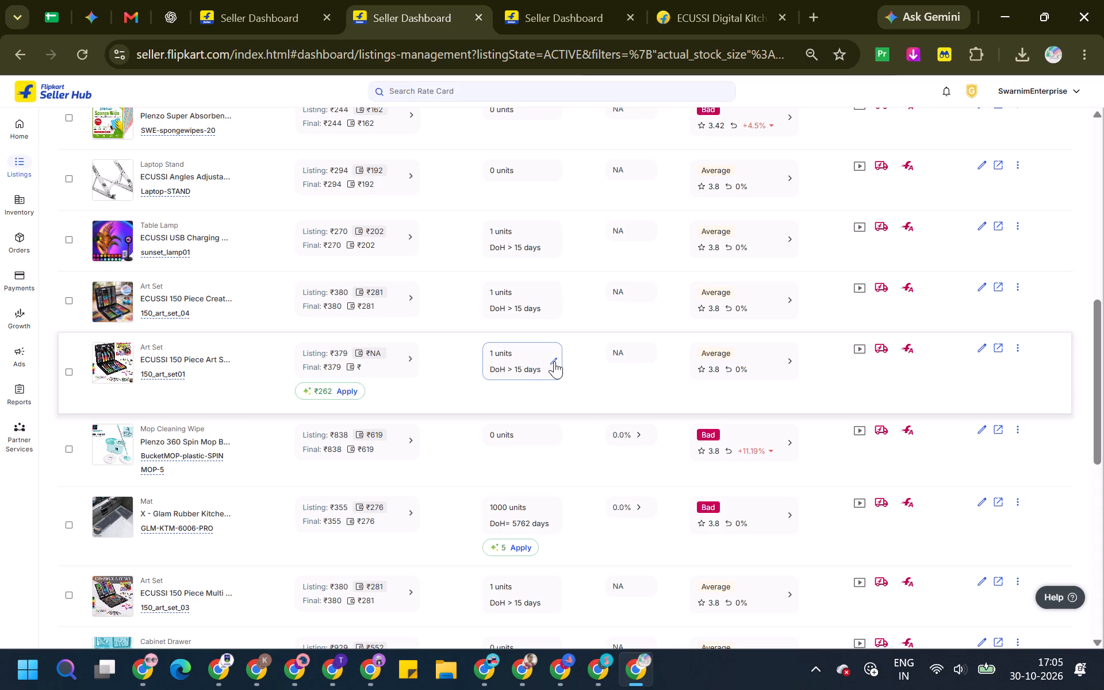
click(554, 361)
click(607, 340)
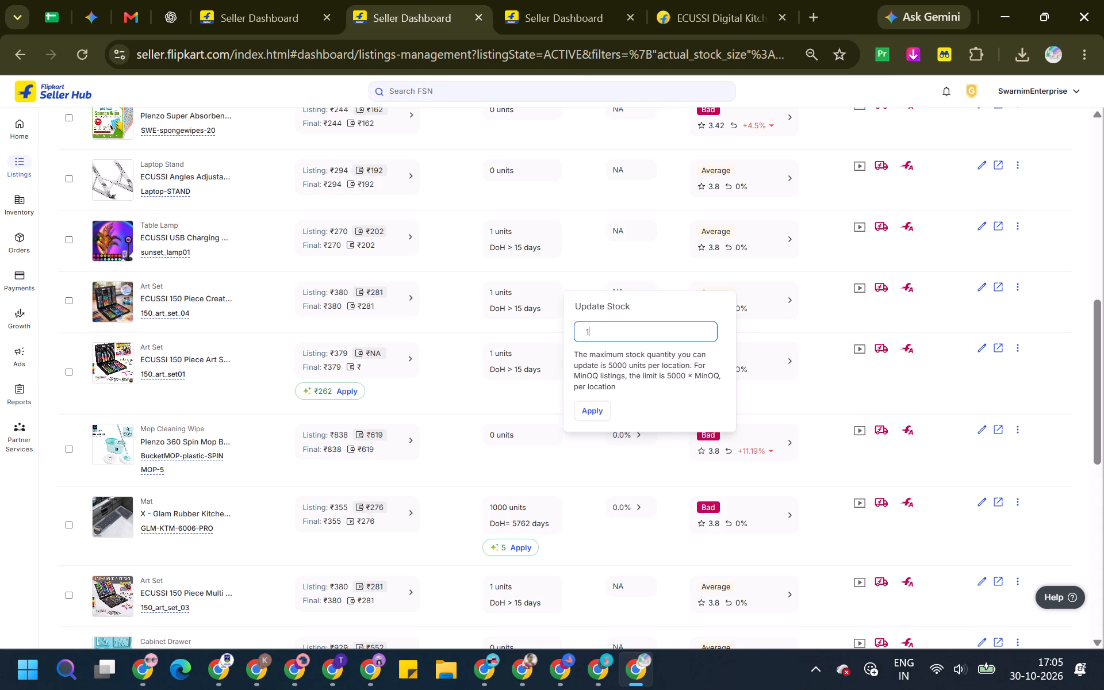
text(000)
click(595, 413)
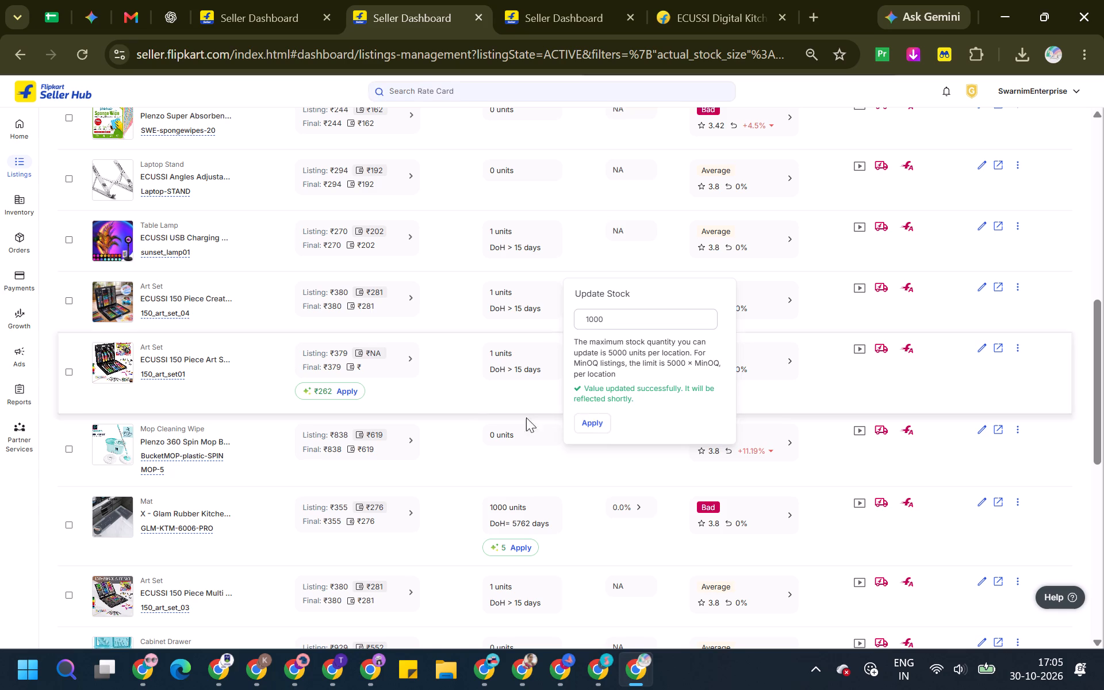
click(452, 412)
Update the stock of the ECUSSI 150 Piece art set listing 150_art_set_03 to 1000 units.
scroll(454, 412, down, 2)
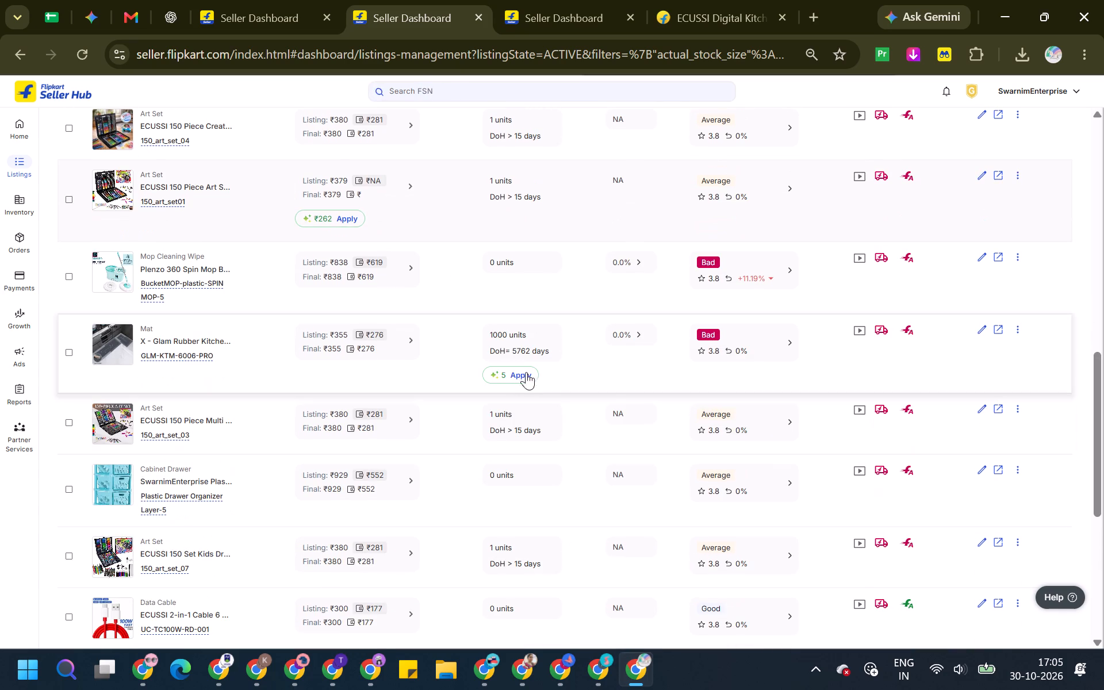
scroll(471, 410, down, 1)
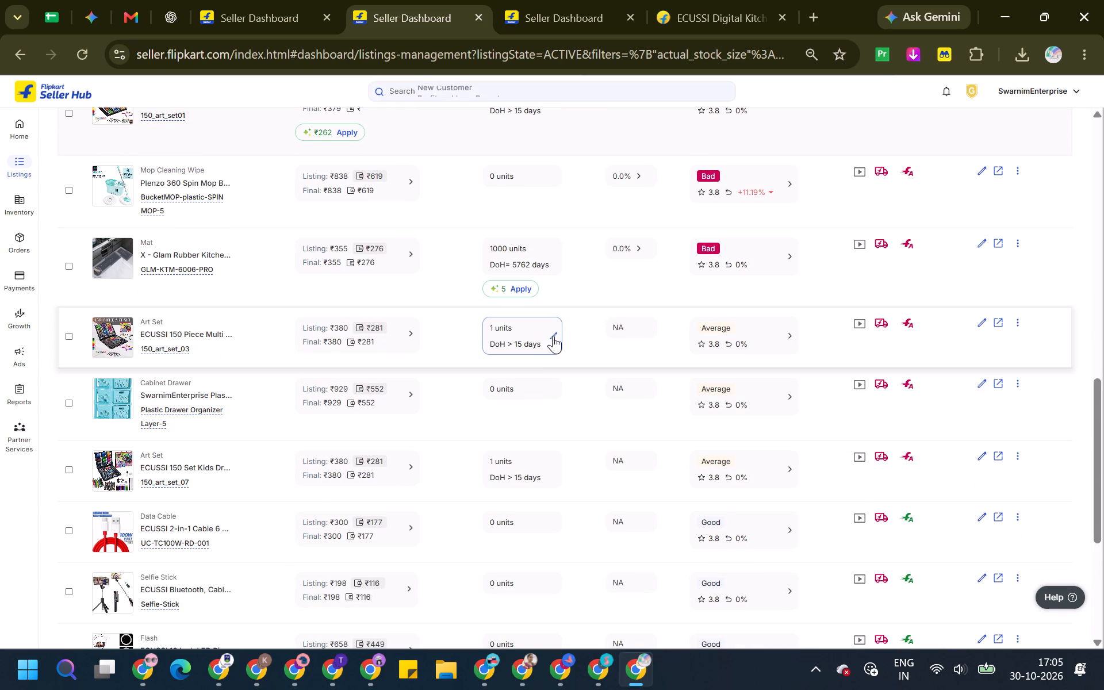
click(553, 336)
click(593, 306)
text(000)
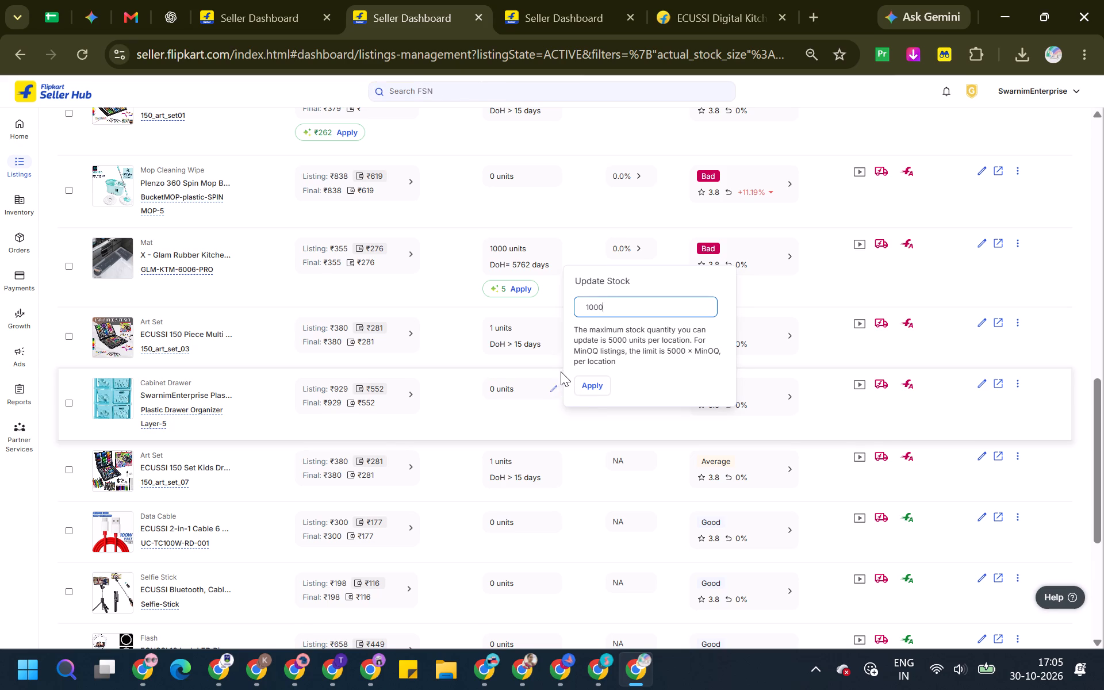
click(584, 387)
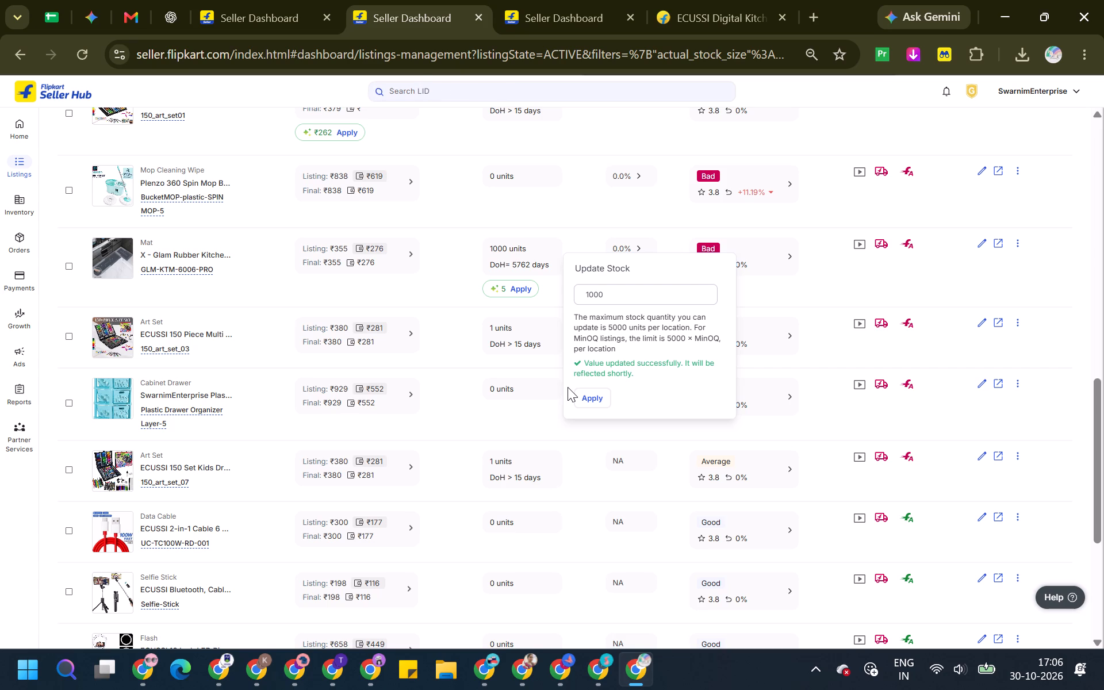
click(594, 403)
click(465, 394)
Update the stock of the ECUSSI 150 Set Kids art set listing 150_art_set_07 to 1000 units.
scroll(465, 394, down, 1)
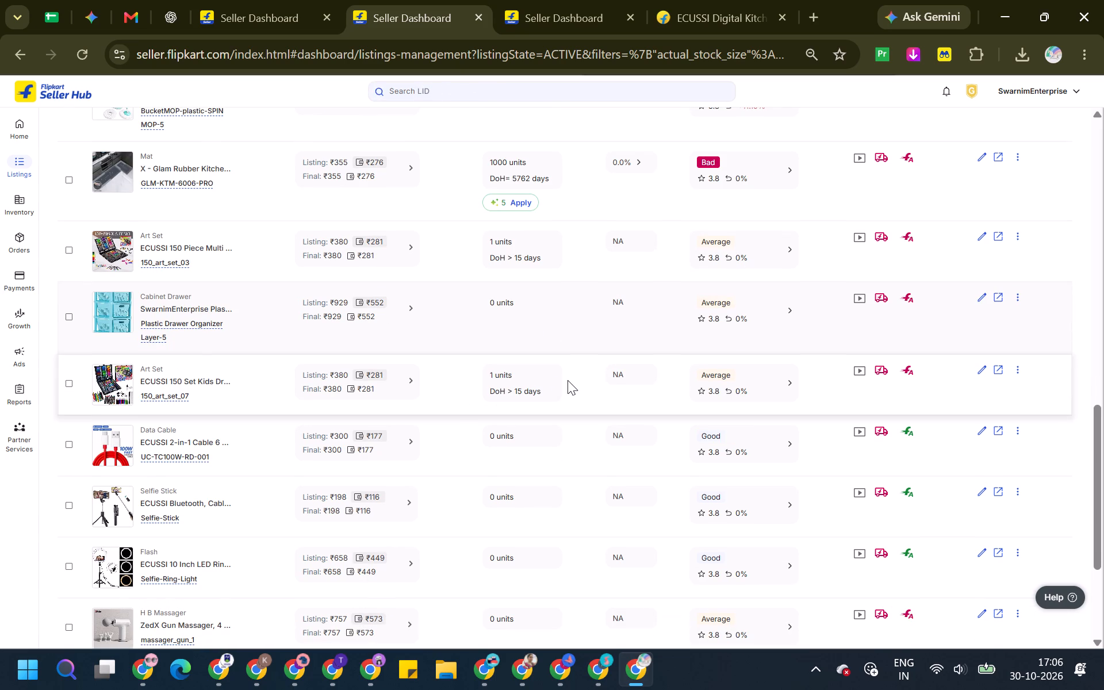
click(552, 381)
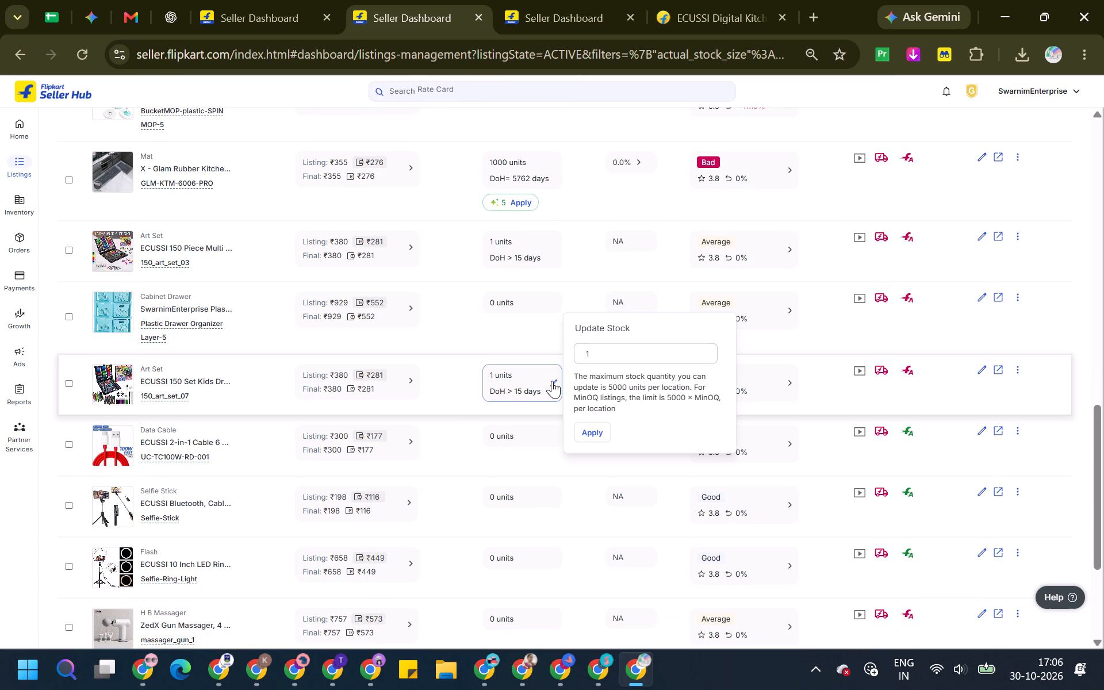
click(598, 356)
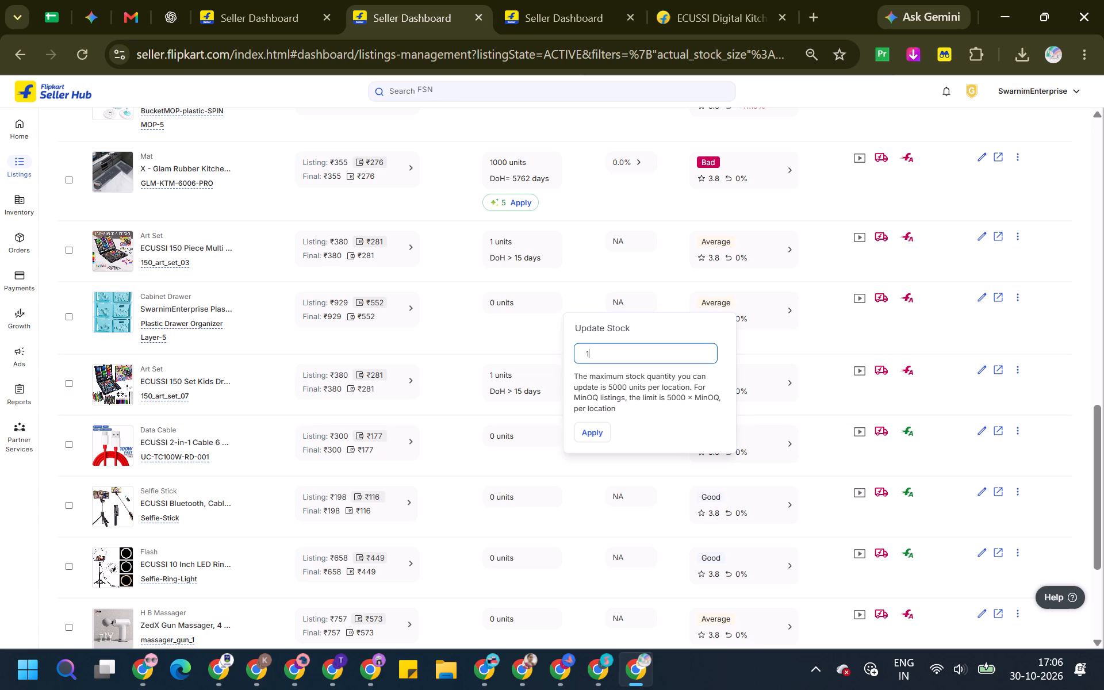
text(000)
click(582, 433)
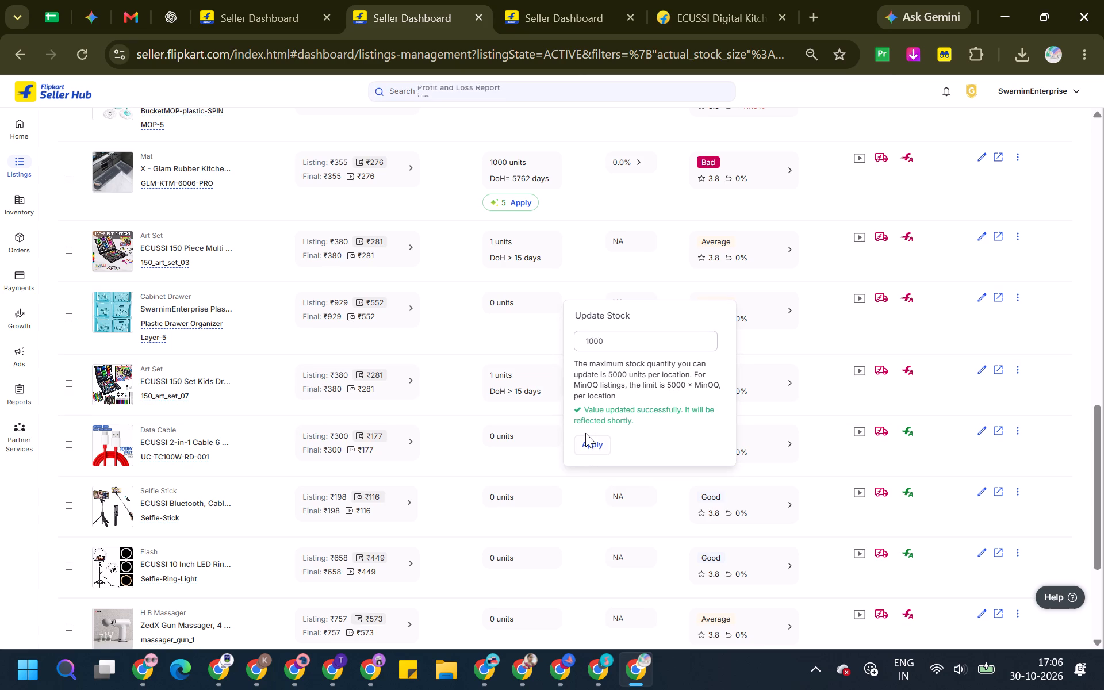
Update the stock of the ECUSSI 10 Inch LED ring light listing Selfie-Ring-Light to 1000 units.
scroll(473, 468, down, 2)
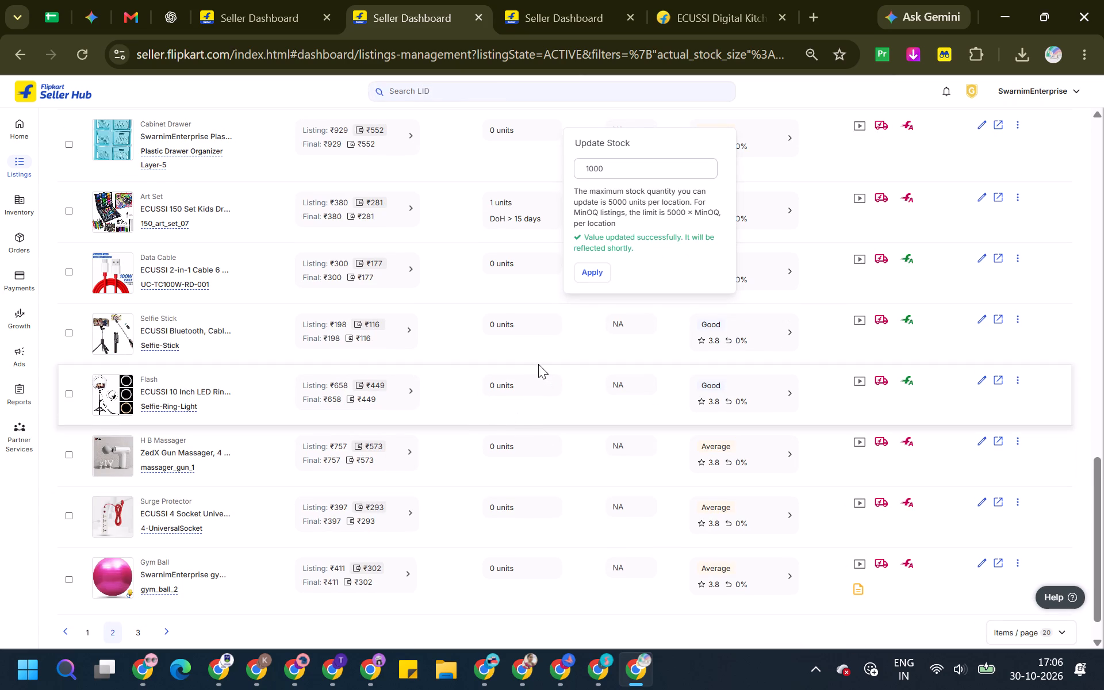
click(553, 385)
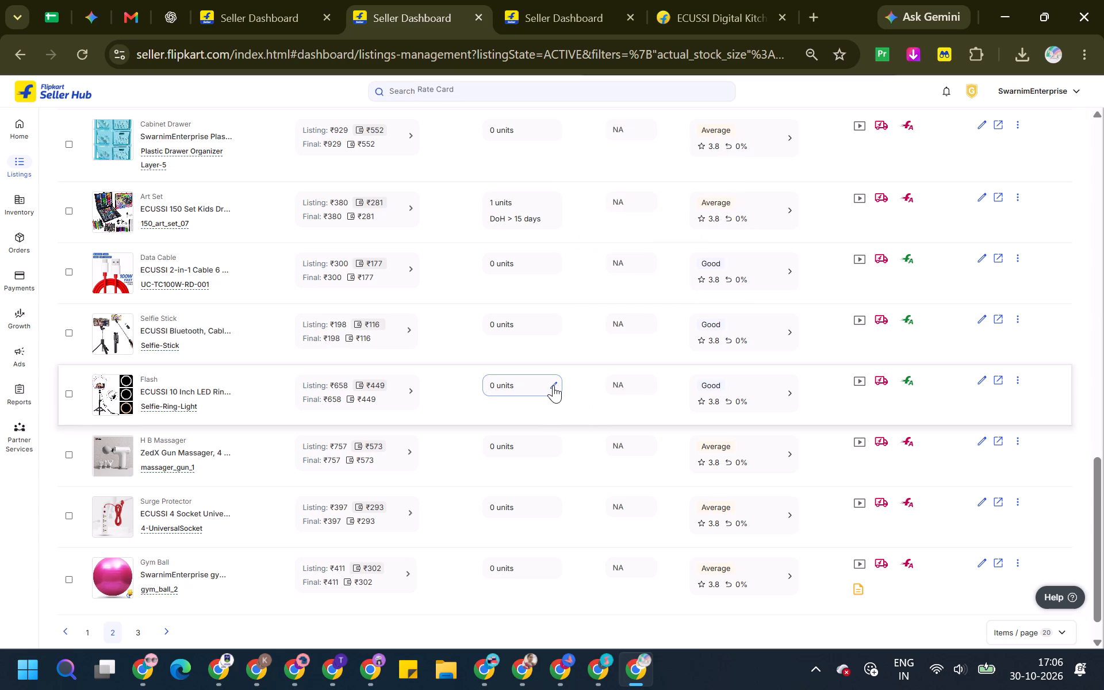
click(558, 386)
triple_click(596, 361)
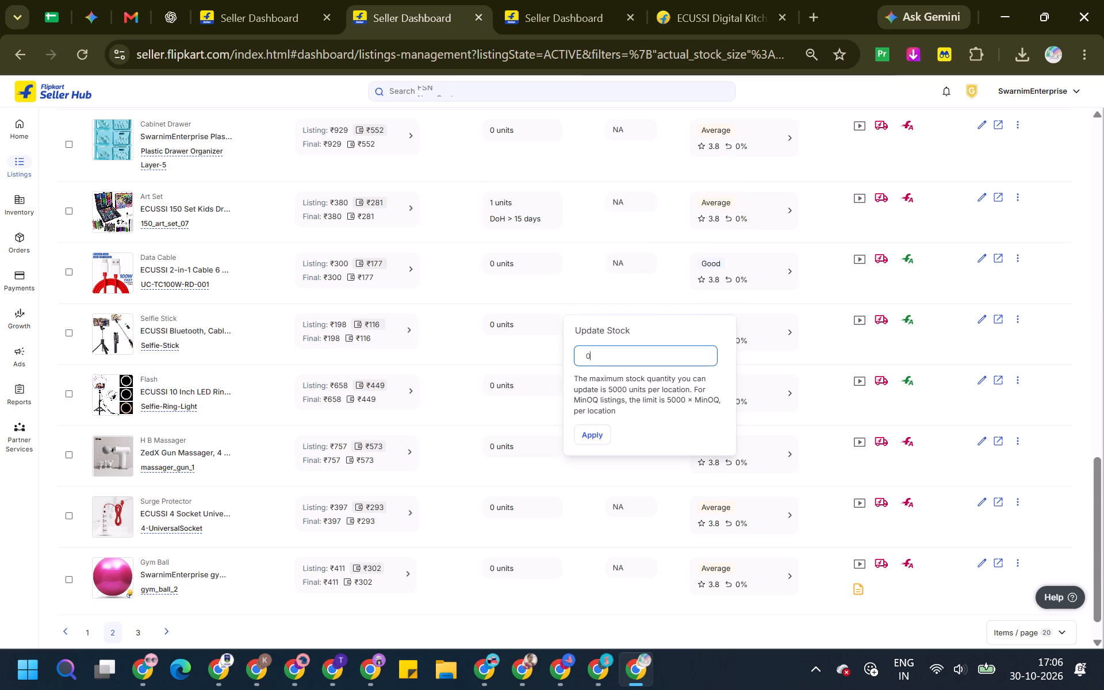
click(596, 361)
text(1000)
click(595, 436)
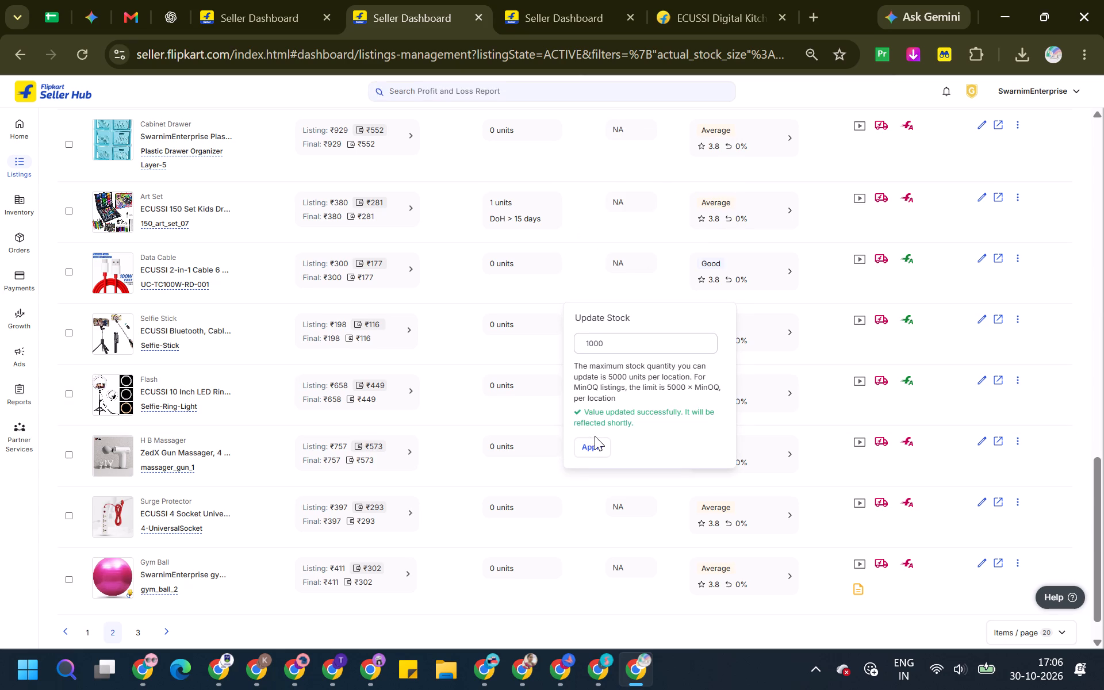
On the third page of results, update the stock of the ECUSSI portable USB table lamp listing sunset_lamp04 to 1000 units.
scroll(456, 493, down, 2)
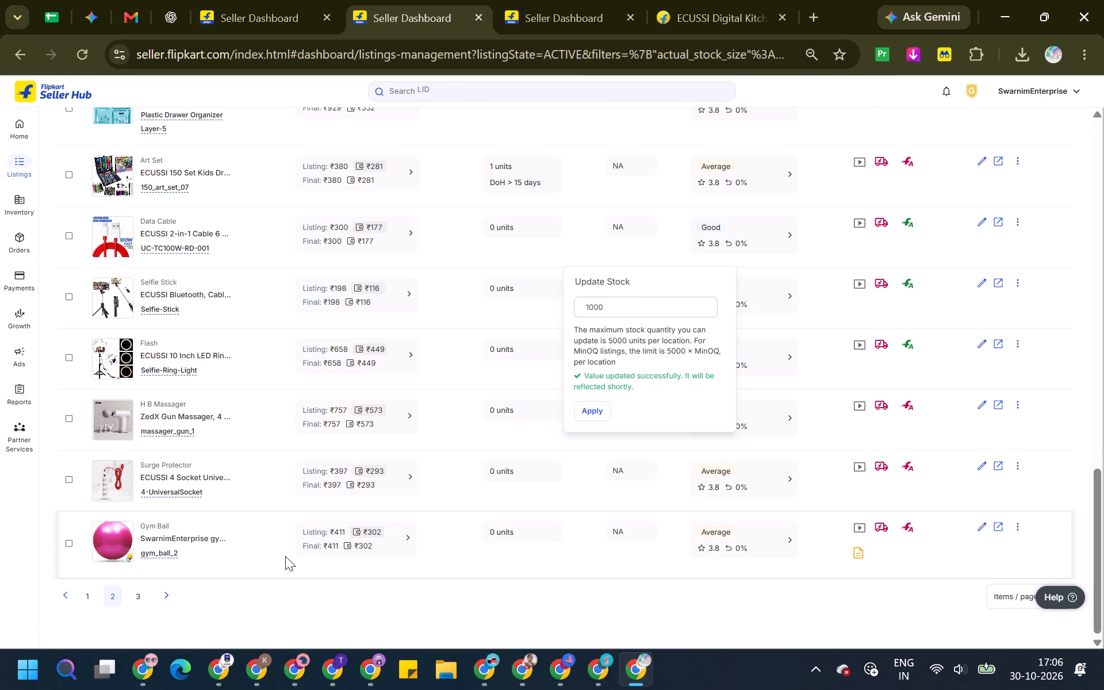
click(144, 603)
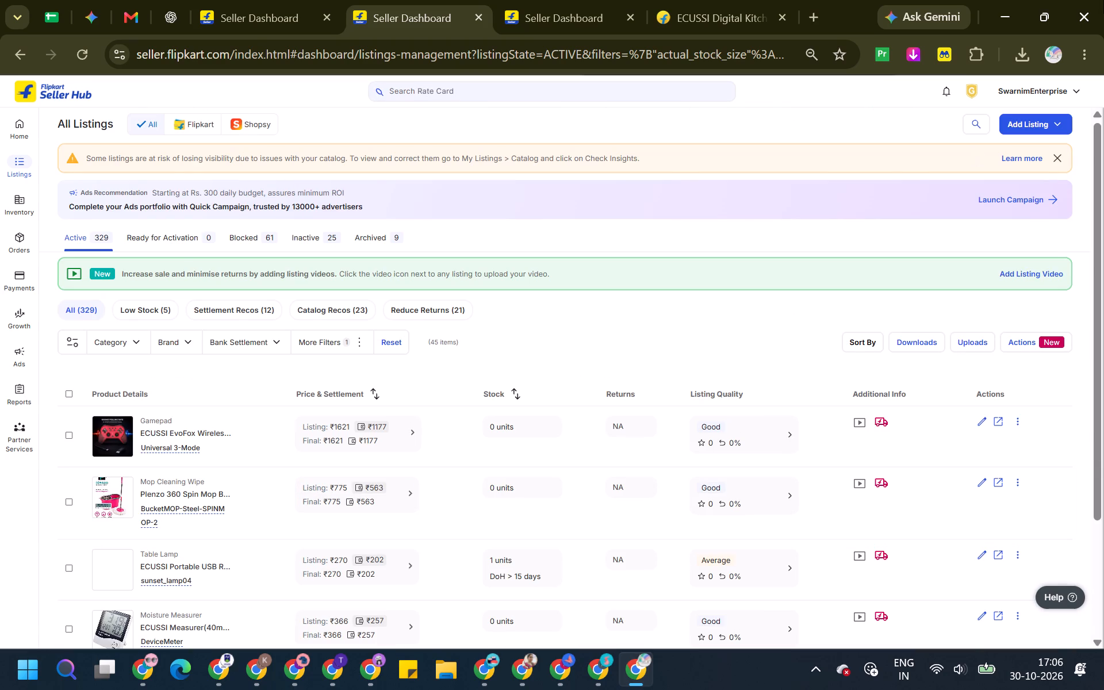
scroll(846, 478, down, 2)
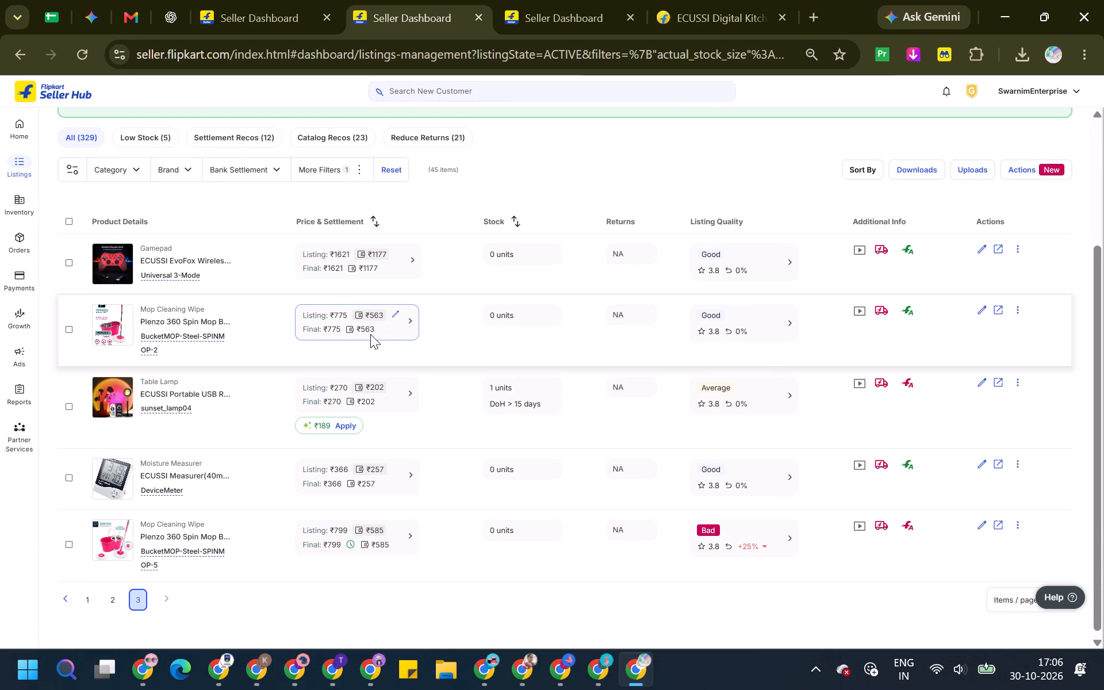
click(553, 396)
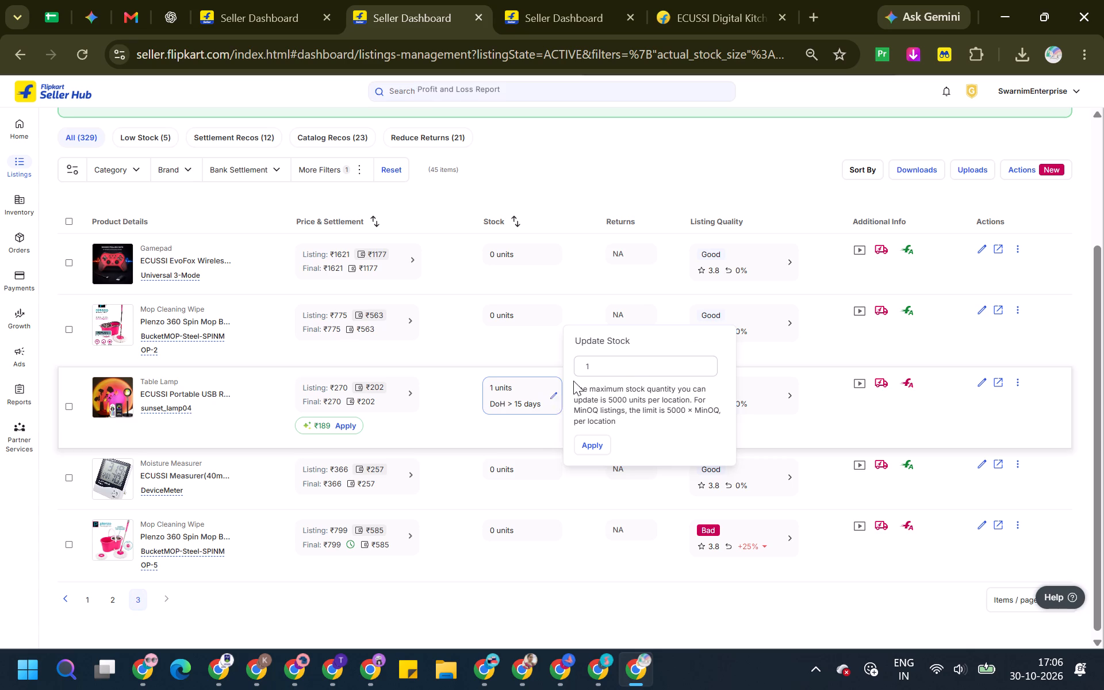
click(603, 363)
text(000)
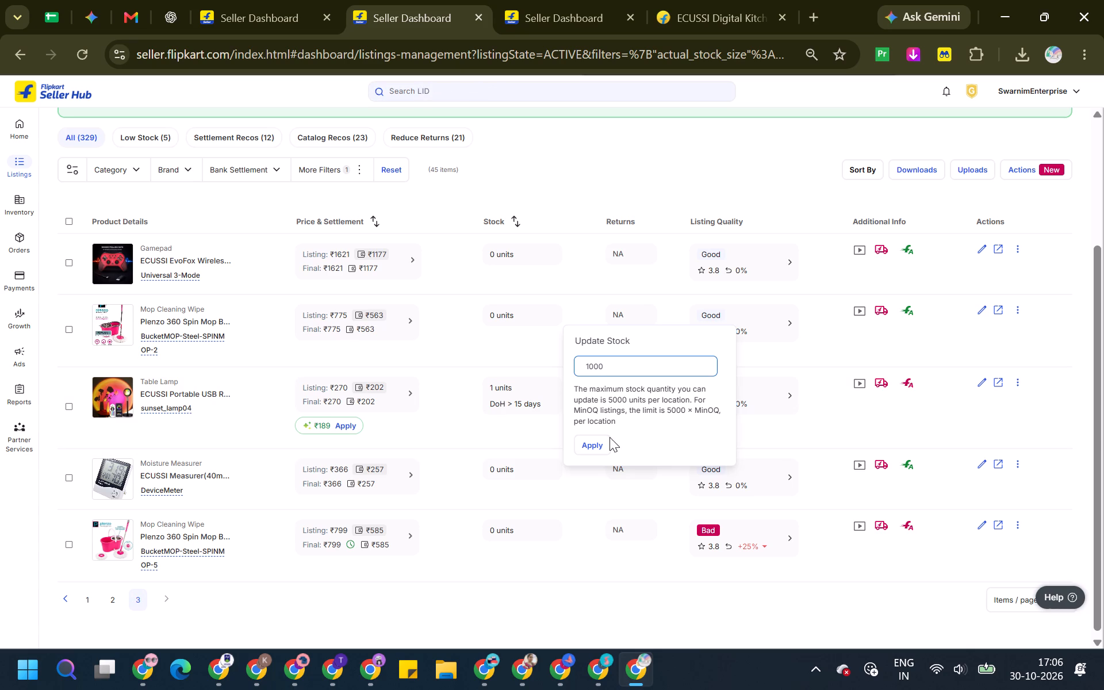
click(572, 443)
click(595, 444)
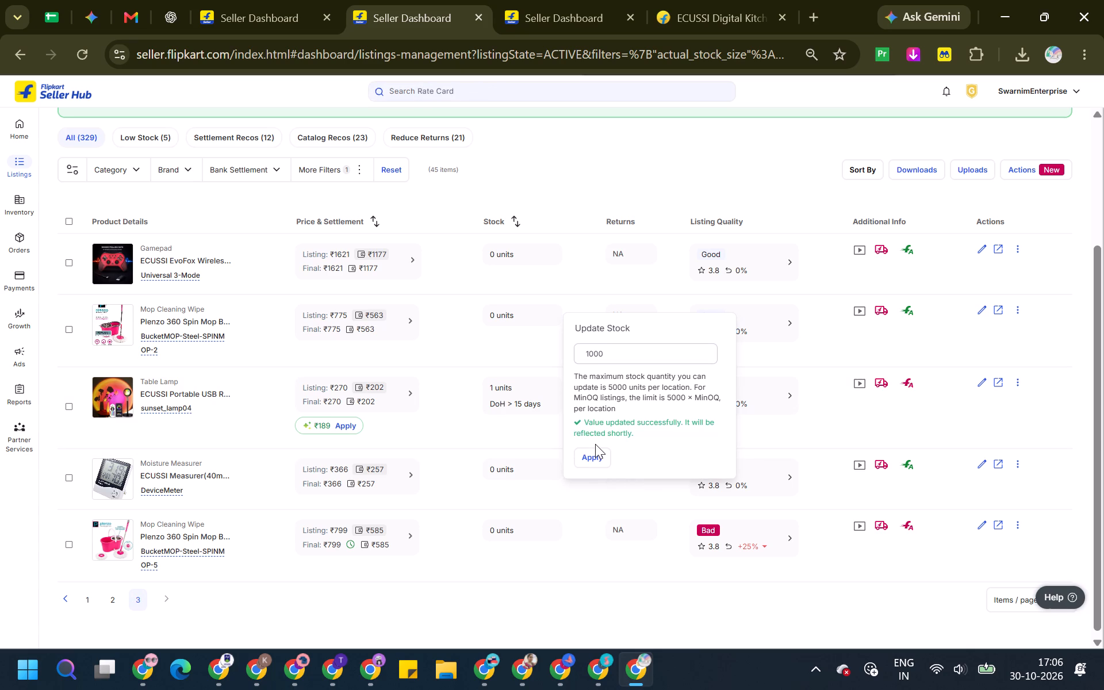
click(505, 587)
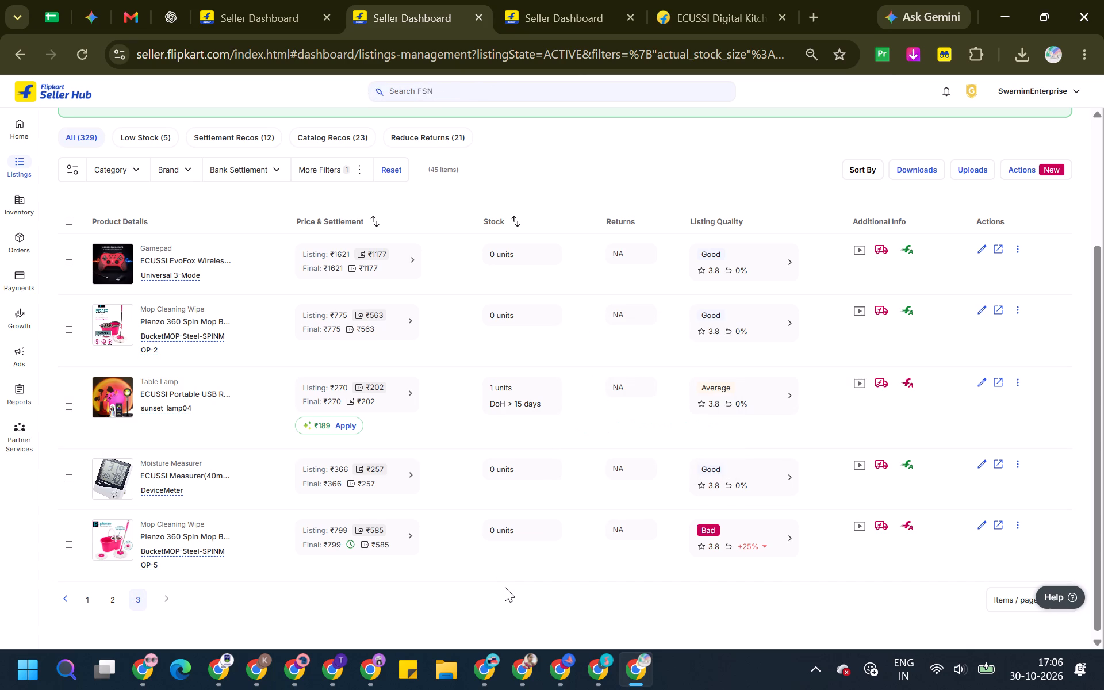
Check the stock levels of the filtered listings on the second page of results.
scroll(505, 582, down, 1)
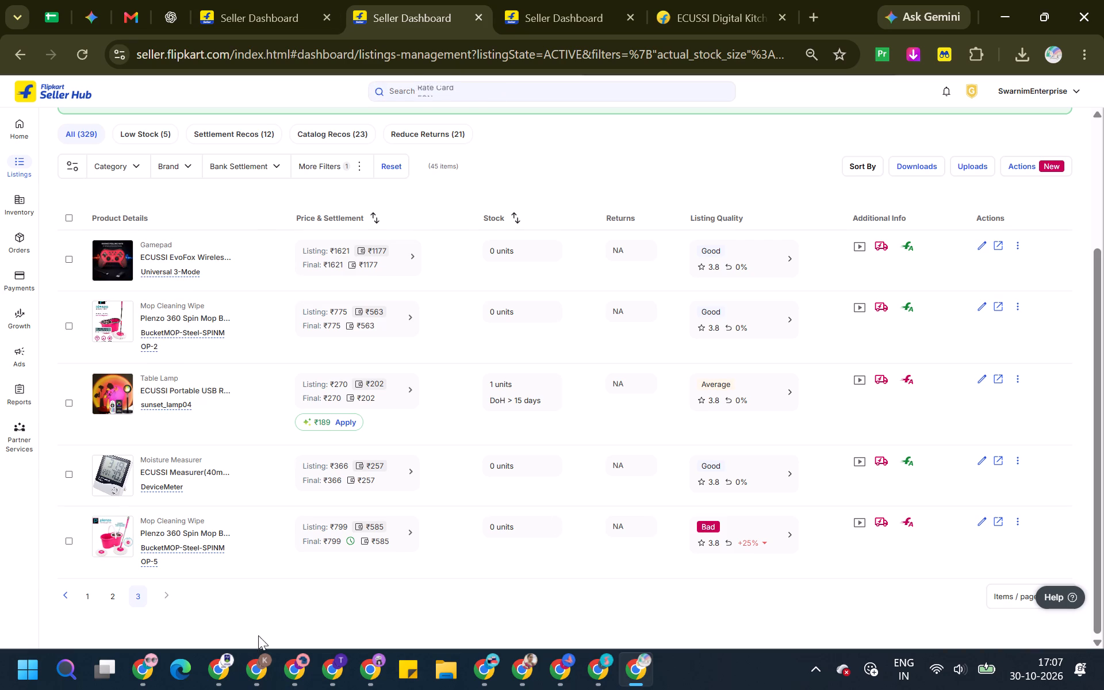
click(118, 599)
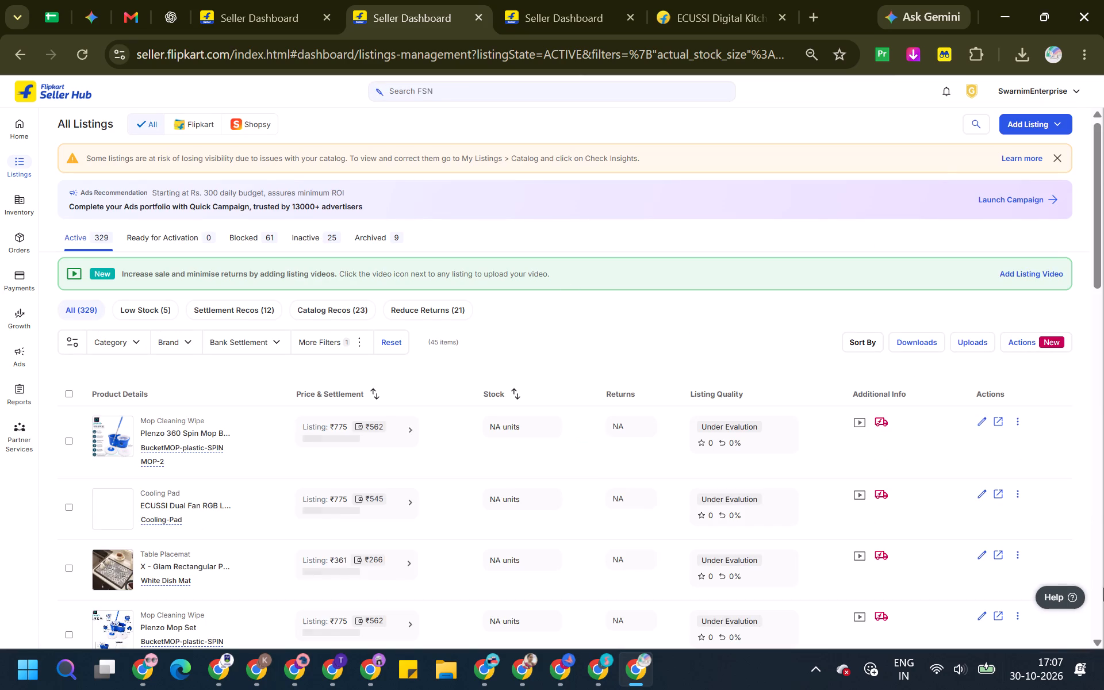
scroll(630, 417, down, 3)
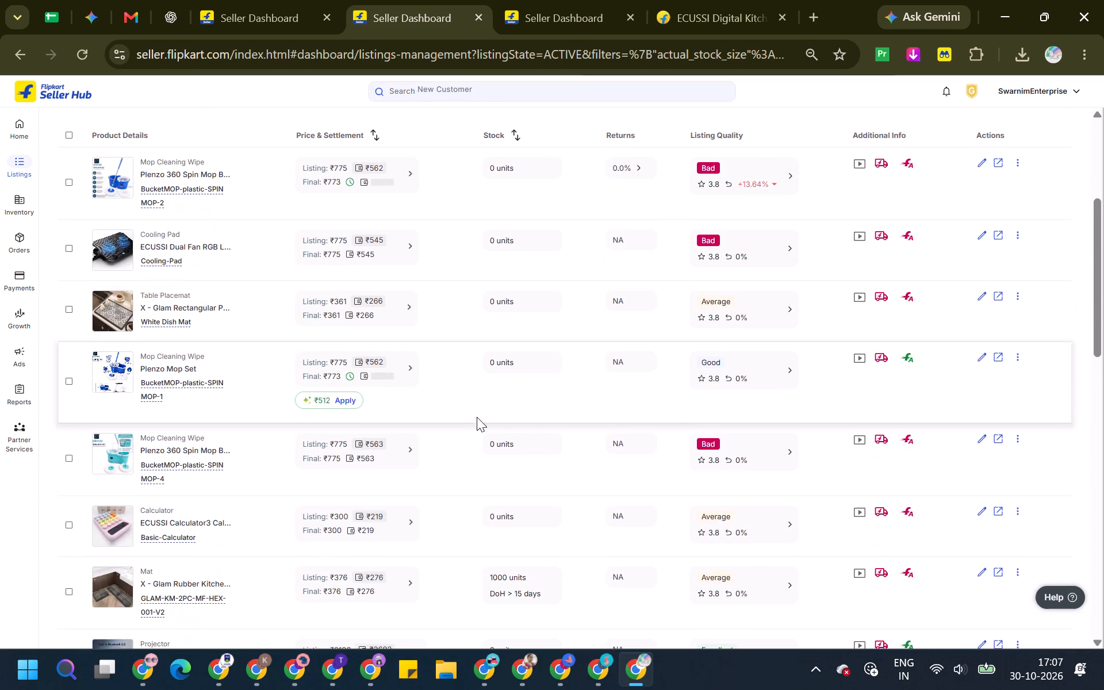
scroll(477, 417, up, 2)
scroll(328, 384, down, 3)
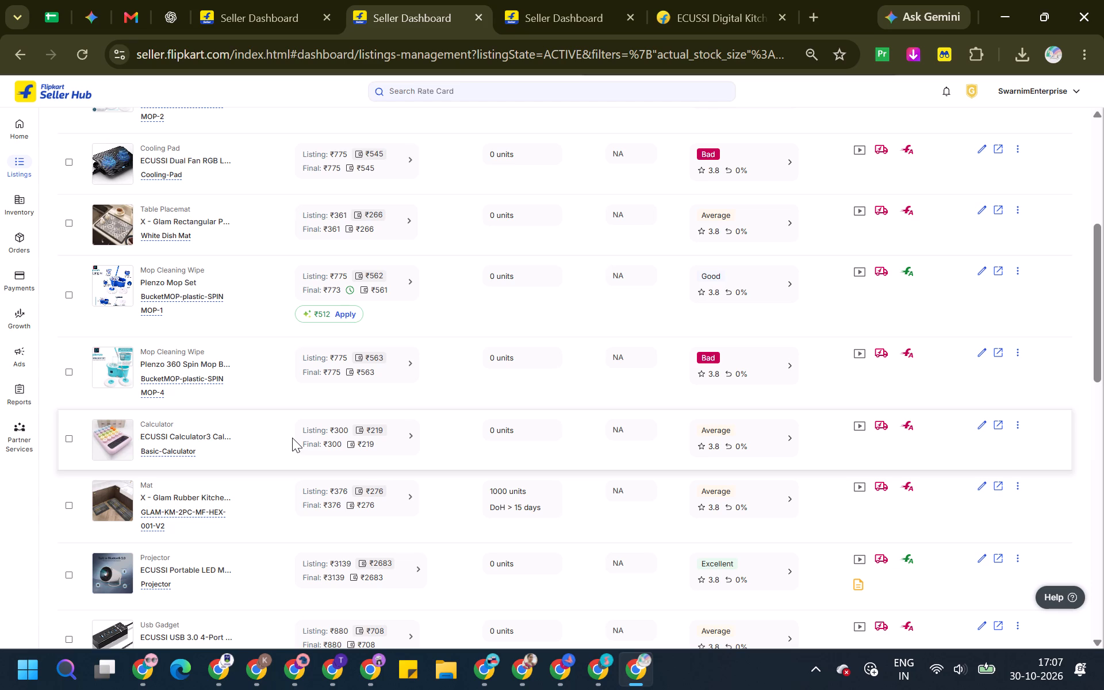
scroll(284, 446, down, 3)
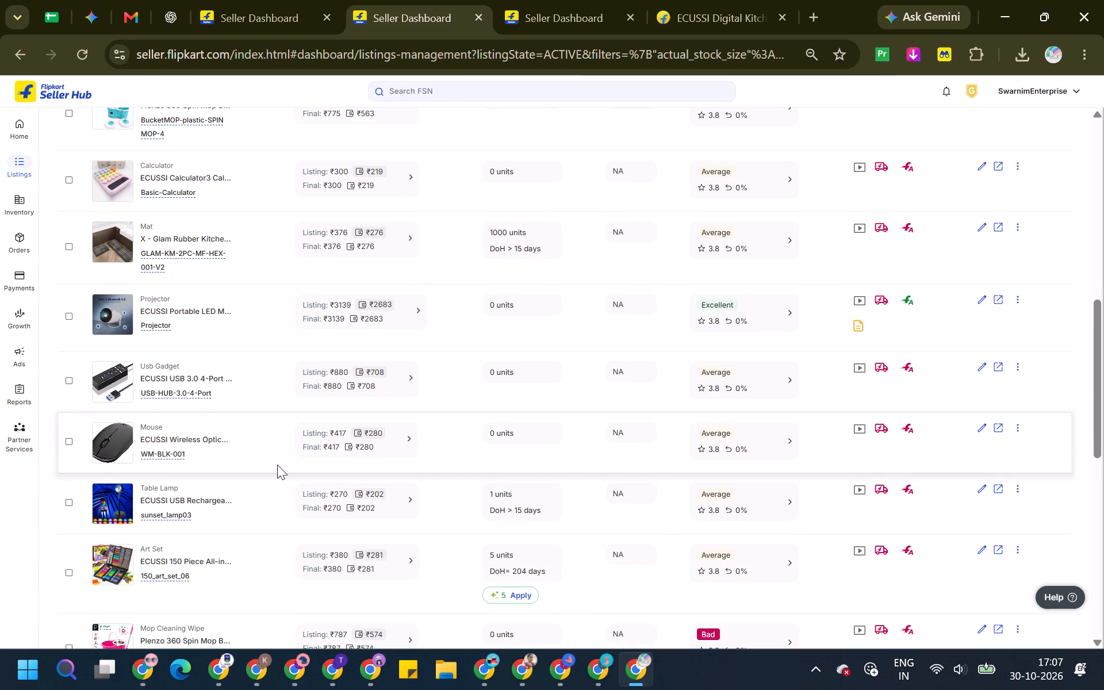
scroll(365, 312, down, 4)
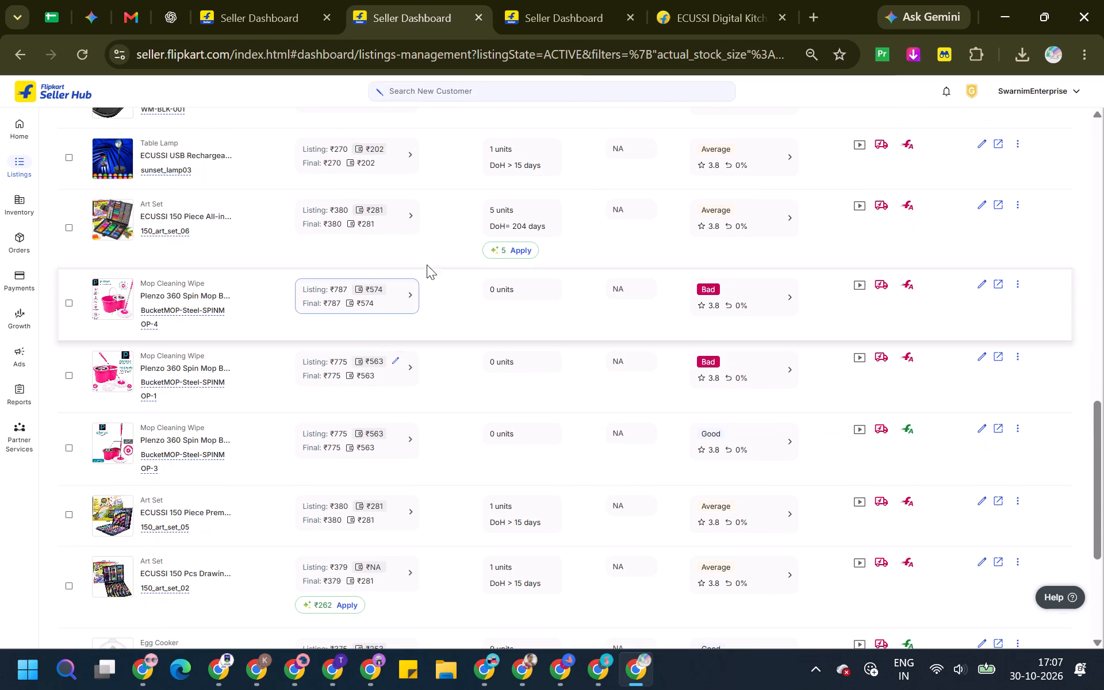
scroll(373, 417, down, 2)
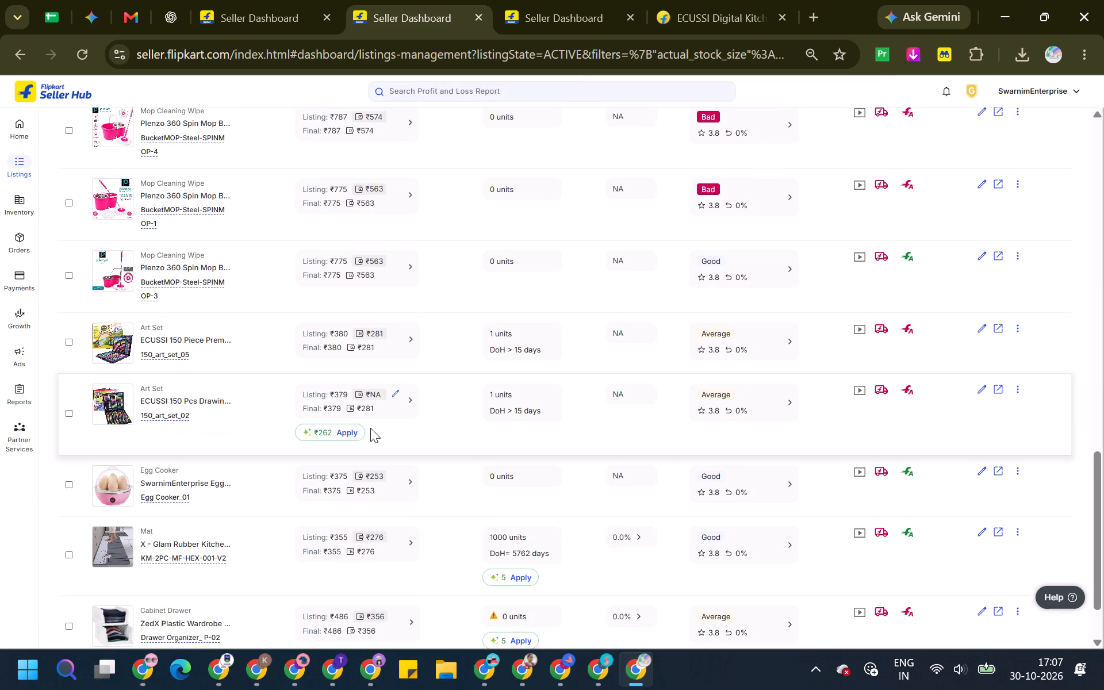
Reload the filtered listings, then open the full active listings without the stock filter.
key(ctrl+r)
scroll(370, 428, up, 4)
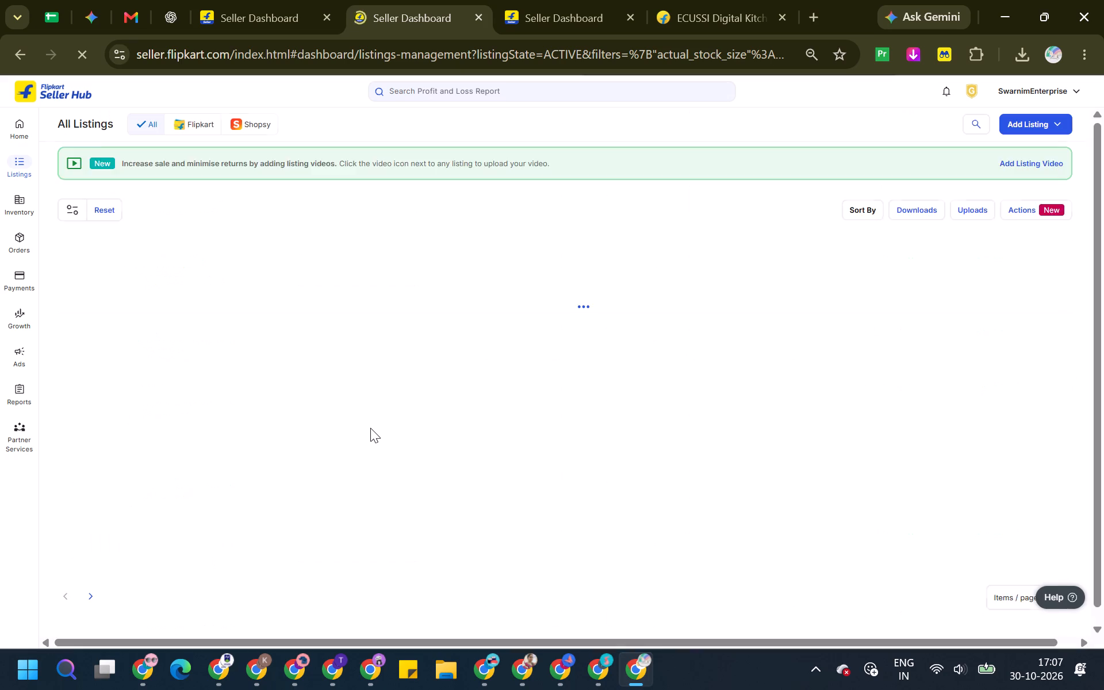
scroll(370, 428, up, 3)
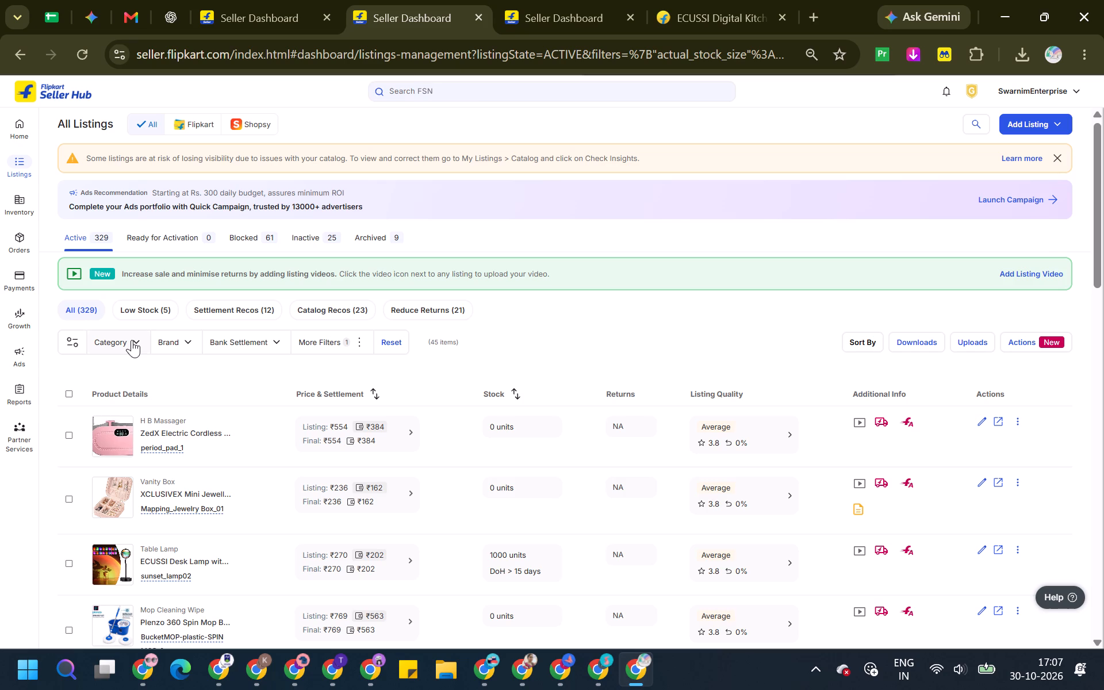
click(10, 175)
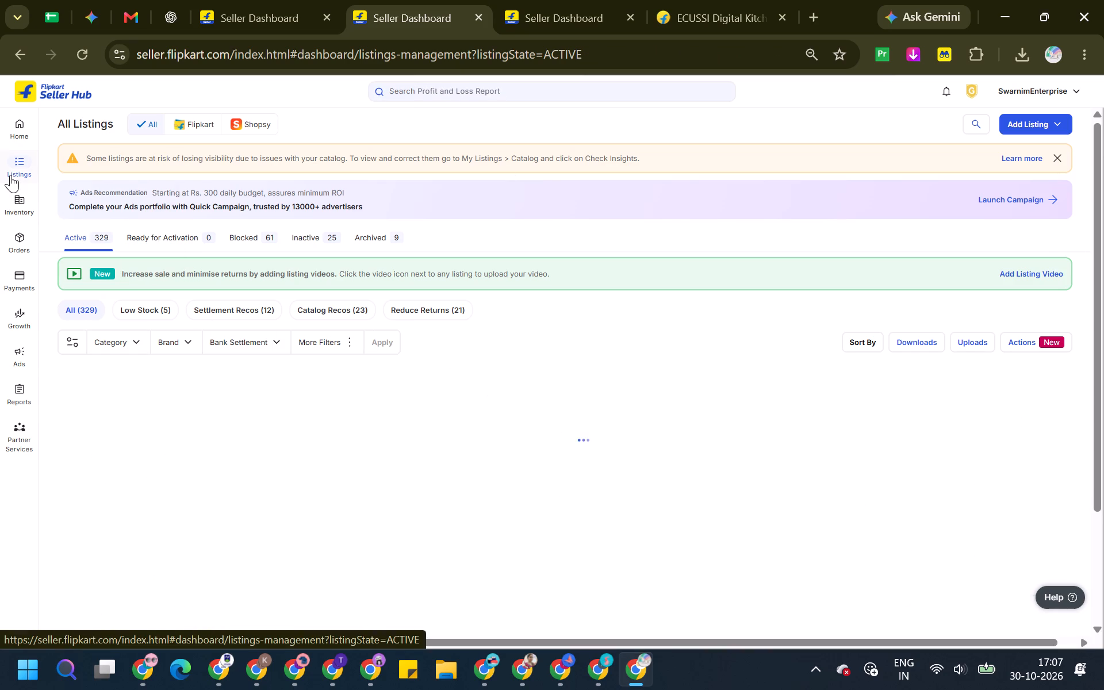
Increase the number of items shown per page in the active listings.
scroll(306, 338, down, 3)
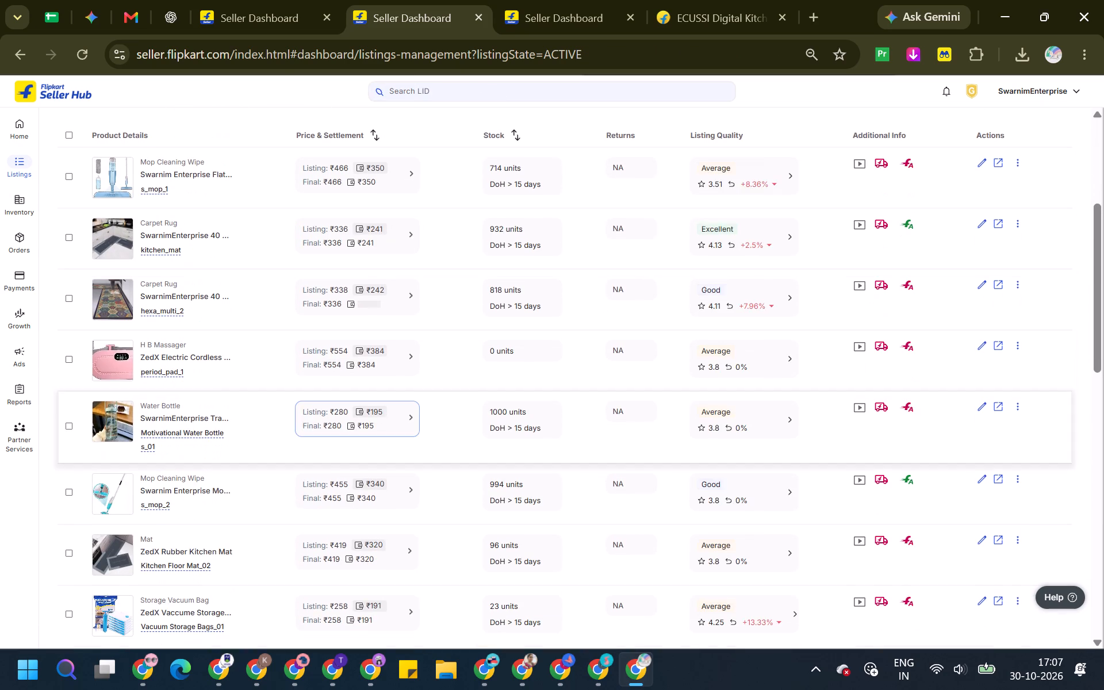
scroll(296, 484, down, 3)
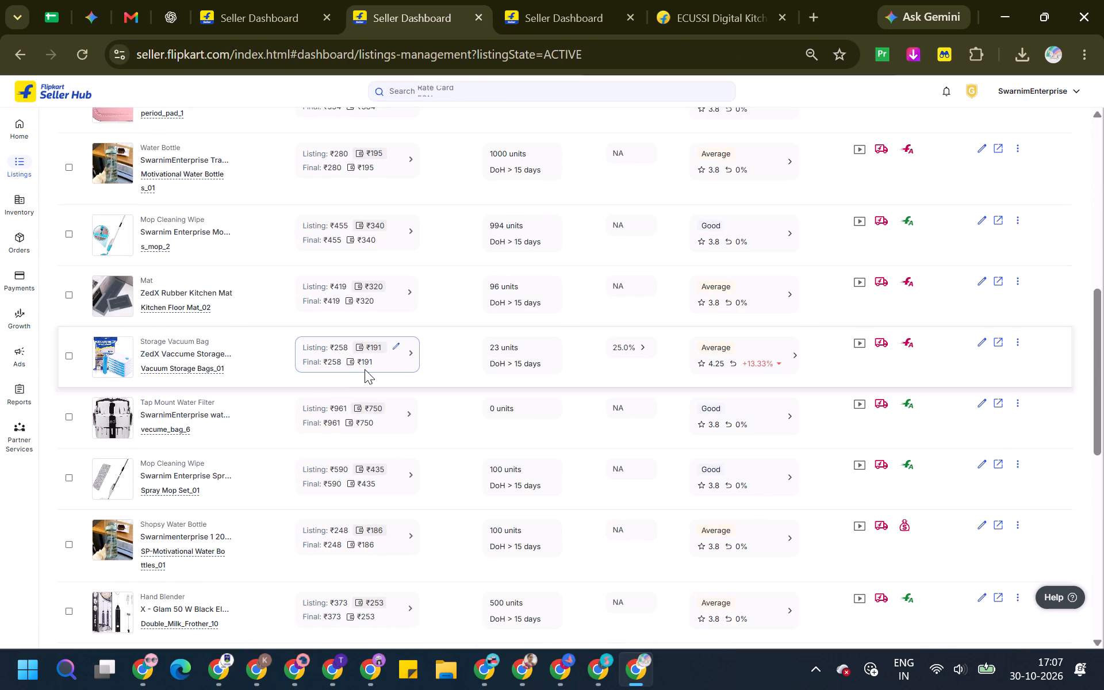
scroll(316, 438, down, 6)
scroll(316, 438, up, 12)
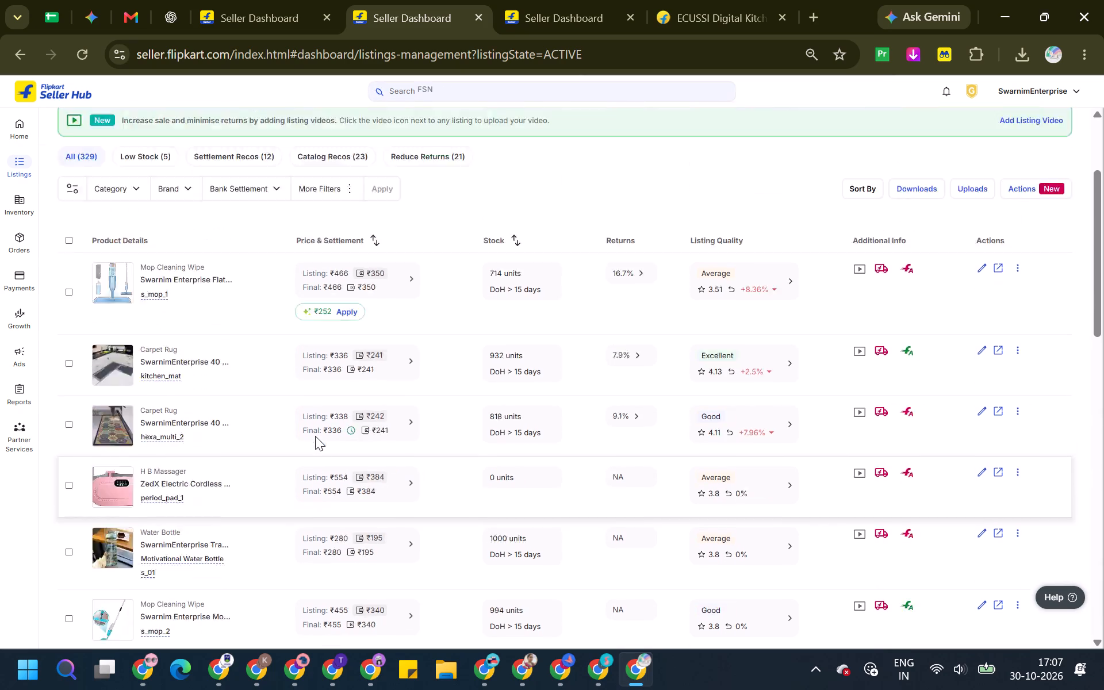
scroll(315, 436, up, 6)
scroll(315, 436, down, 20)
scroll(315, 436, down, 7)
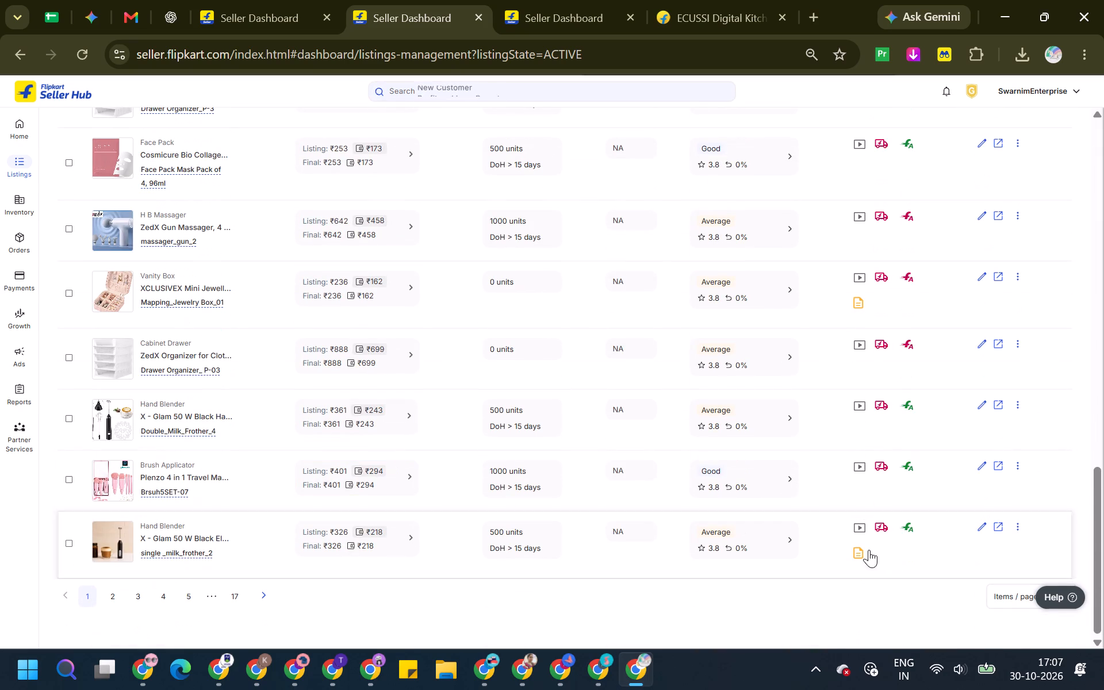
click(1005, 597)
click(1006, 570)
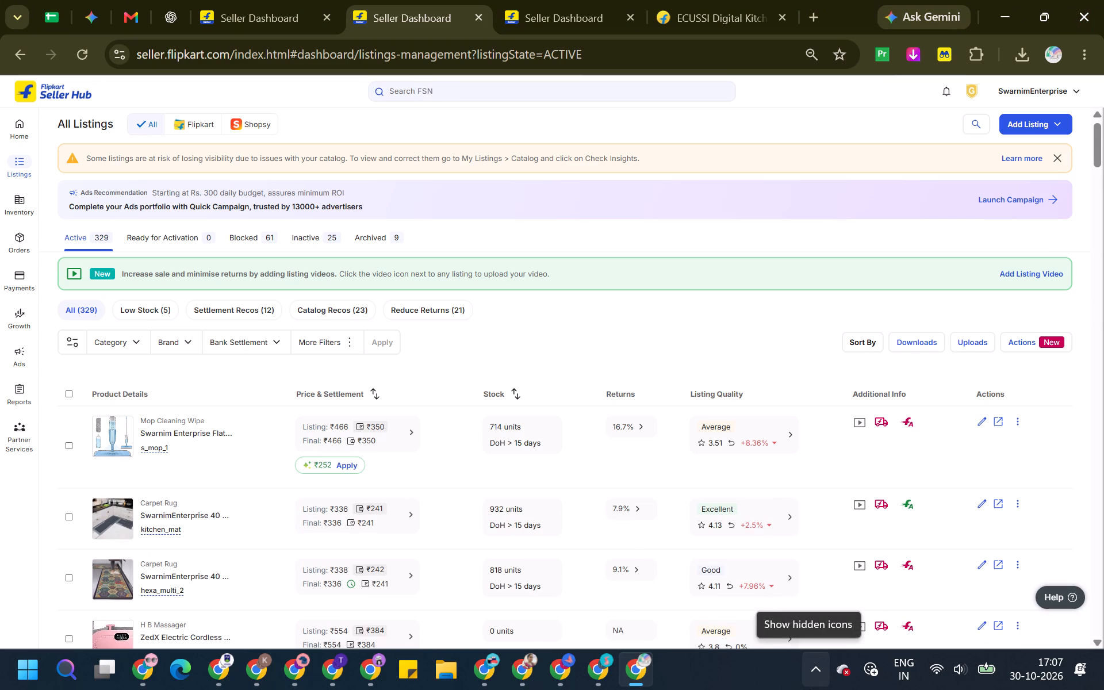
Examine the stock, settlement prices and price recommendations of all active listings on the first page.
scroll(411, 284, down, 3)
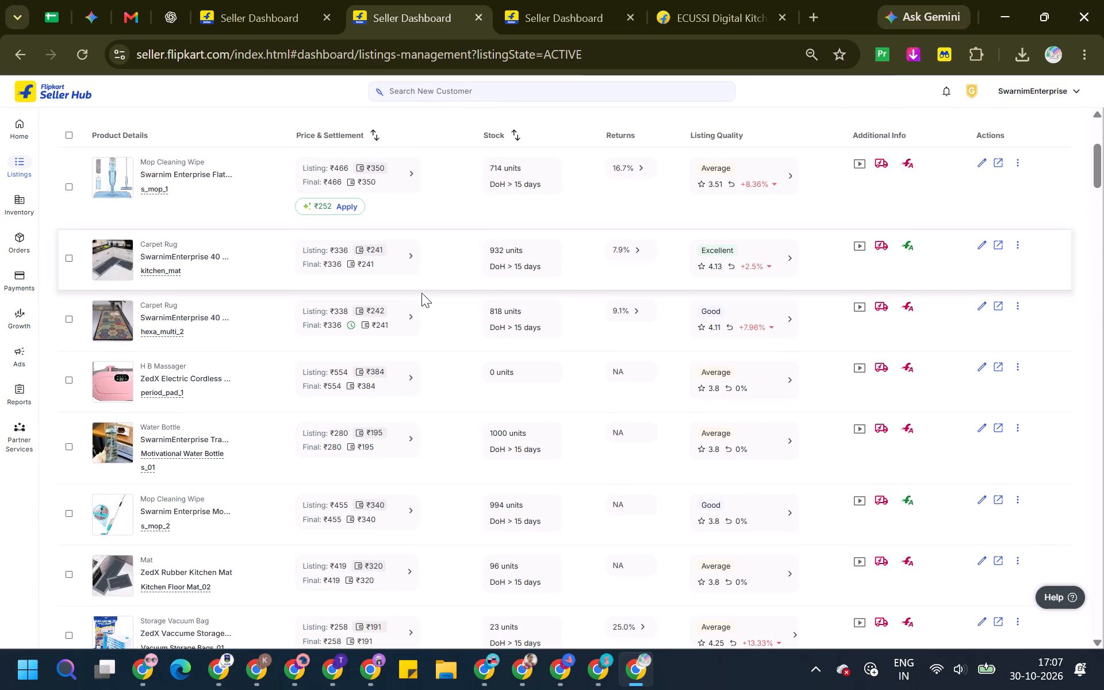
scroll(400, 336, down, 2)
scroll(370, 379, down, 2)
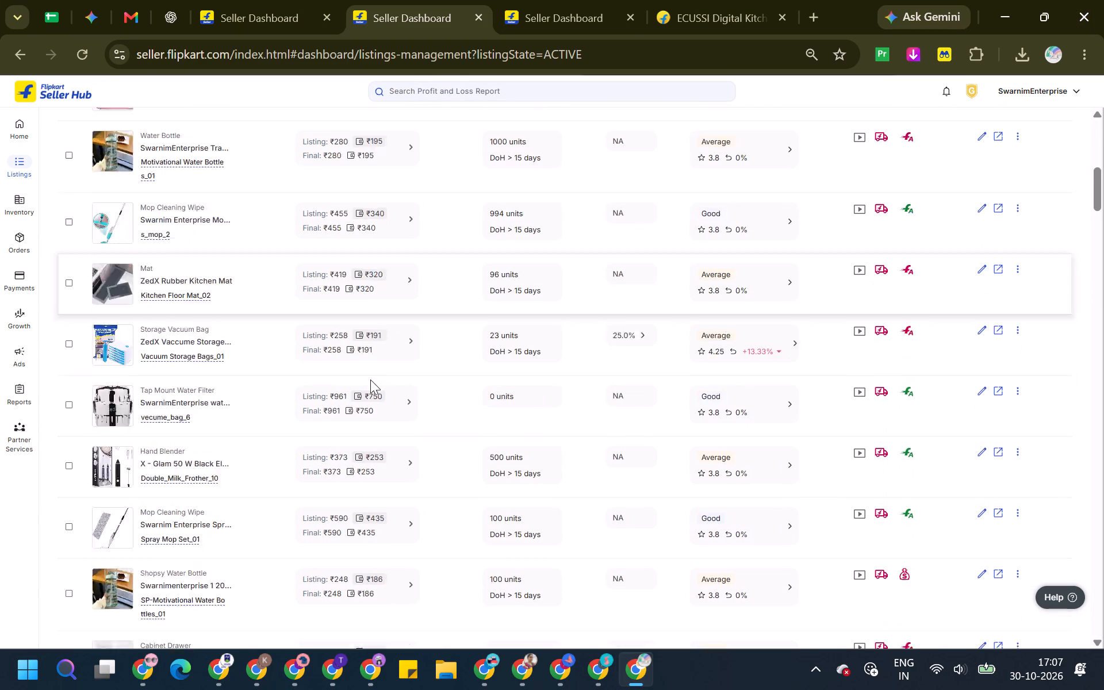
scroll(408, 356, down, 2)
scroll(437, 317, down, 2)
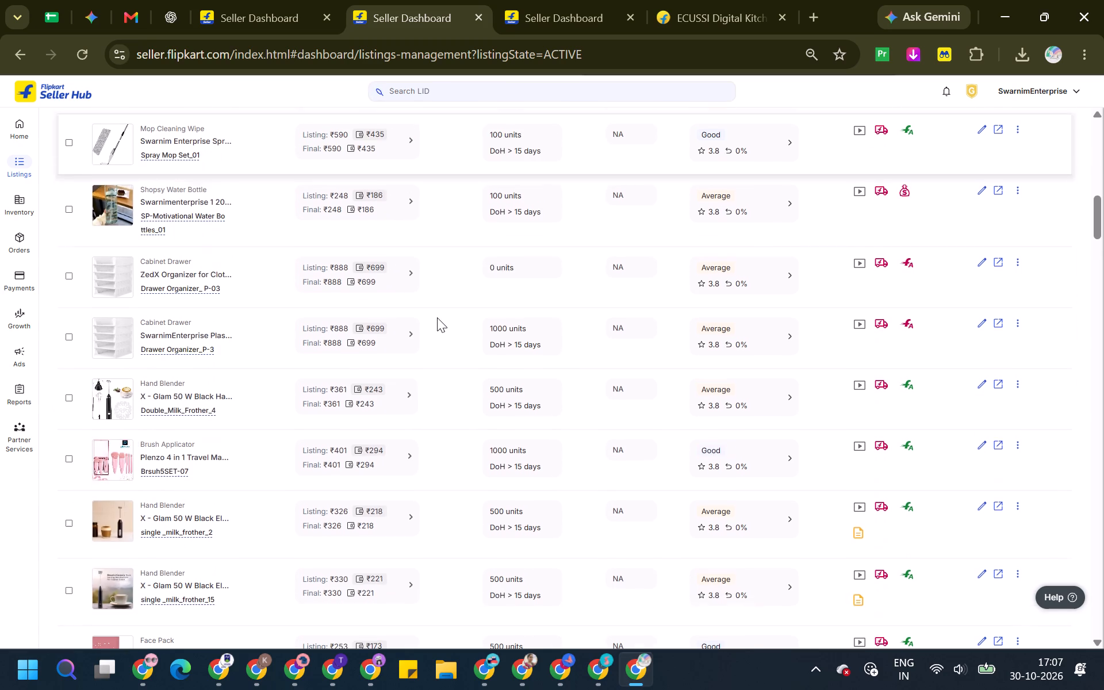
scroll(398, 344, down, 2)
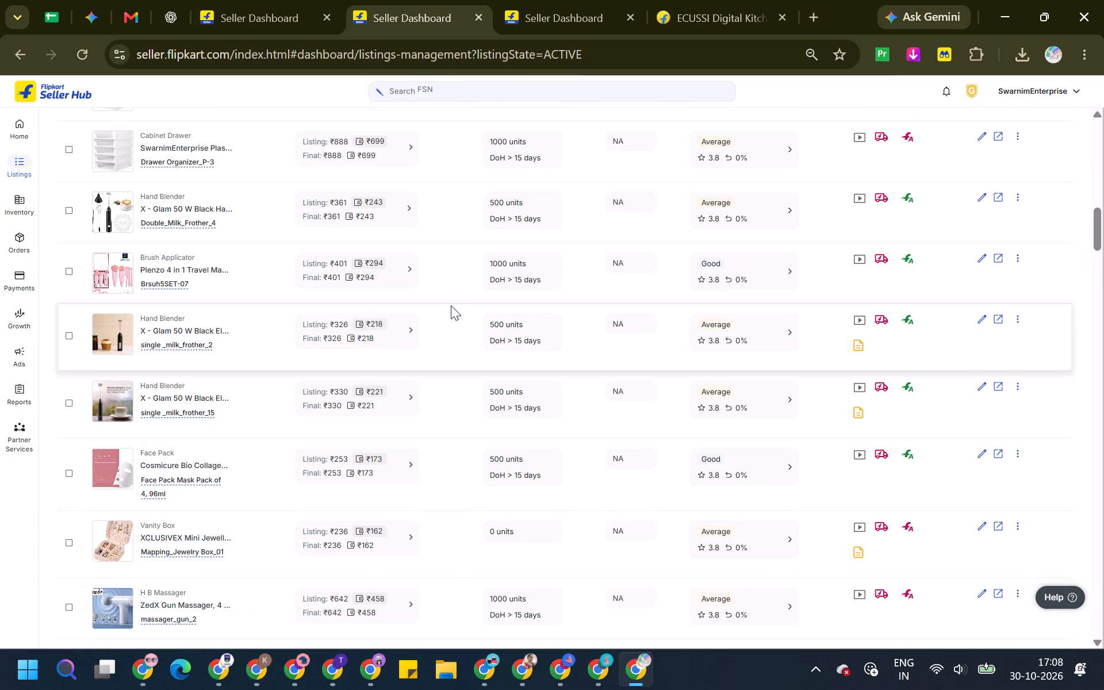
scroll(451, 312, down, 5)
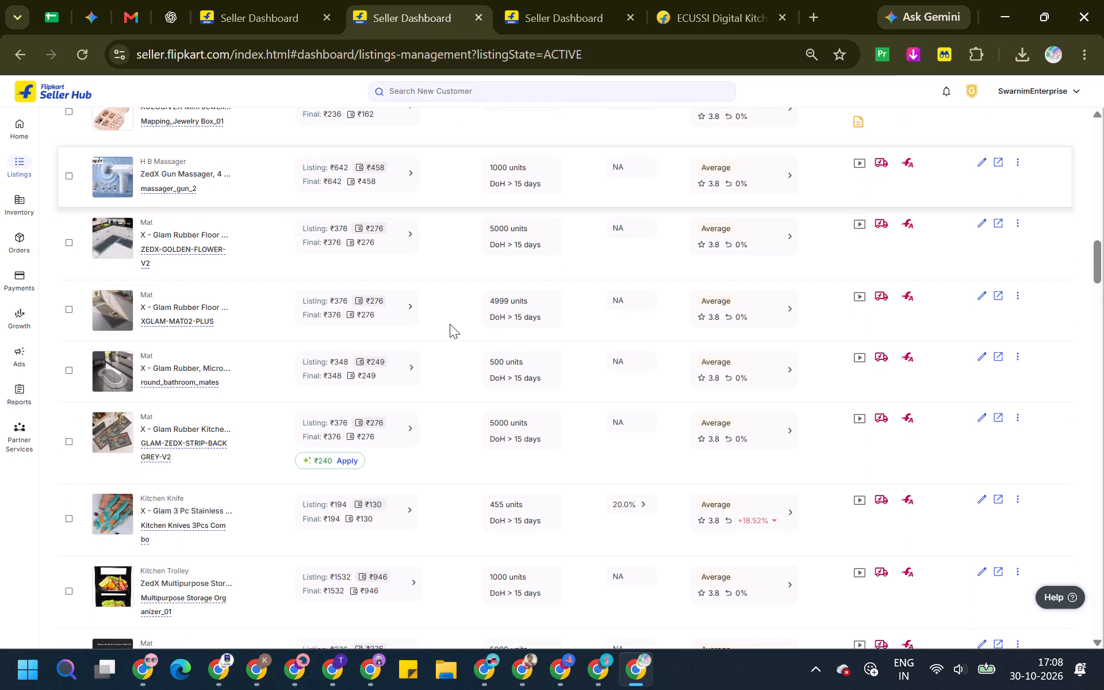
scroll(421, 311, down, 3)
scroll(422, 314, up, 2)
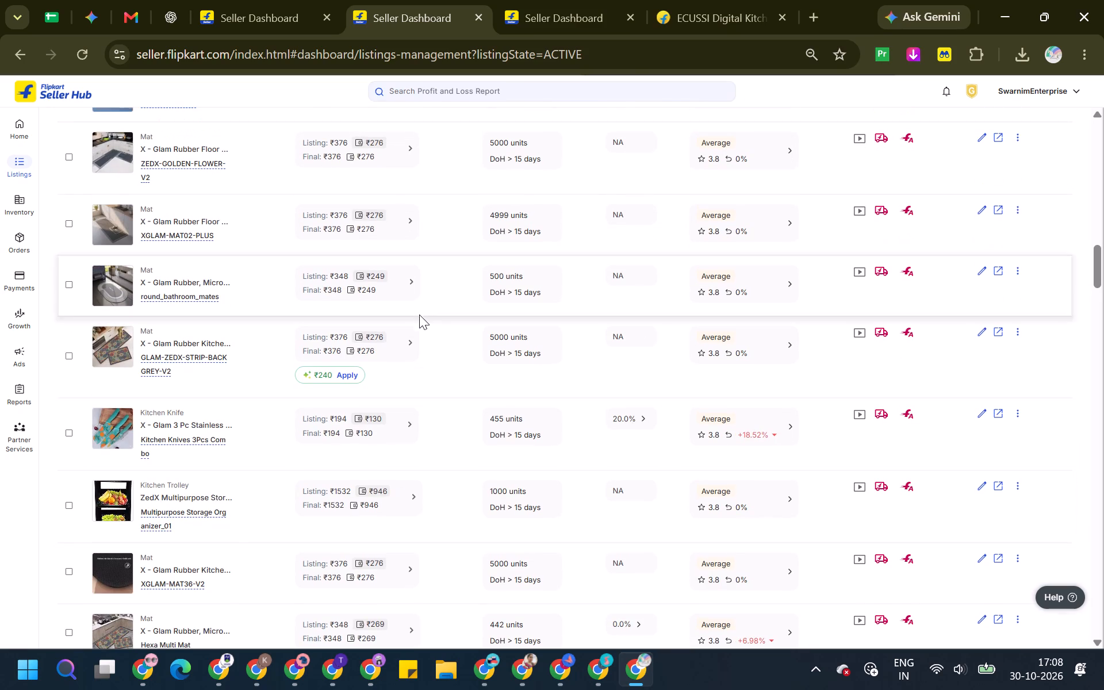
scroll(399, 310, down, 7)
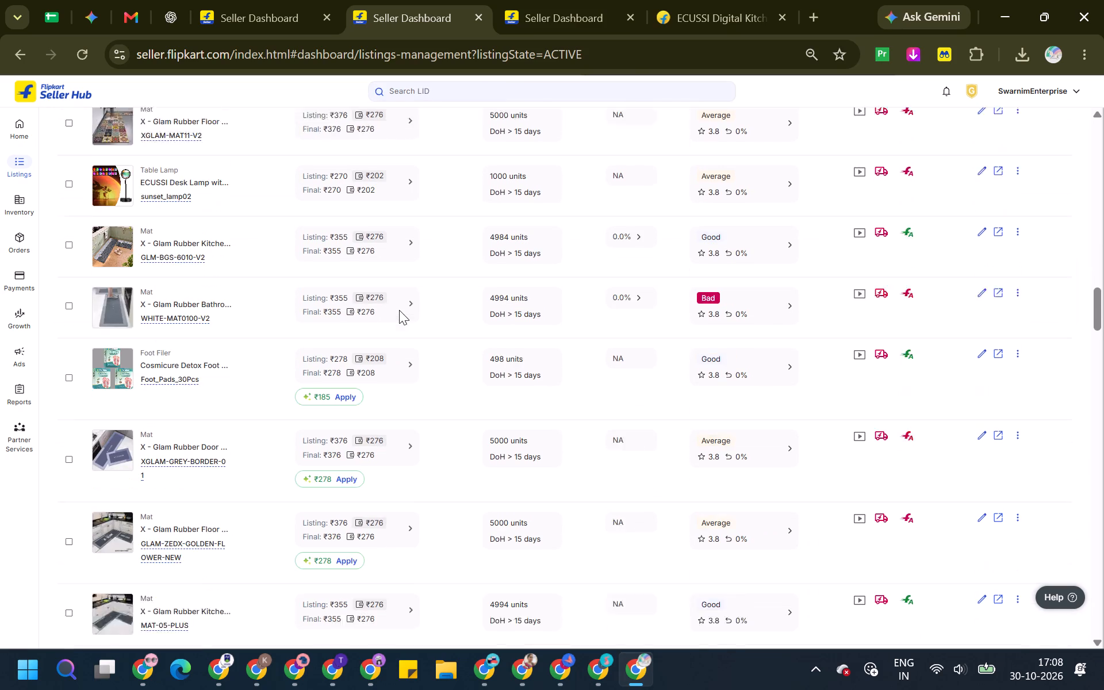
scroll(398, 309, down, 7)
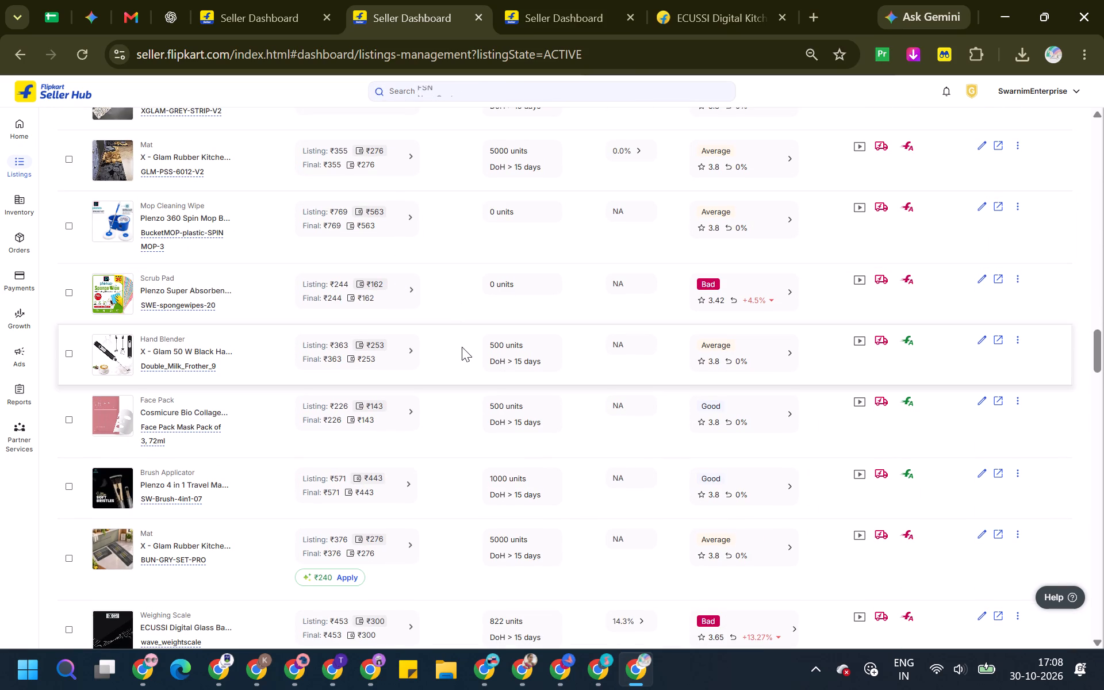
scroll(469, 338, down, 2)
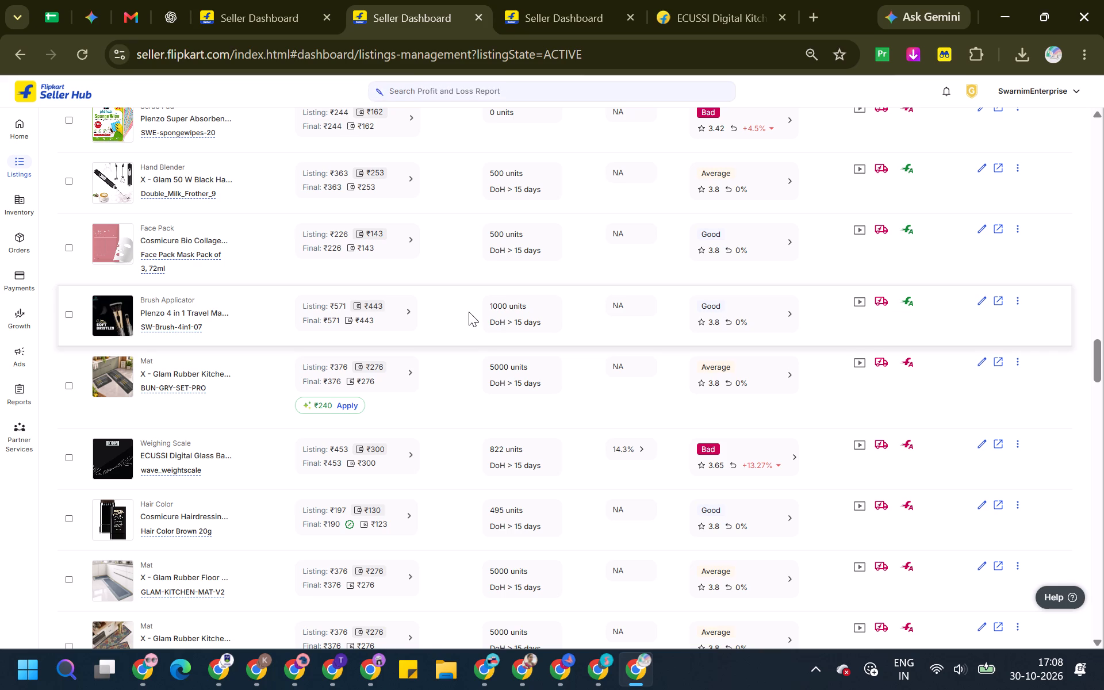
scroll(469, 312, down, 4)
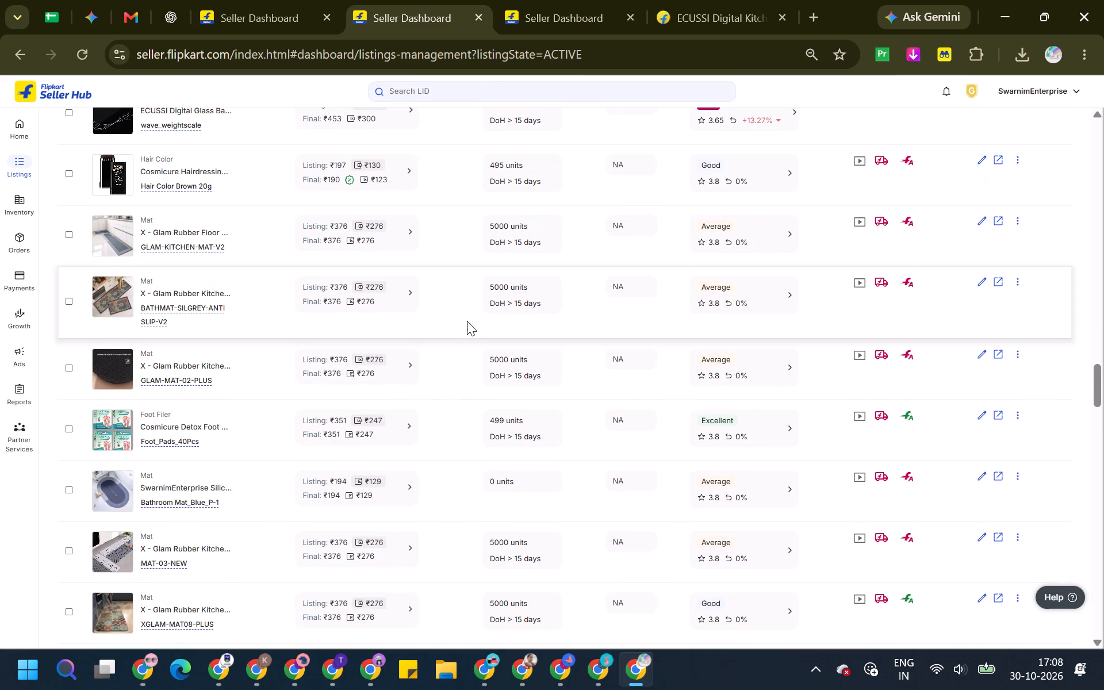
scroll(467, 321, down, 2)
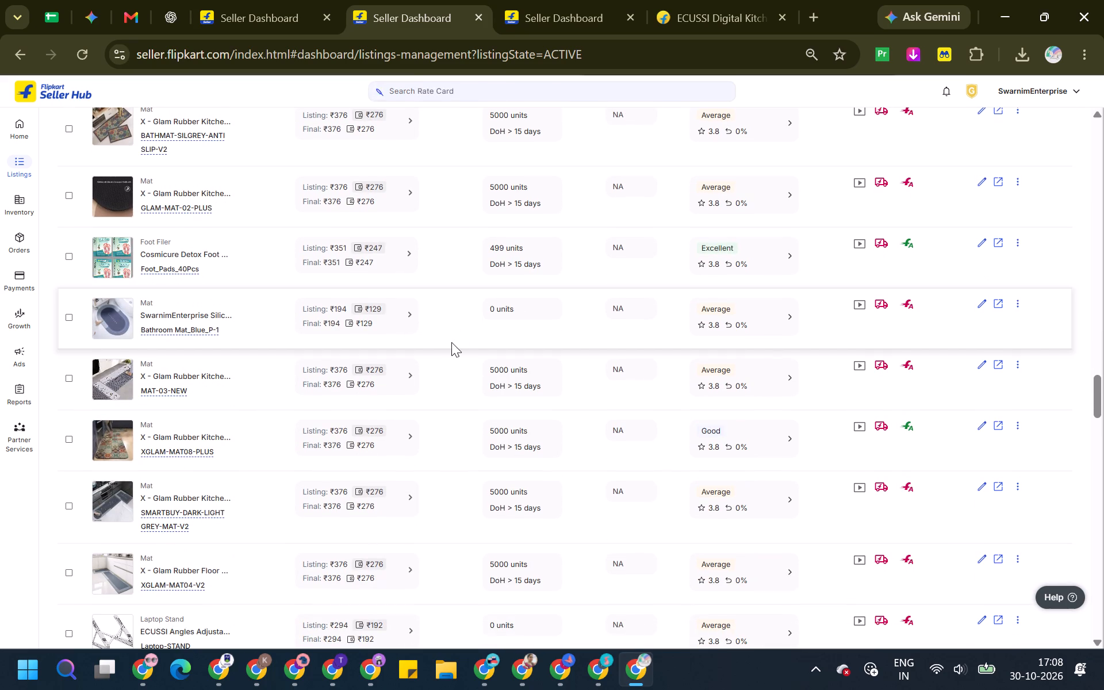
scroll(448, 350, down, 6)
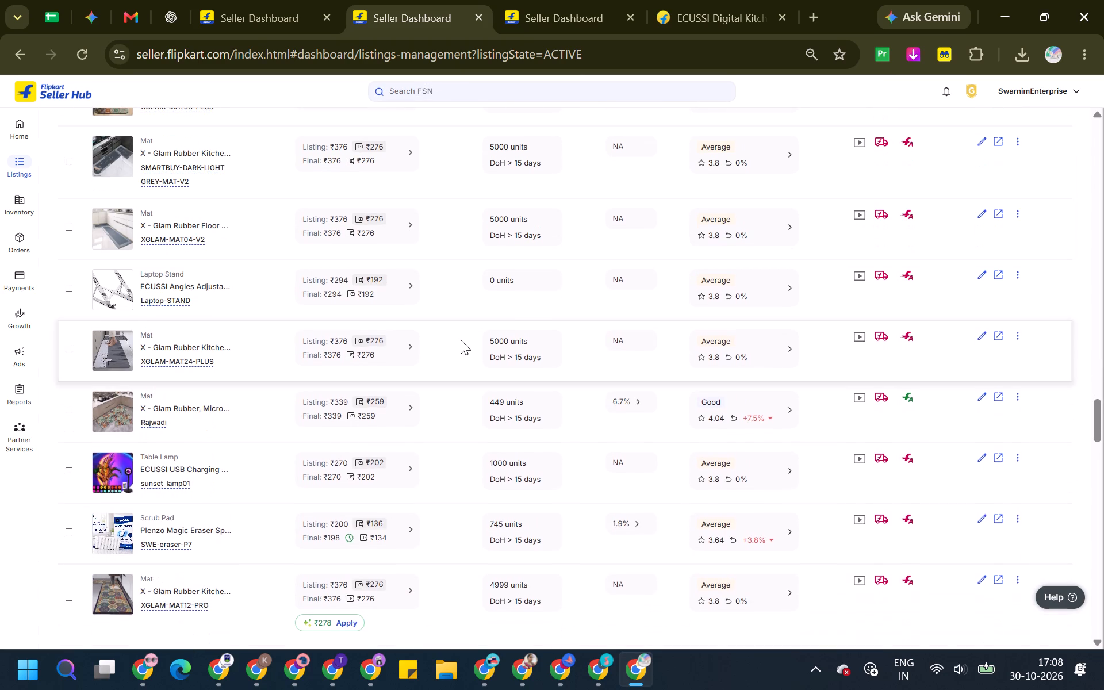
scroll(449, 372, down, 9)
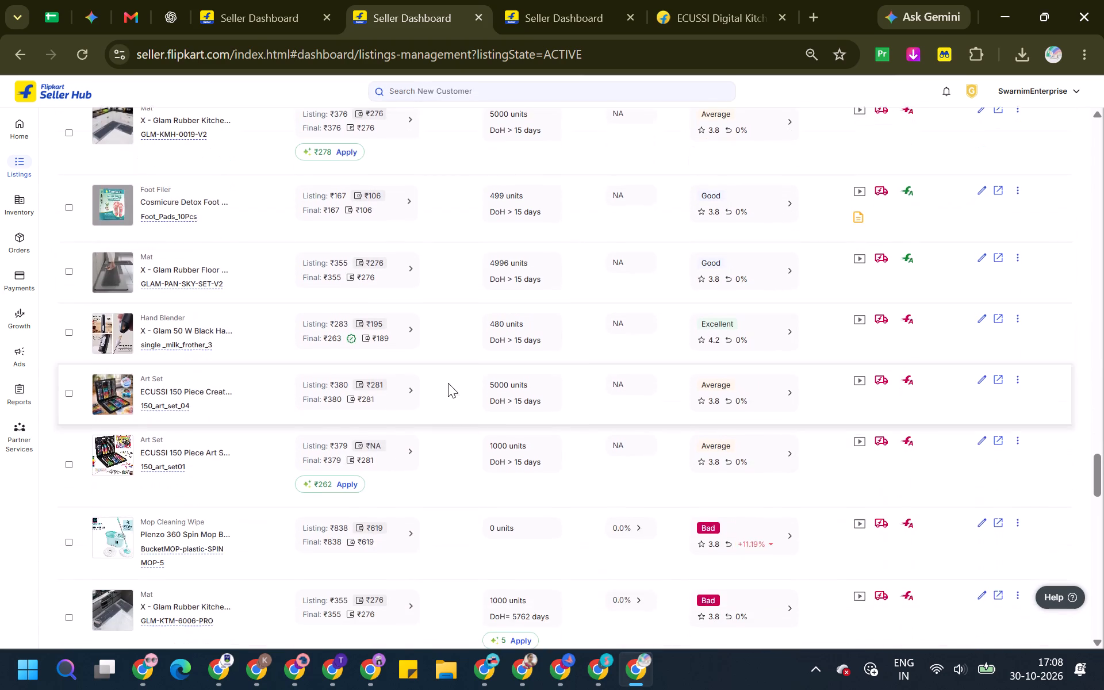
scroll(484, 361, down, 2)
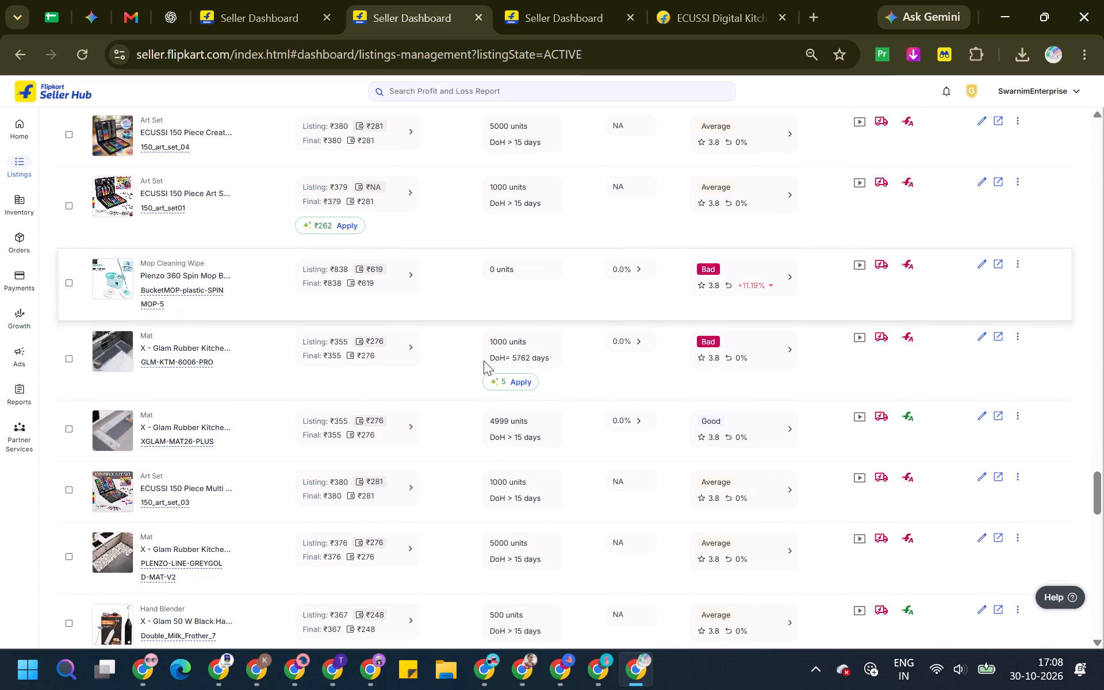
scroll(467, 419, down, 1)
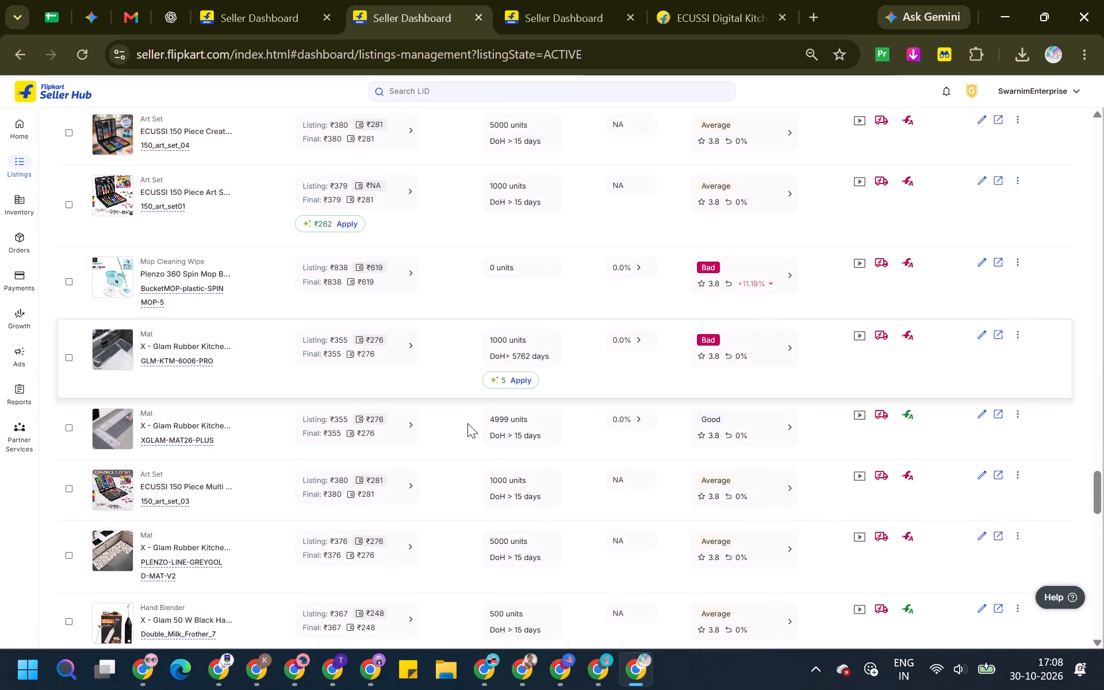
scroll(467, 423, down, 4)
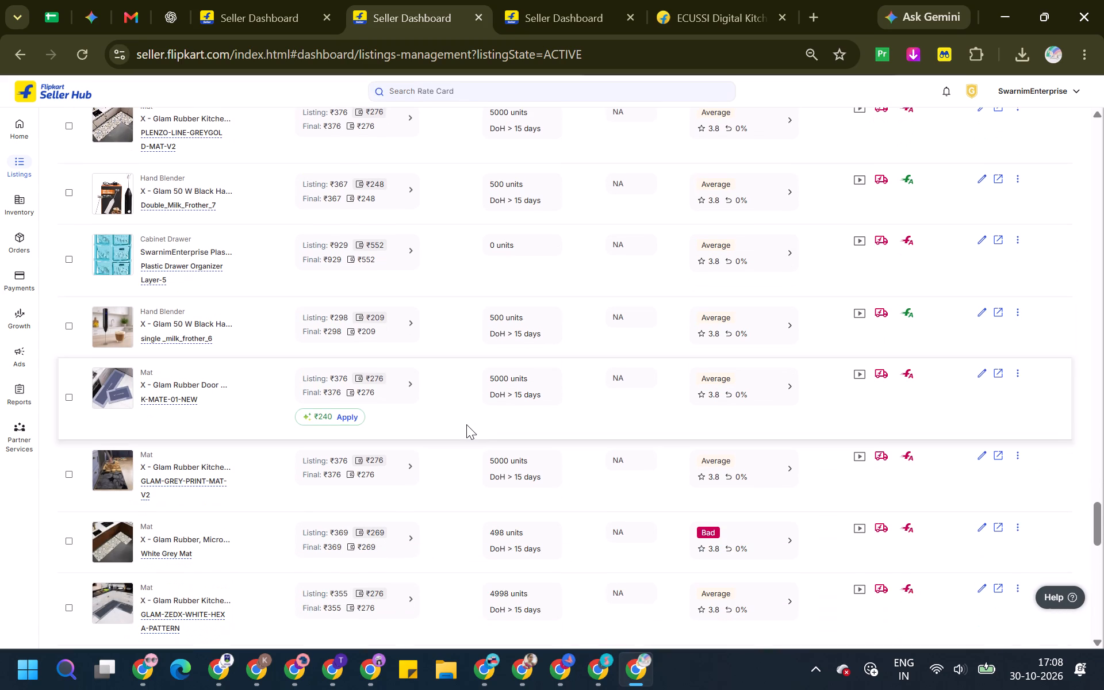
scroll(466, 424, down, 14)
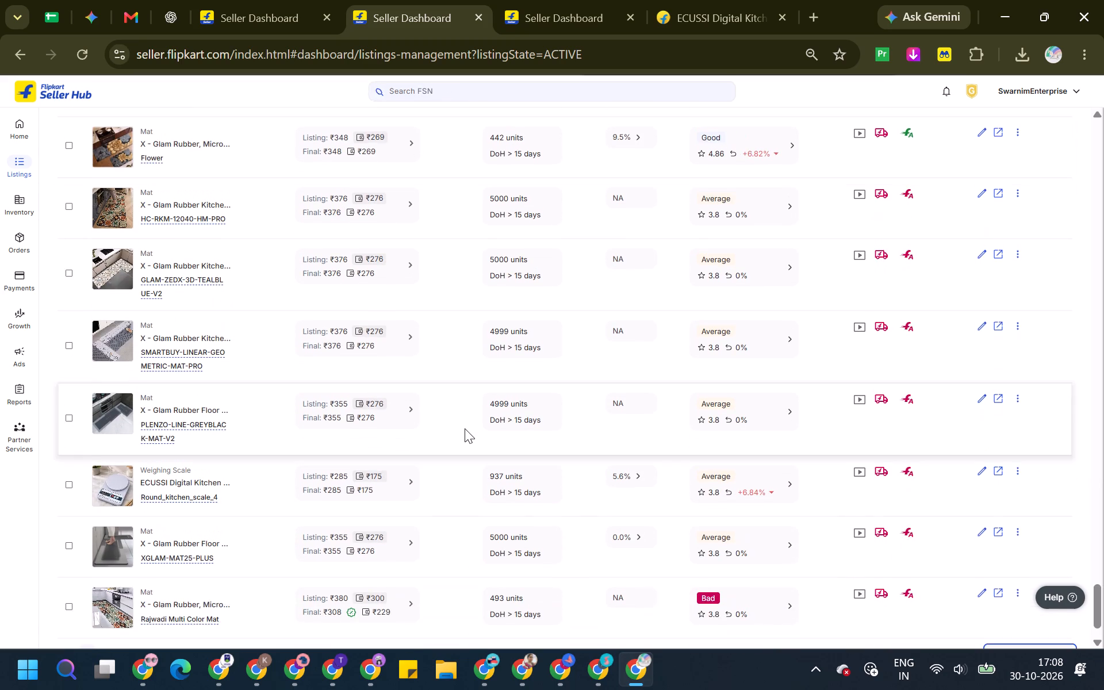
scroll(465, 428, down, 4)
On the next page of active listings, set the stock of the single _milk_frother_11 hand blender to 1000 units.
click(118, 593)
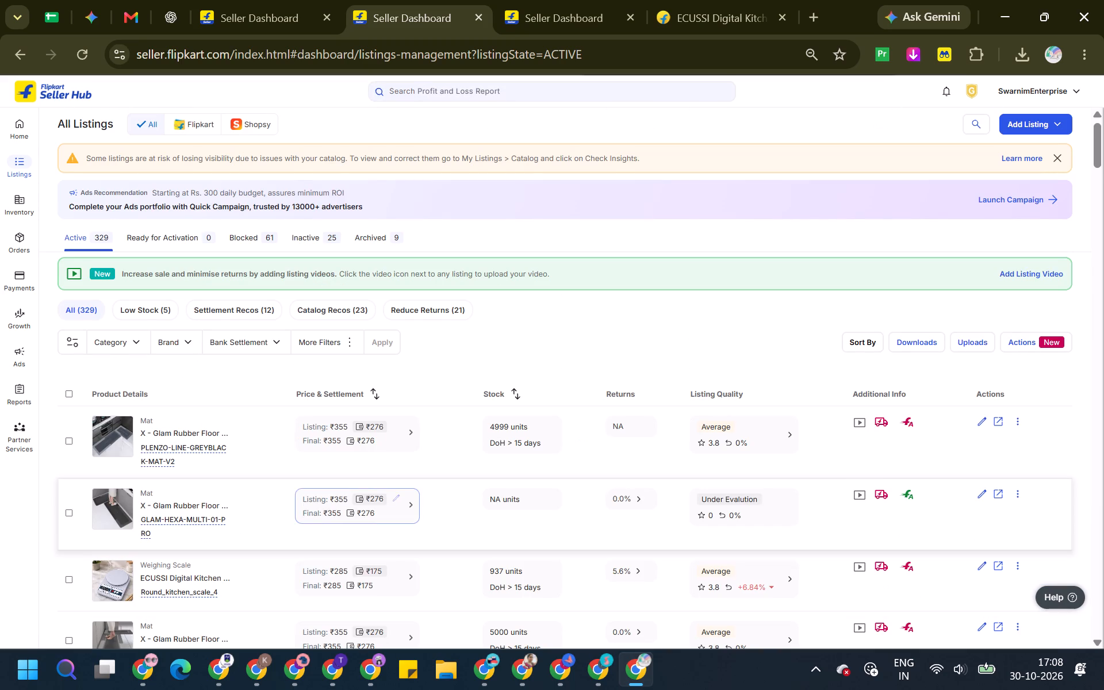
scroll(464, 436, down, 2)
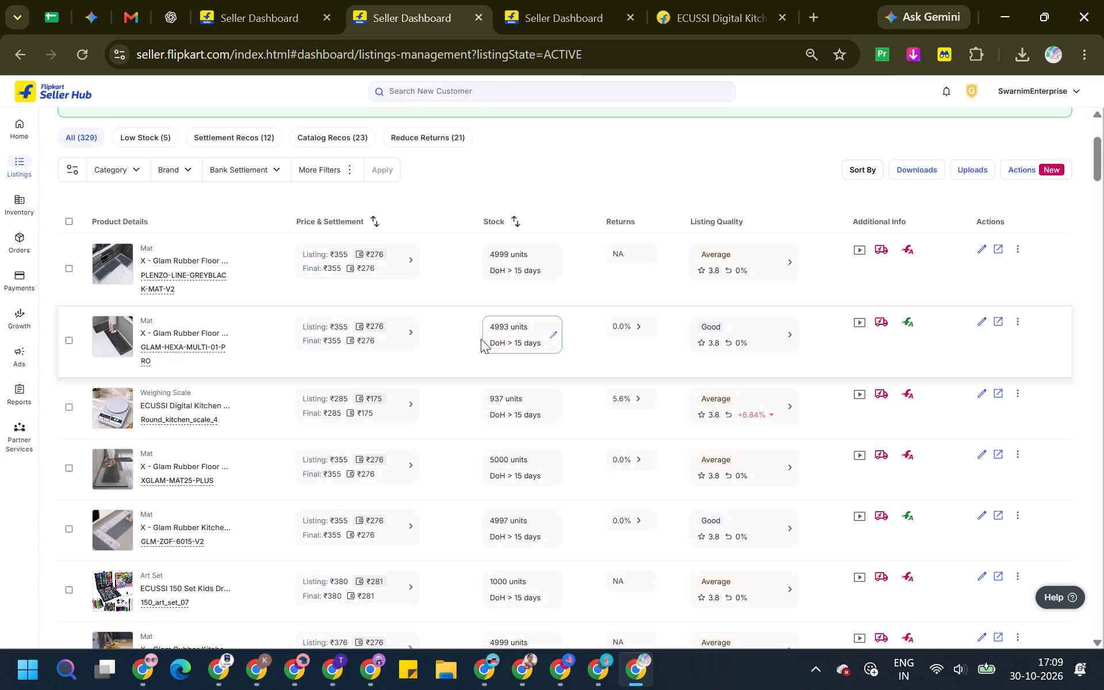
scroll(456, 275, down, 5)
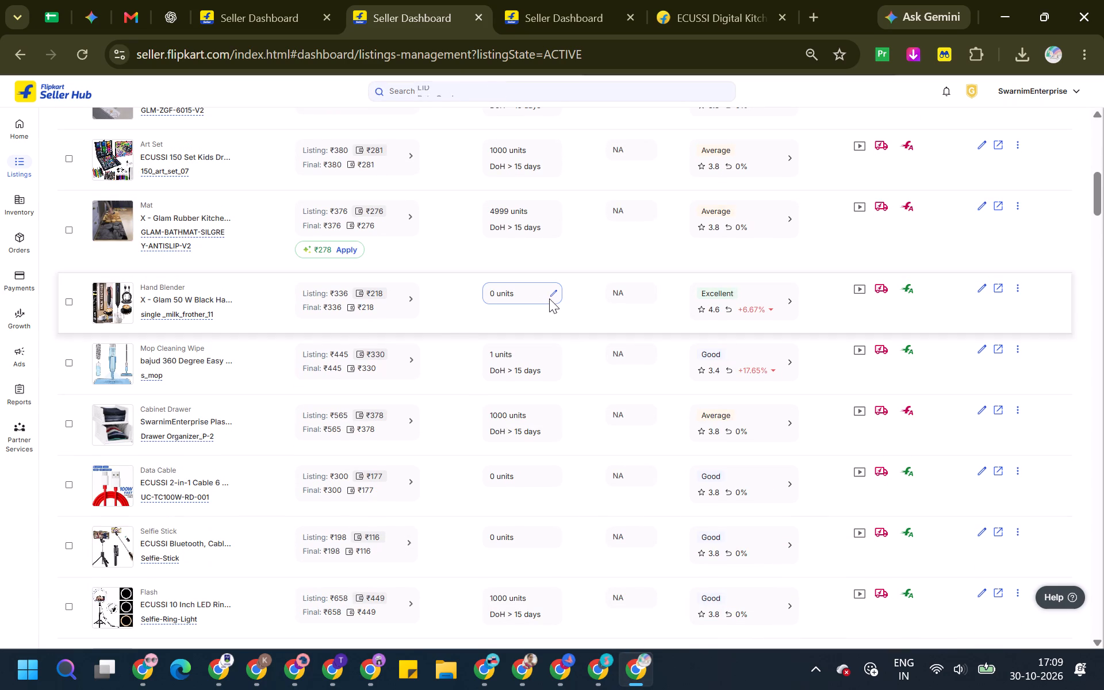
click(555, 293)
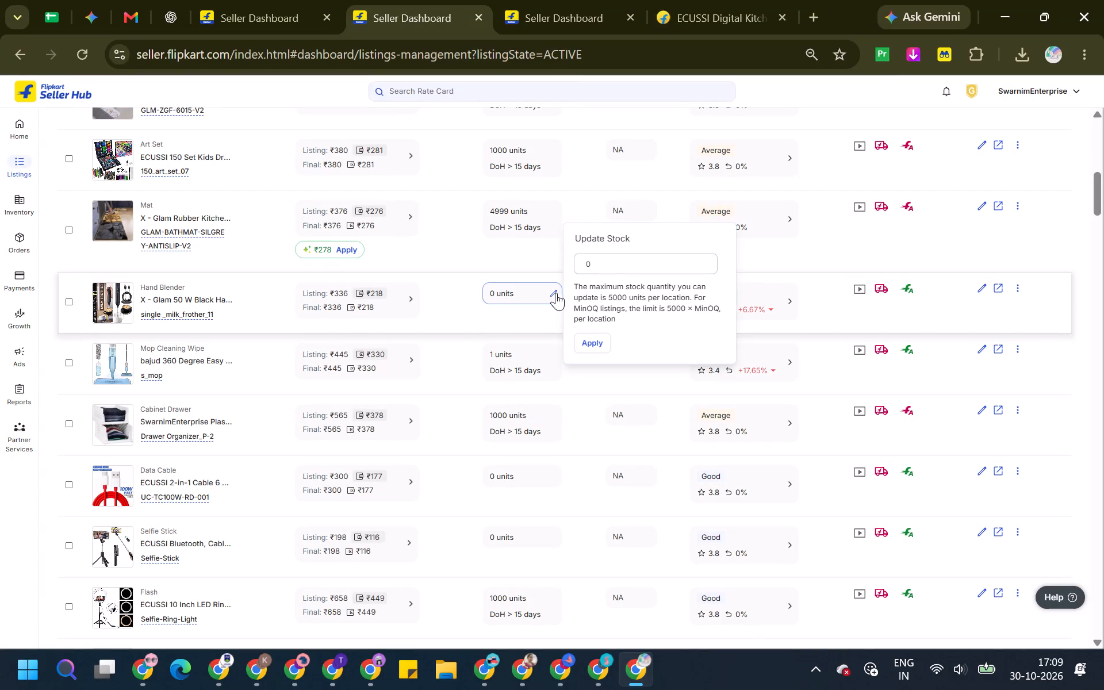
triple_click(626, 257)
text(1000)
click(603, 342)
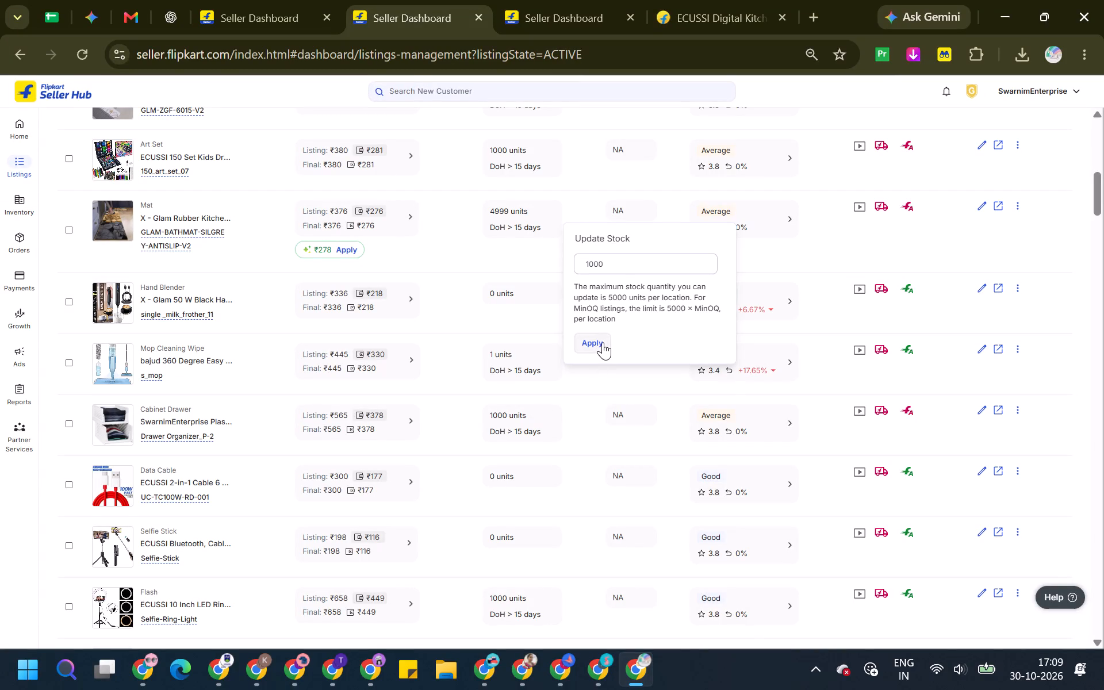
Set the stock of the s_mop mop cleaning wipe listing to 1000 units.
click(546, 365)
click(553, 361)
click(591, 331)
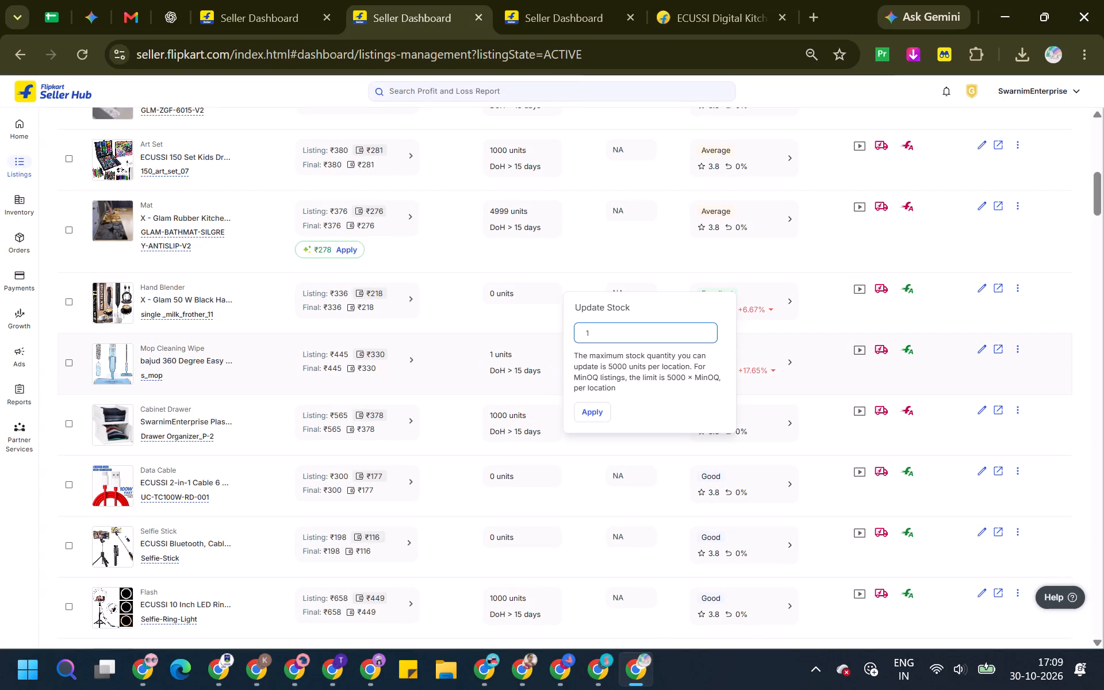
text(000)
key(Return)
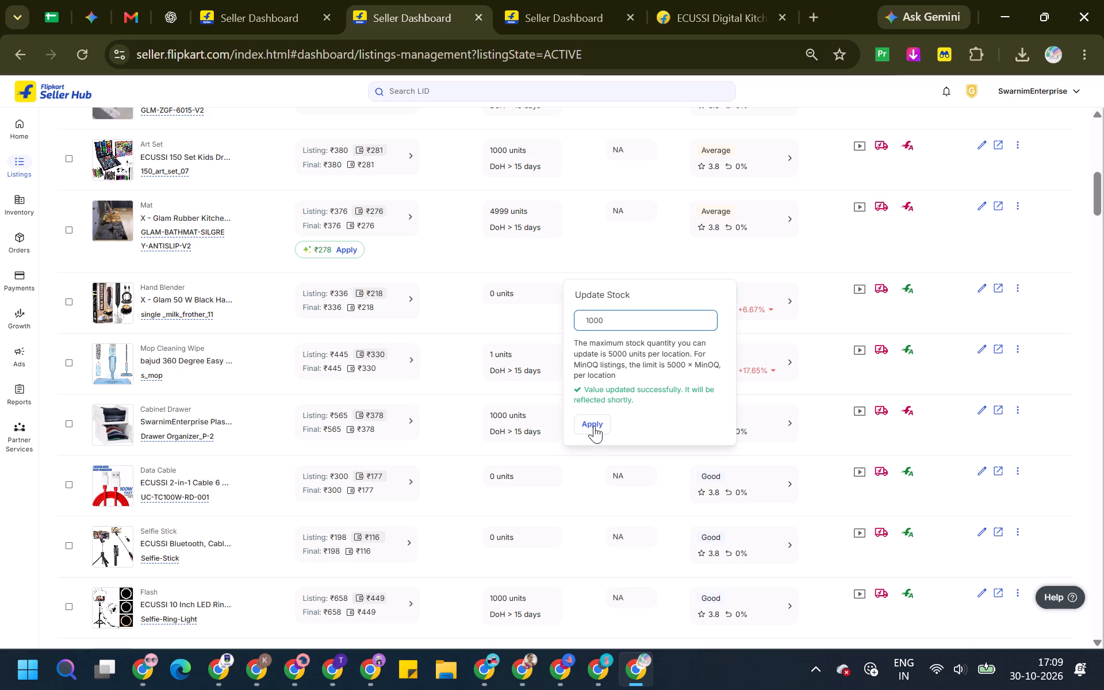
click(595, 427)
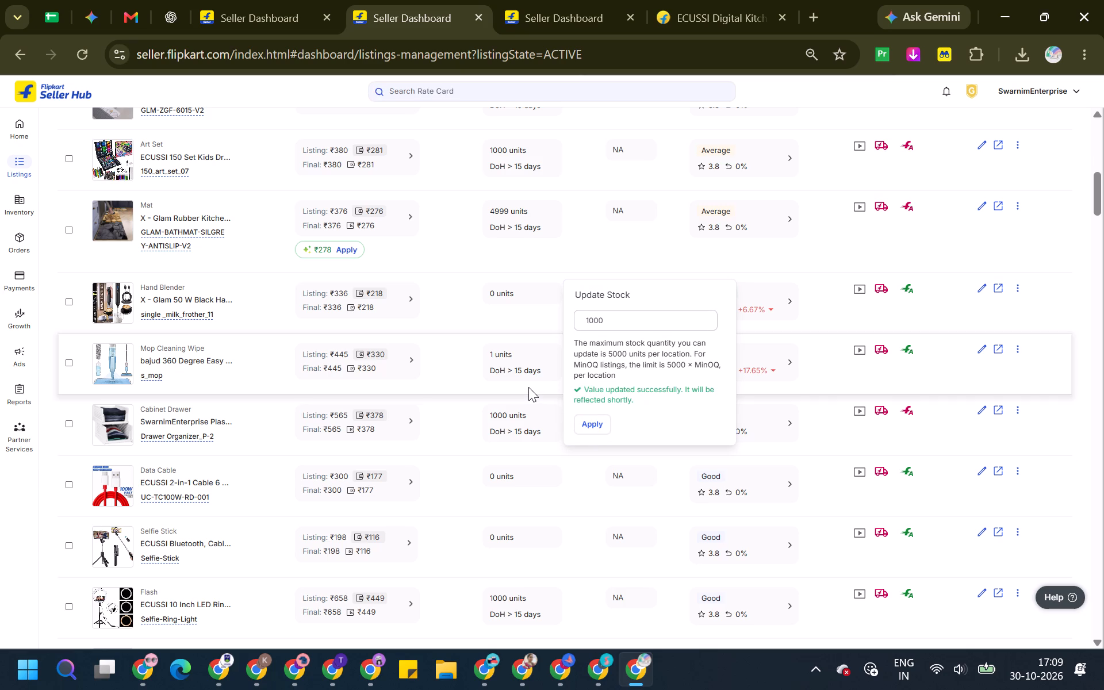
click(456, 381)
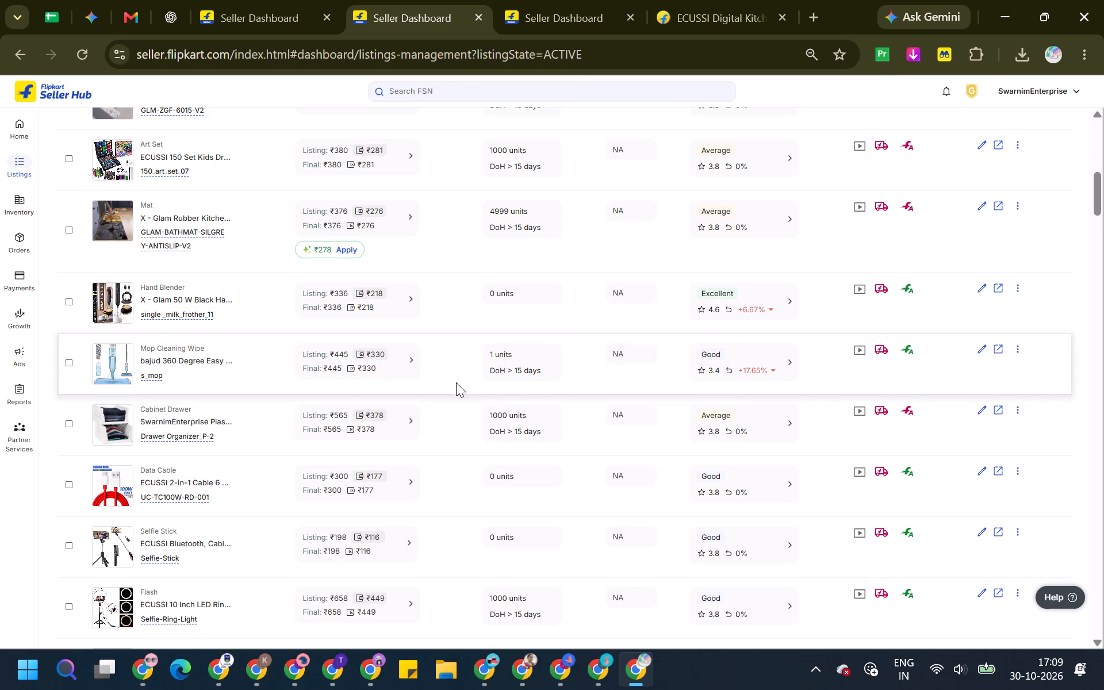
Find the black_mat_1 rubber mat further down the same page and set its stock to 1000 units.
scroll(456, 382, down, 4)
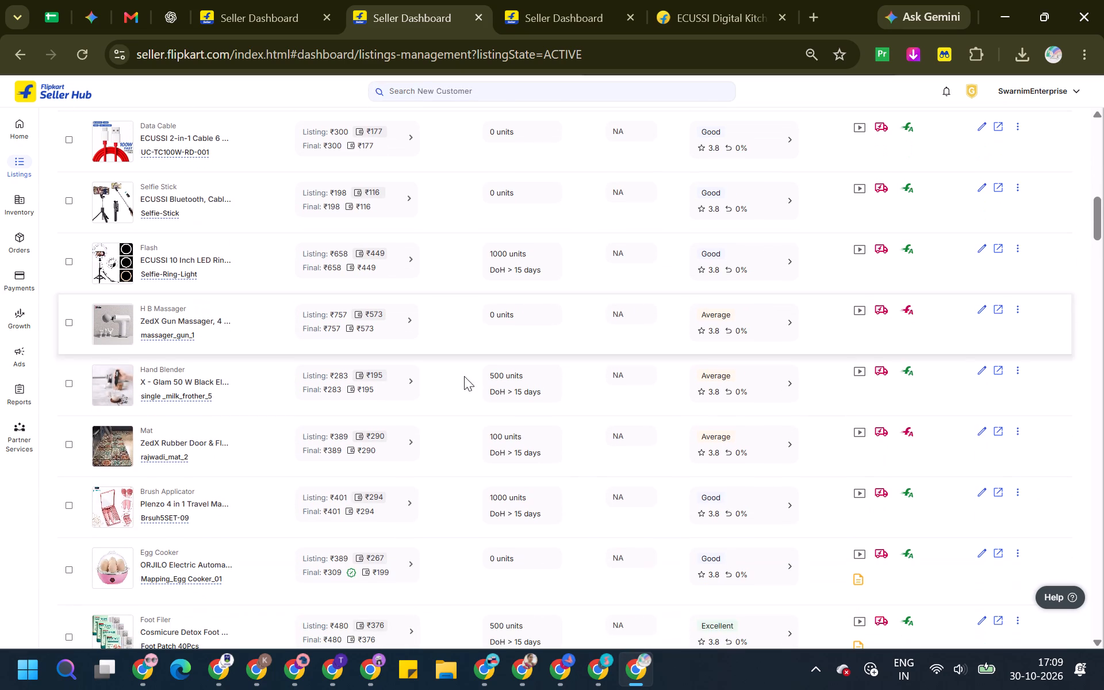
scroll(464, 376, down, 3)
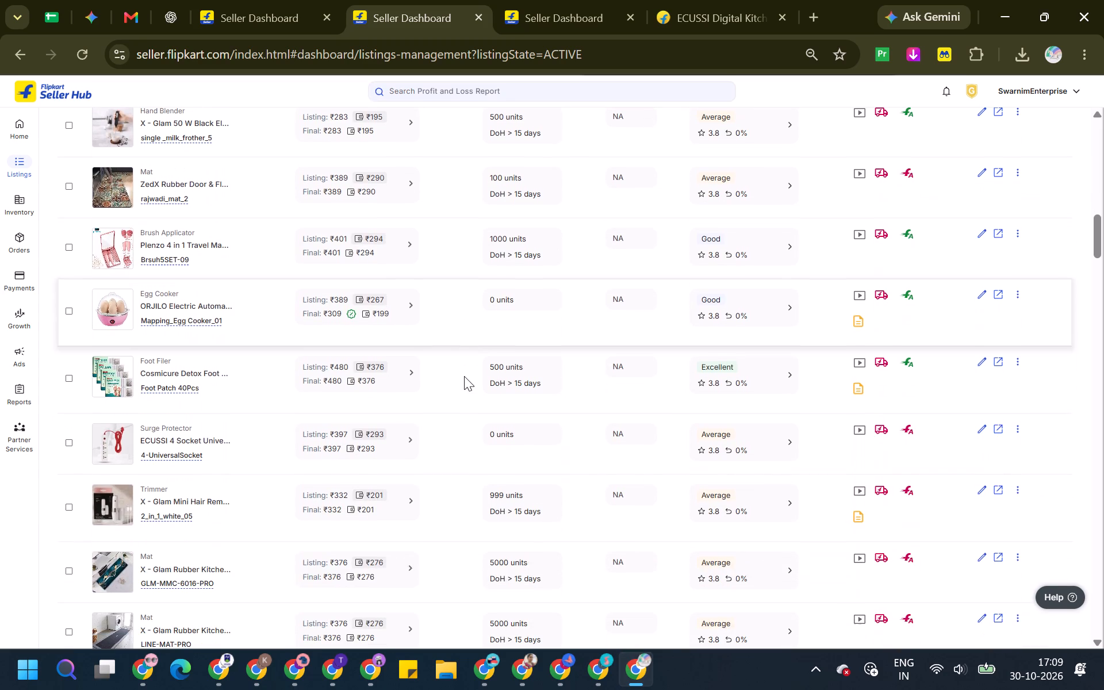
scroll(468, 378, down, 2)
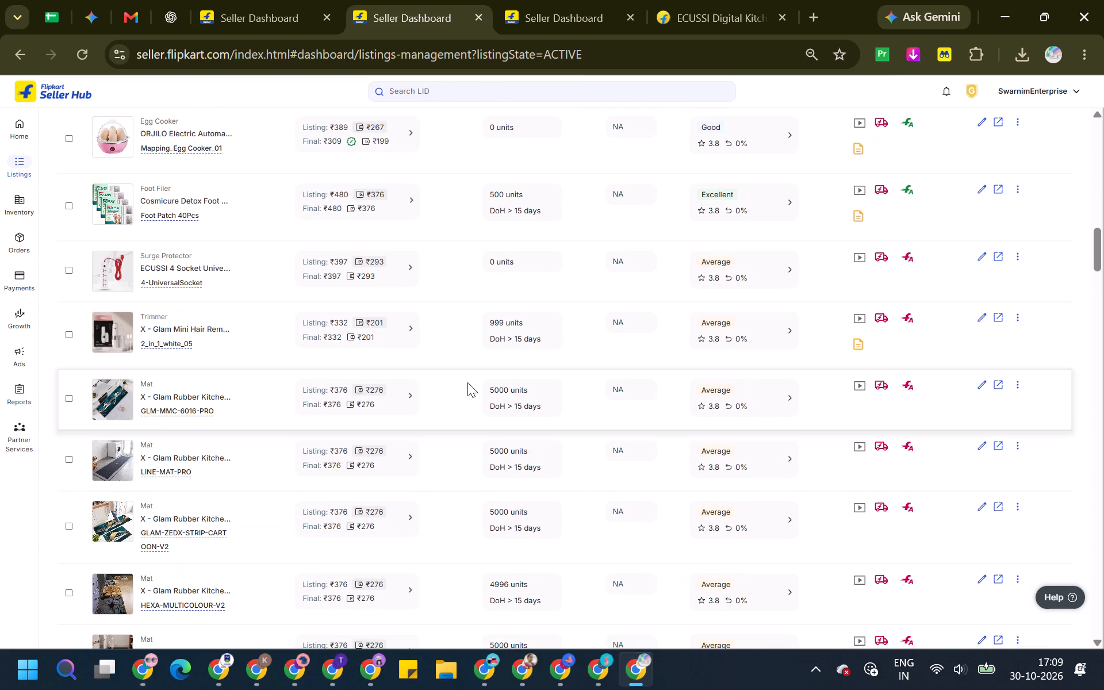
scroll(467, 382, down, 6)
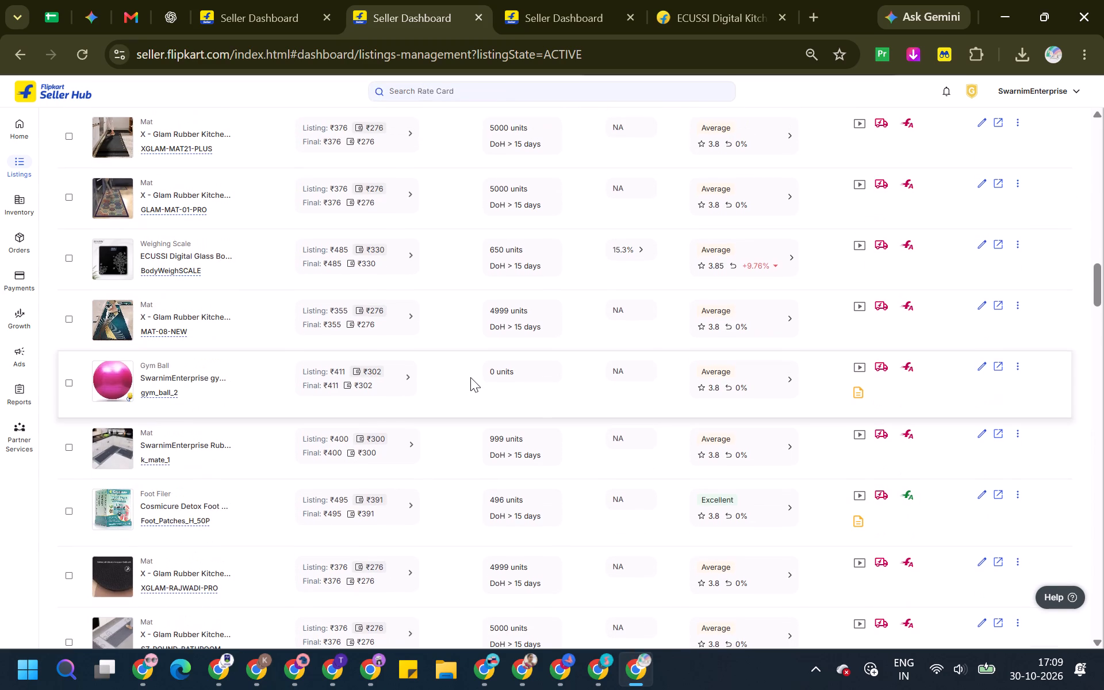
scroll(462, 373, down, 3)
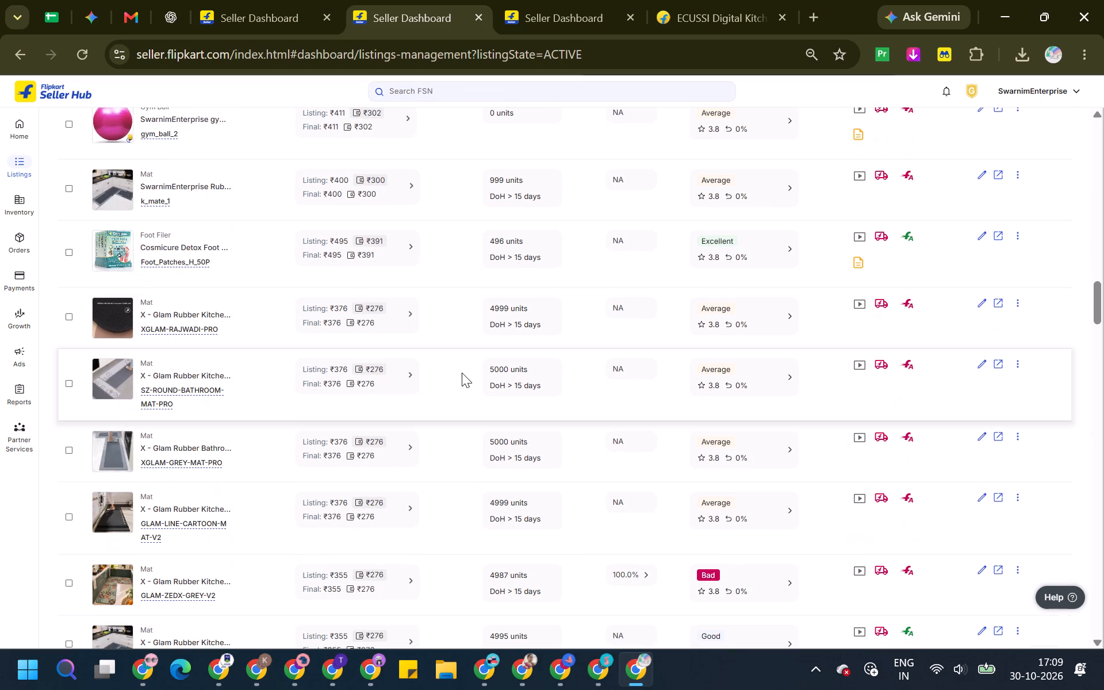
scroll(464, 373, down, 4)
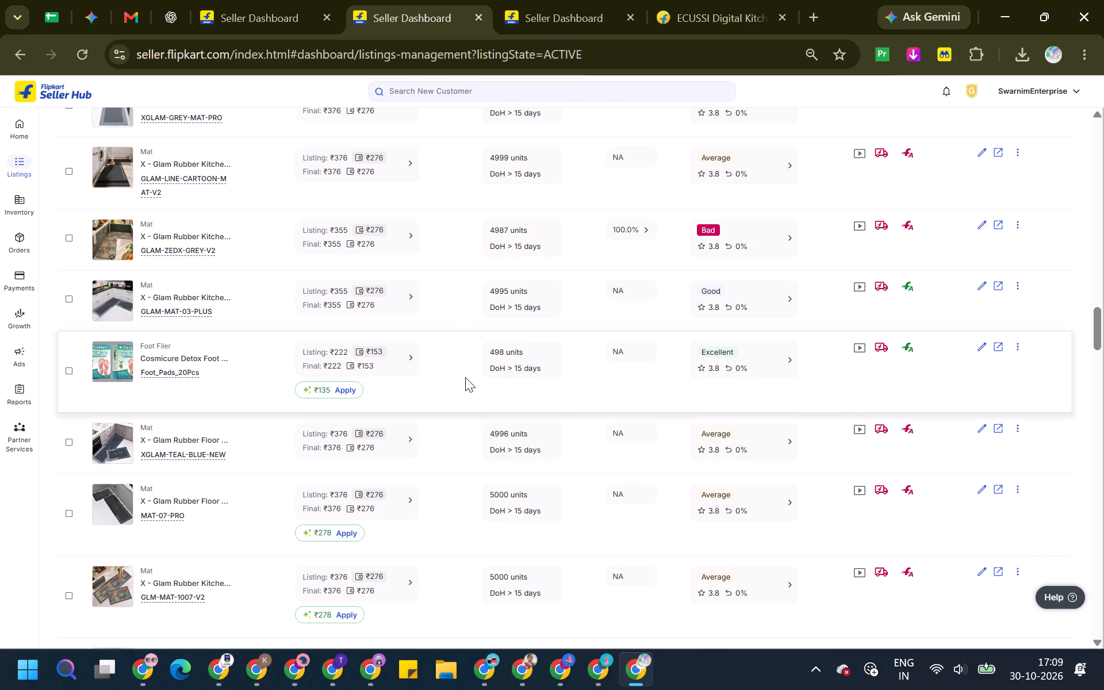
scroll(465, 377, down, 4)
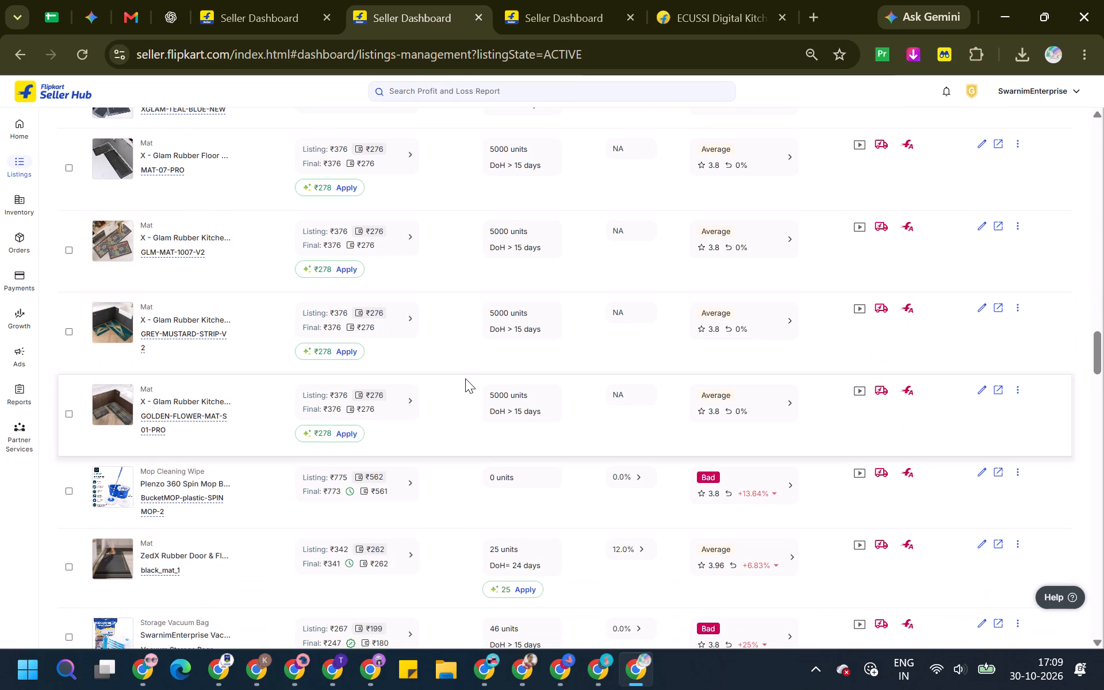
scroll(465, 378, down, 1)
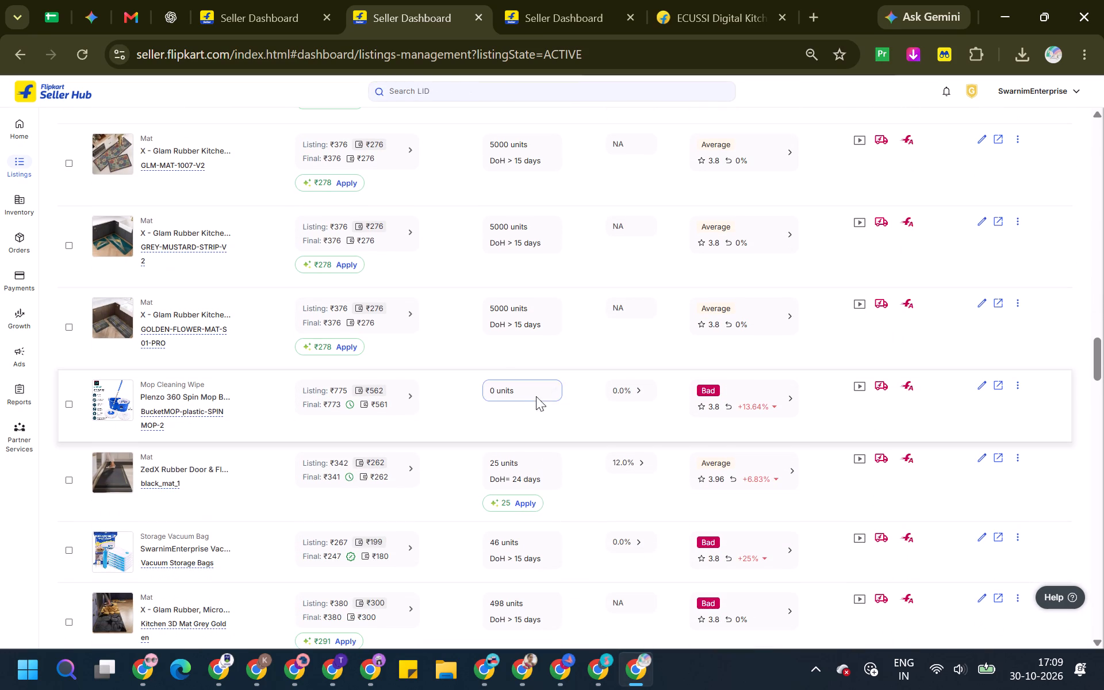
scroll(528, 401, down, 1)
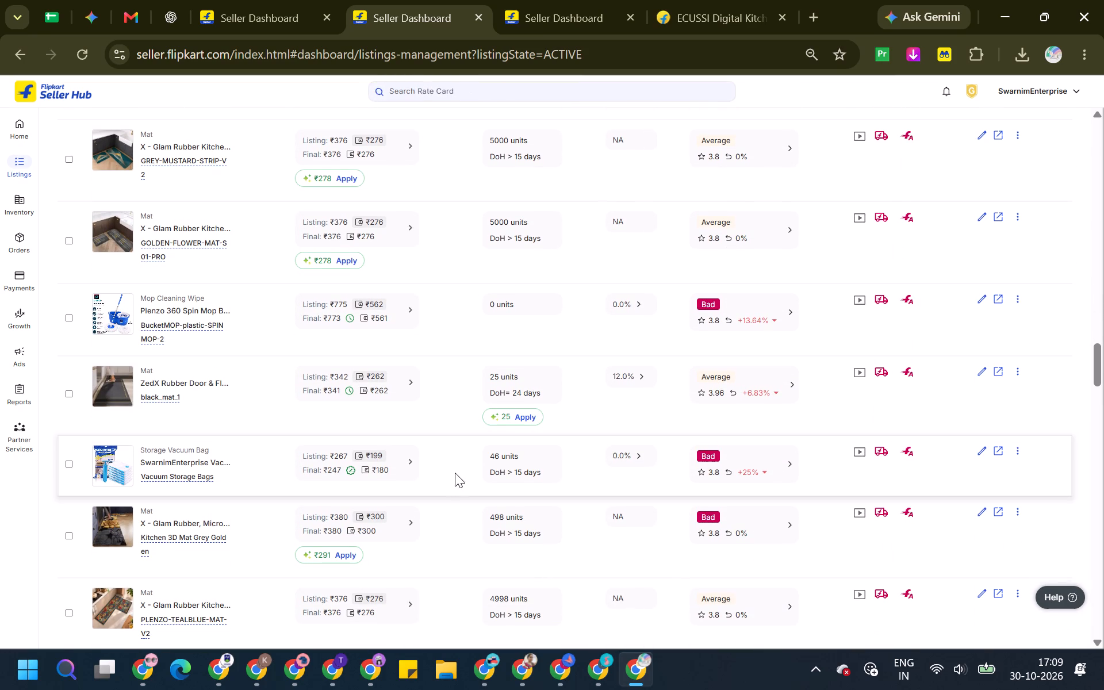
click(554, 381)
triple_click(594, 362)
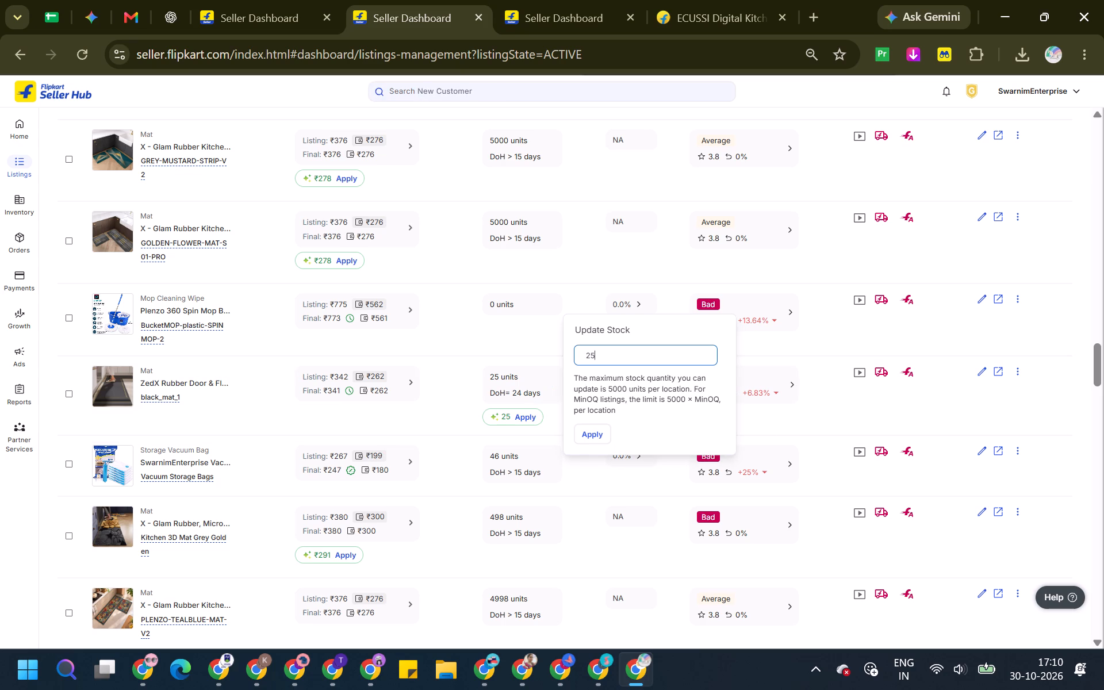
key(ctrl+a)
text(1000)
click(598, 445)
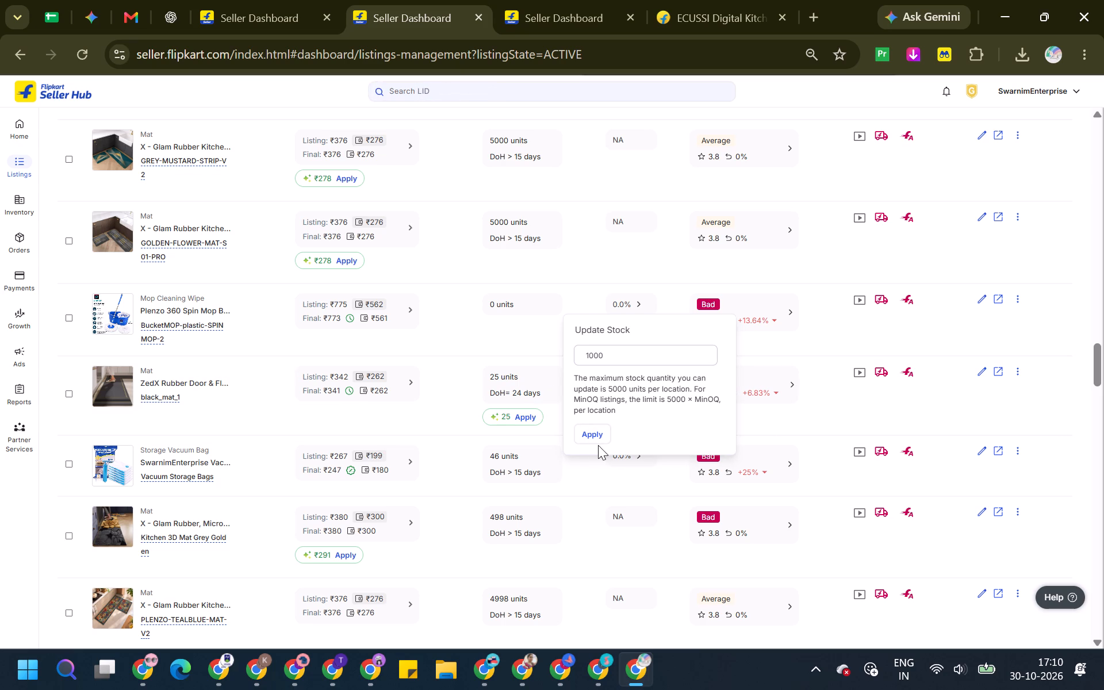
click(598, 438)
Examine the stock levels and settlement prices of the active listings below black_mat_1 on this page.
scroll(508, 443, down, 2)
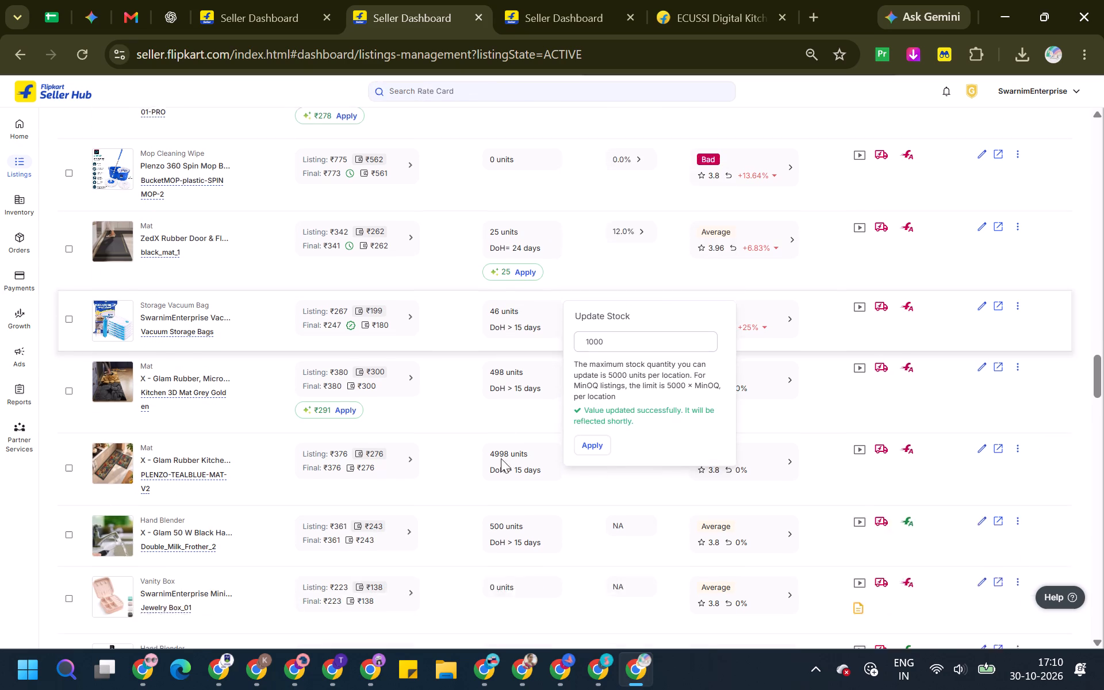
scroll(448, 467, down, 1)
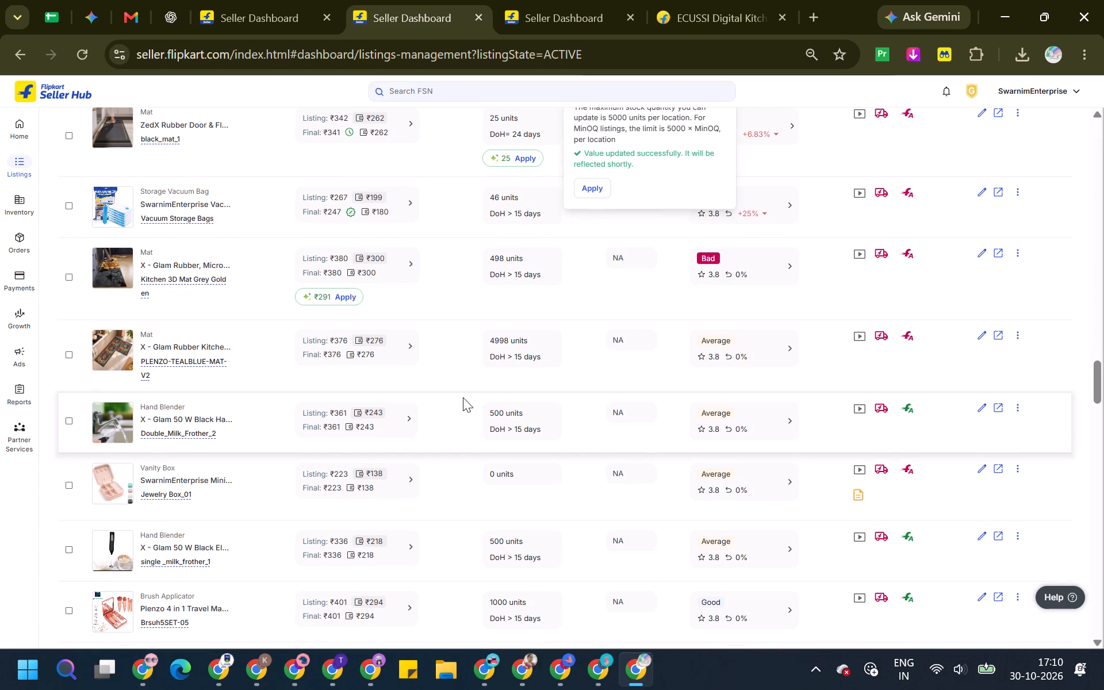
scroll(463, 397, down, 2)
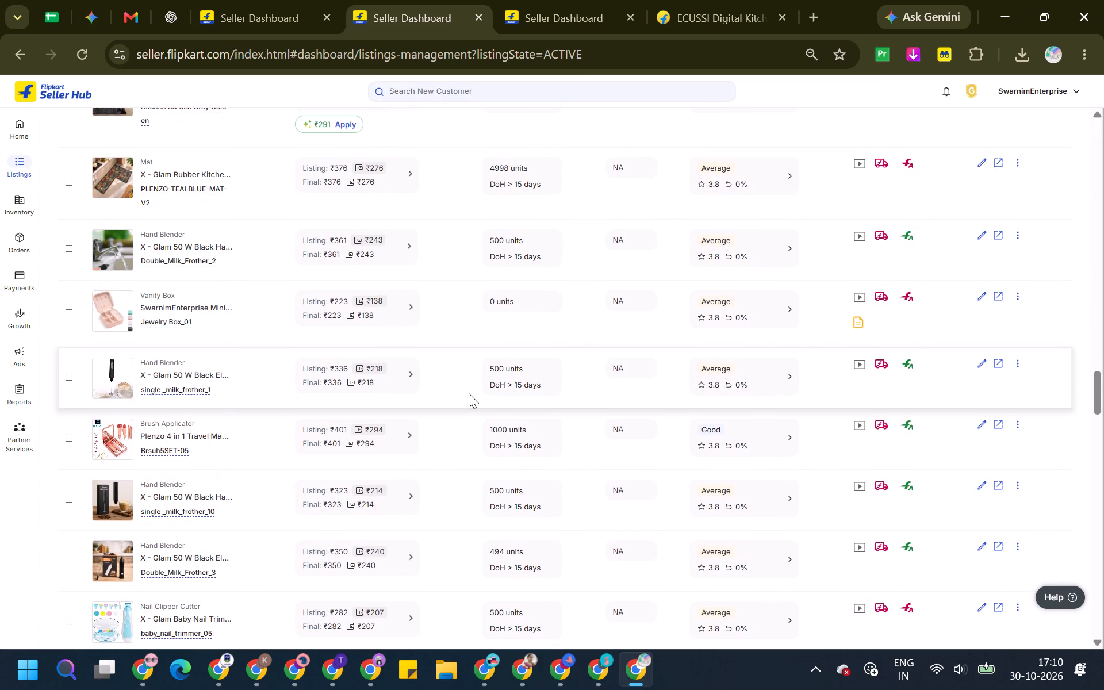
scroll(469, 393, down, 1)
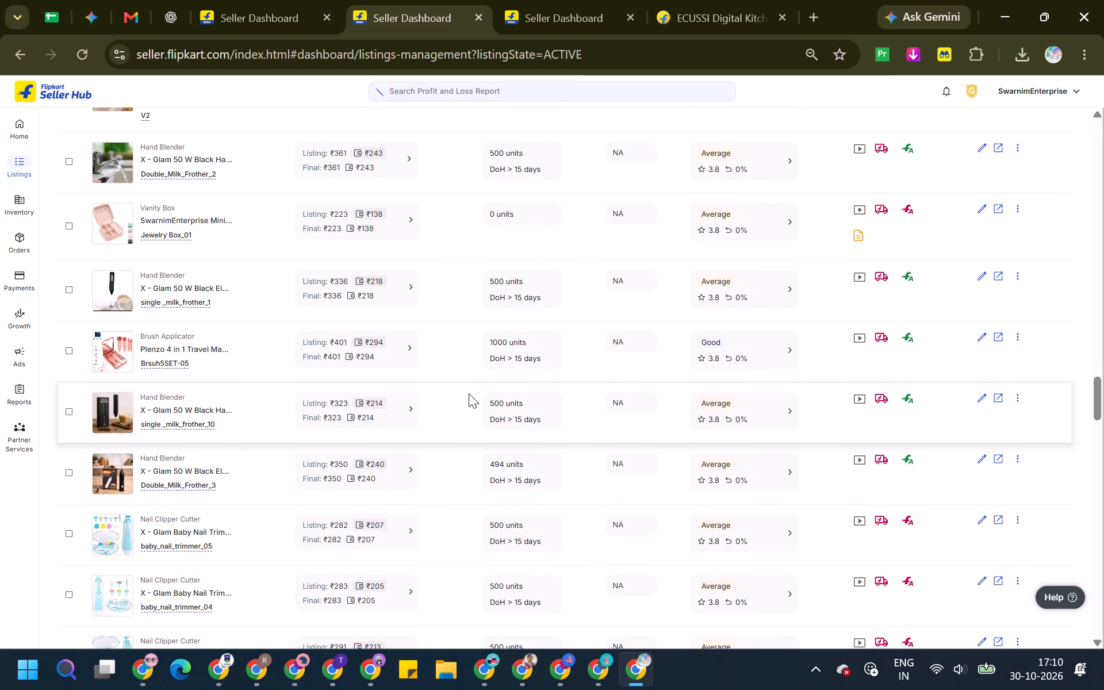
scroll(454, 382, down, 3)
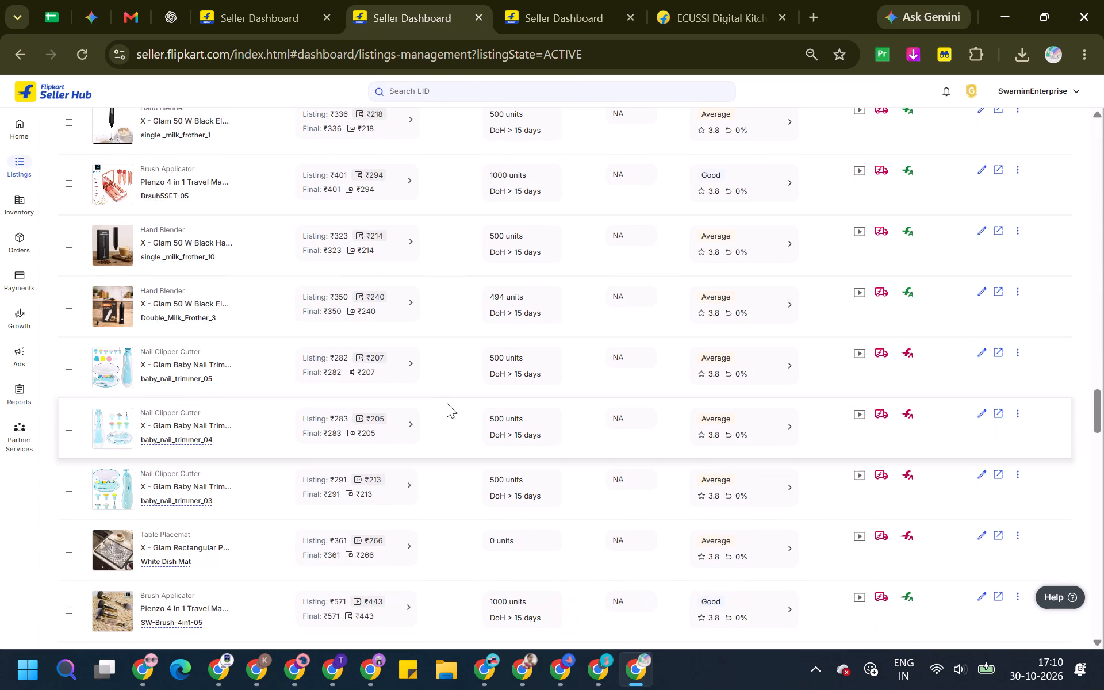
scroll(450, 402, down, 2)
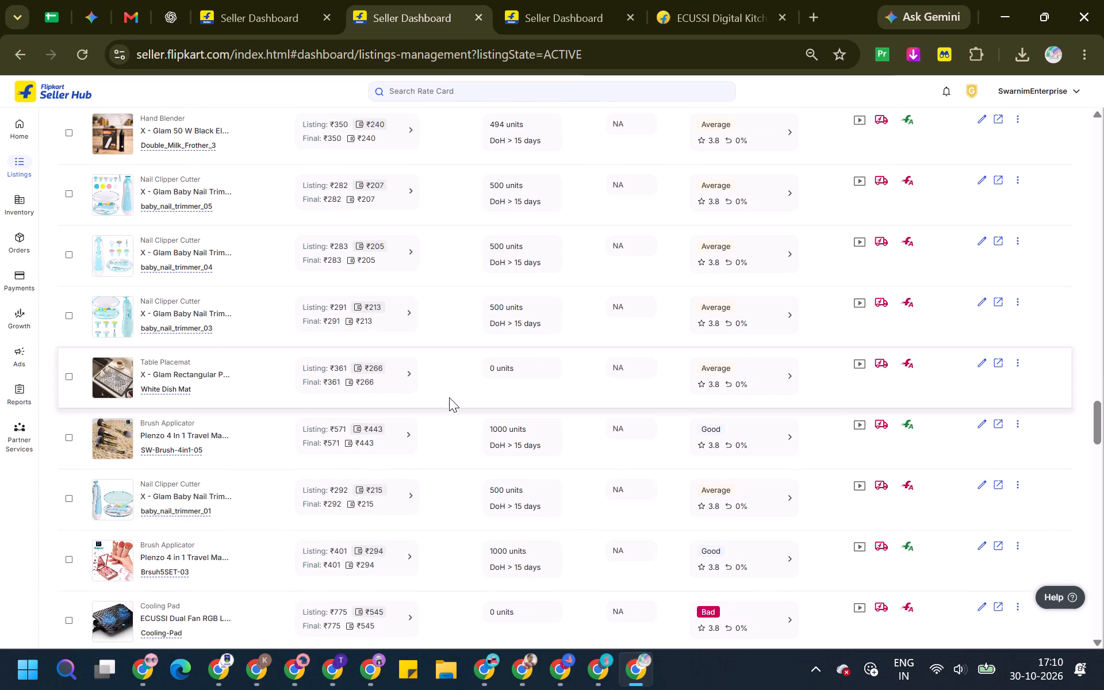
scroll(442, 367, down, 1)
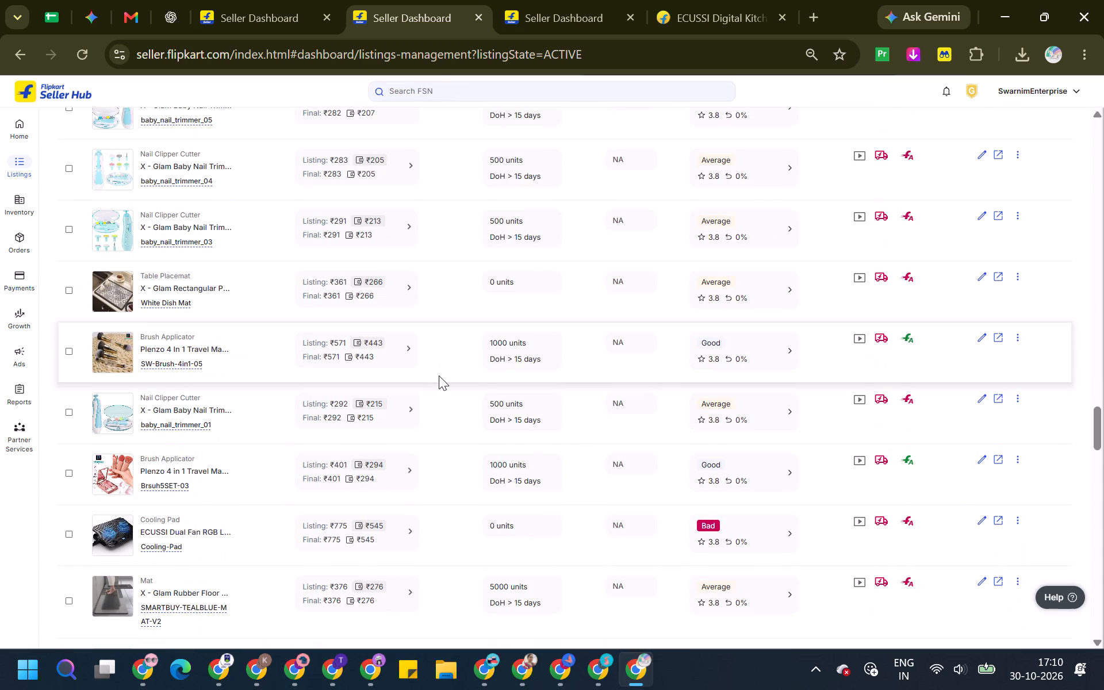
scroll(443, 348, down, 2)
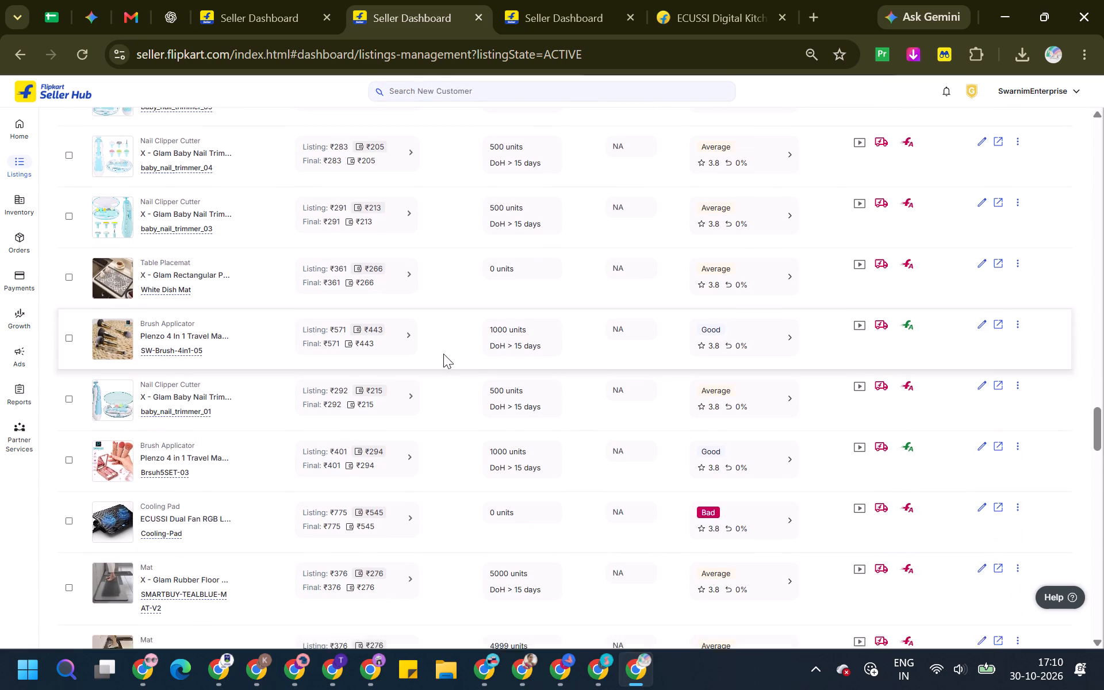
scroll(444, 353, down, 1)
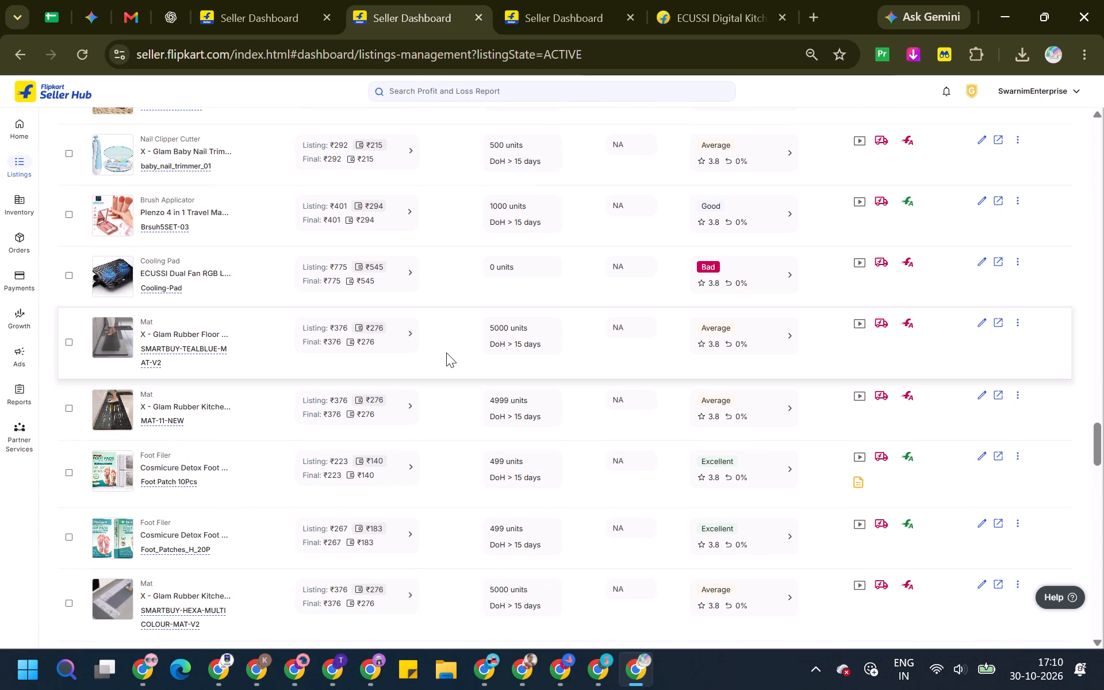
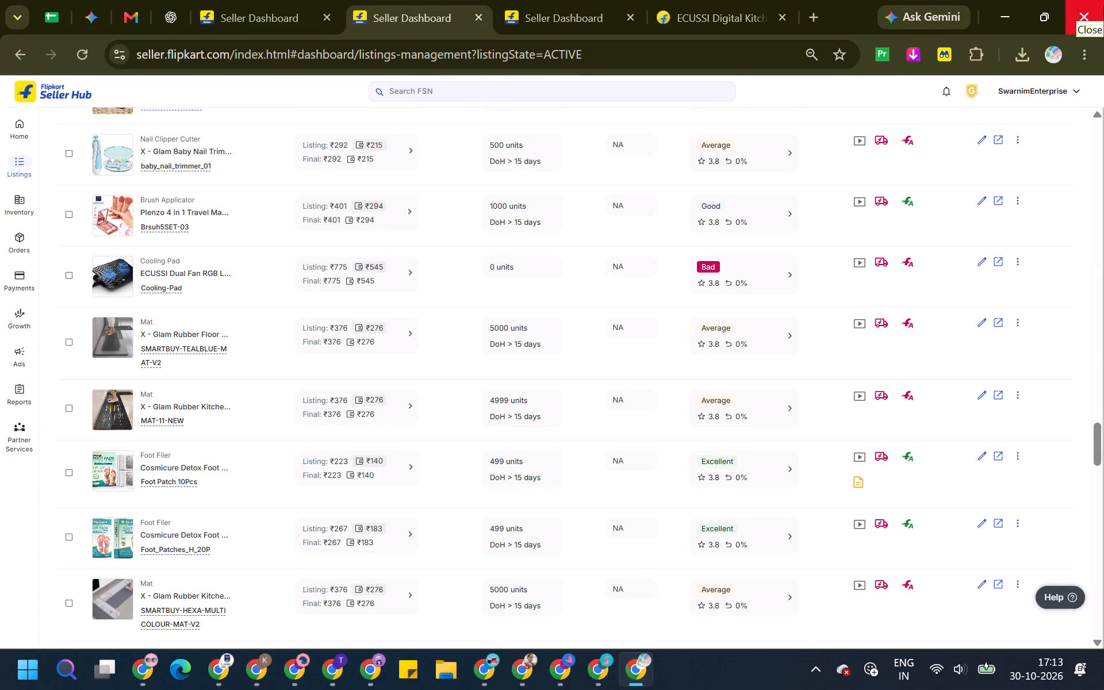
Find the White Mat_01 listing near the end of the second page of active listings and set its stock to 5000 units.
scroll(599, 379, down, 5)
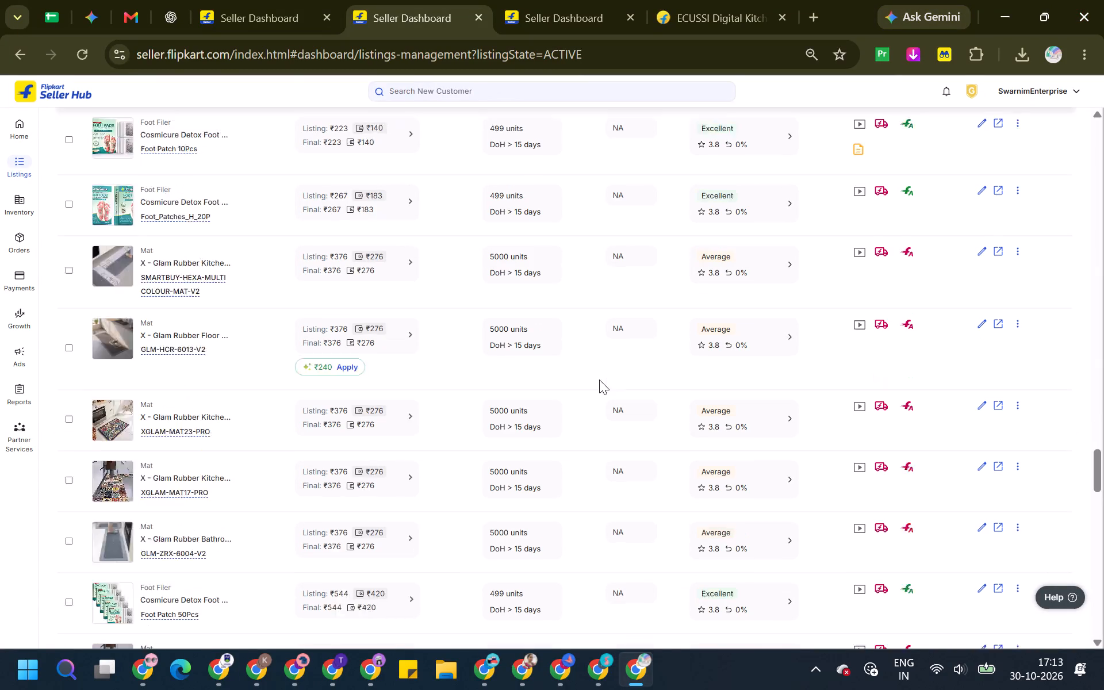
scroll(606, 376, up, 2)
scroll(498, 366, down, 8)
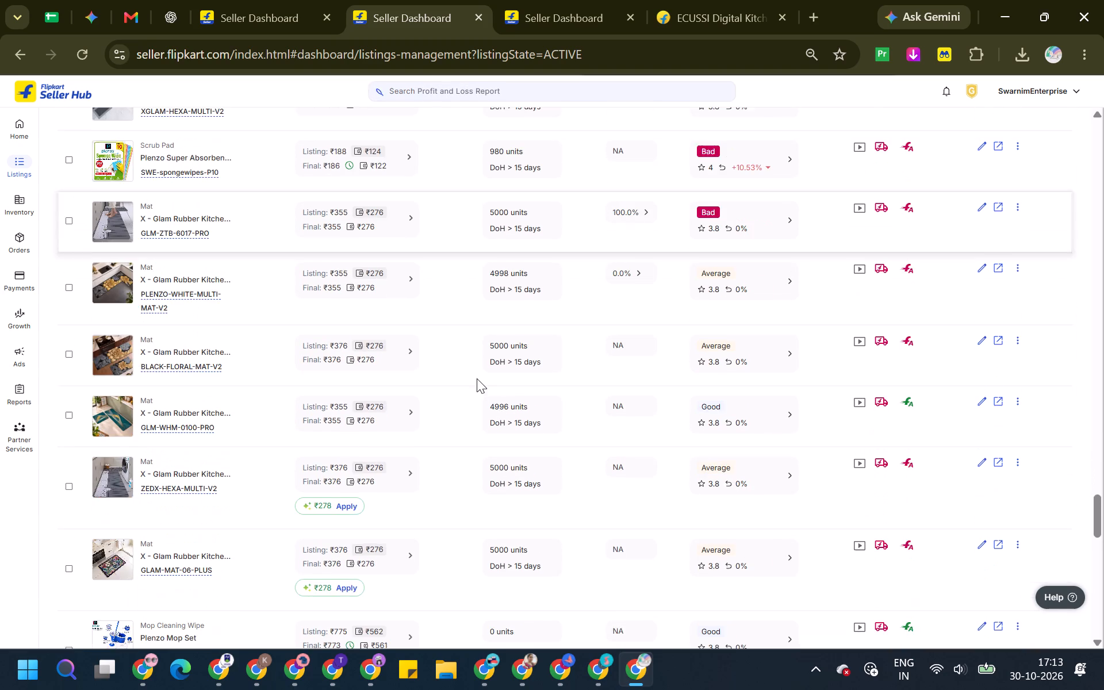
scroll(490, 370, down, 3)
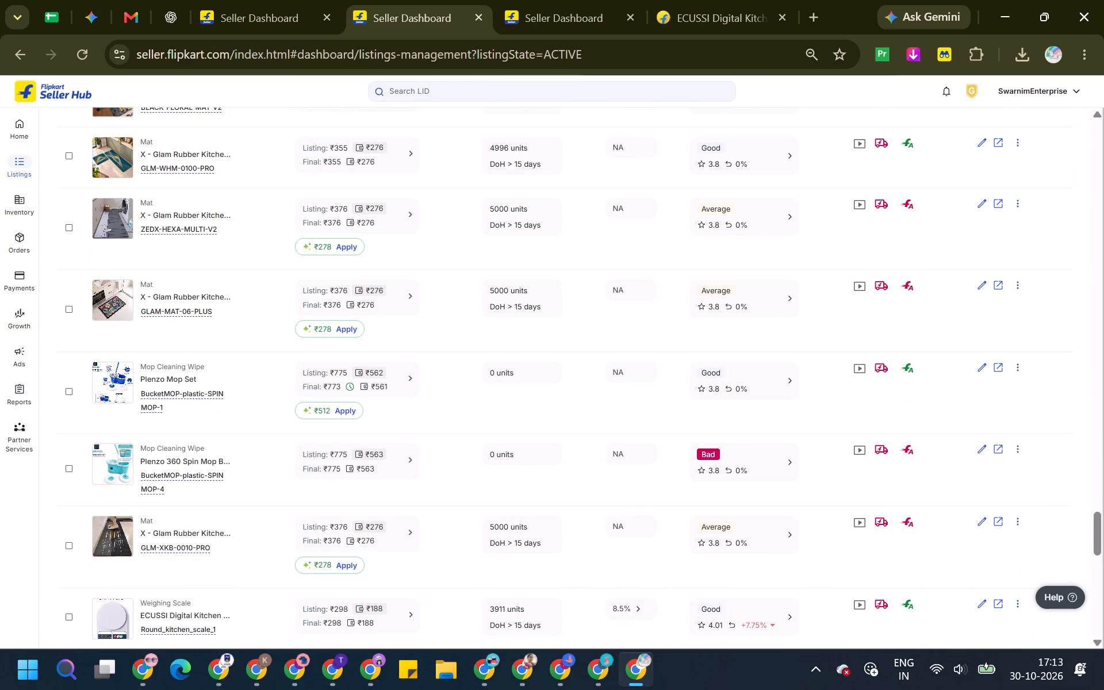
scroll(398, 429, down, 3)
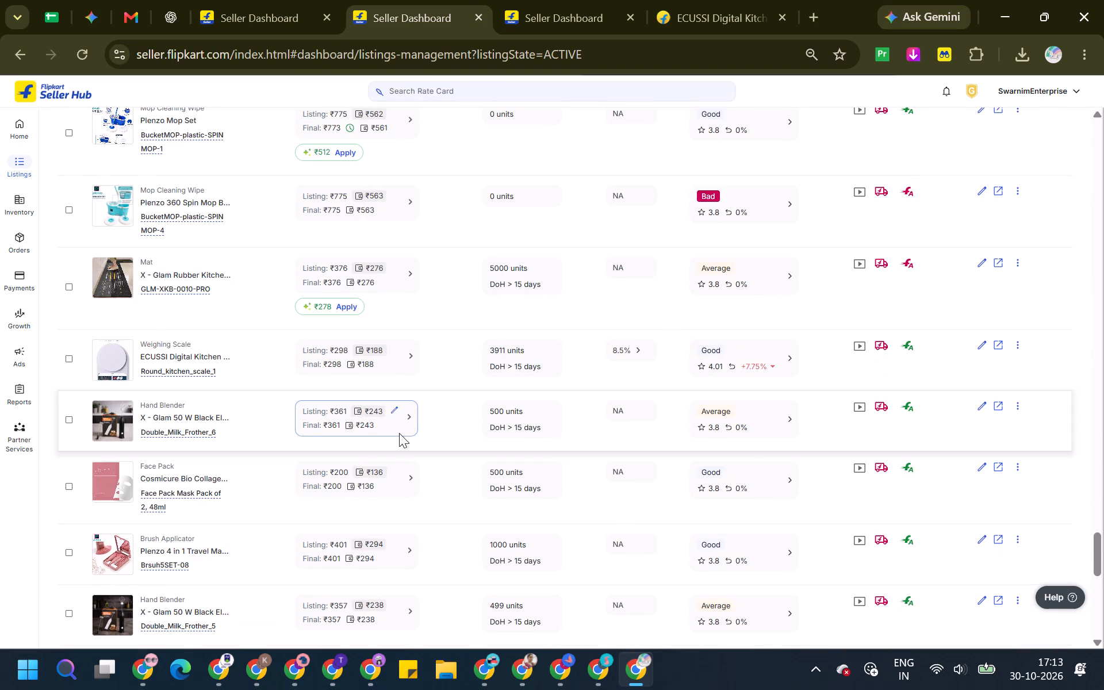
scroll(399, 433, down, 9)
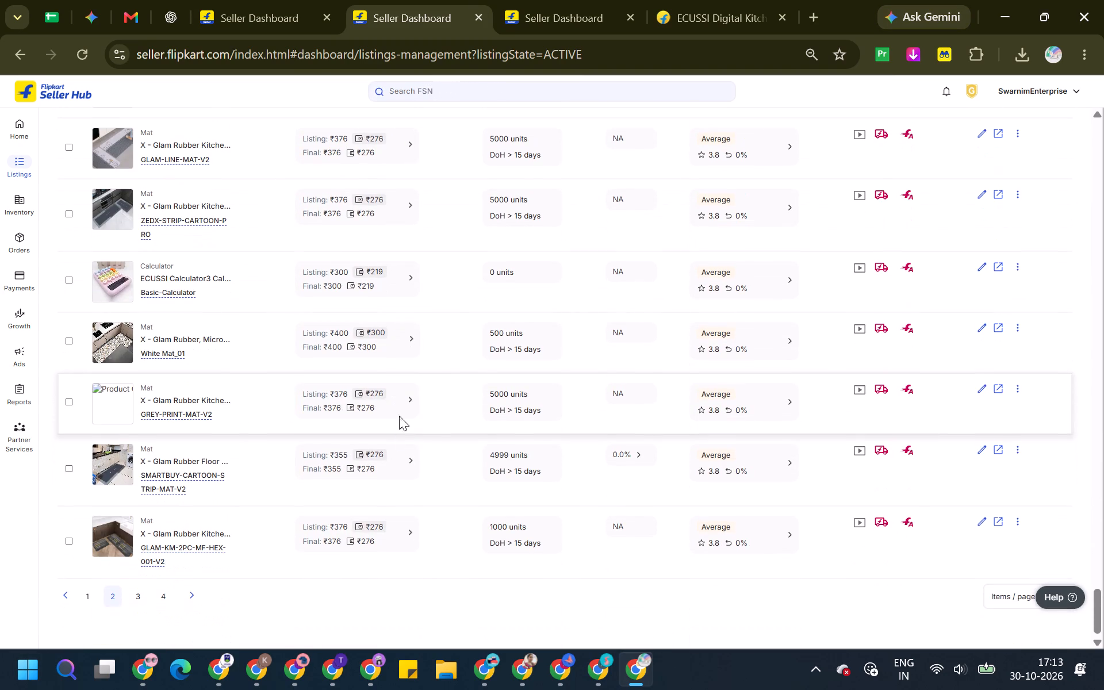
scroll(367, 474, down, 1)
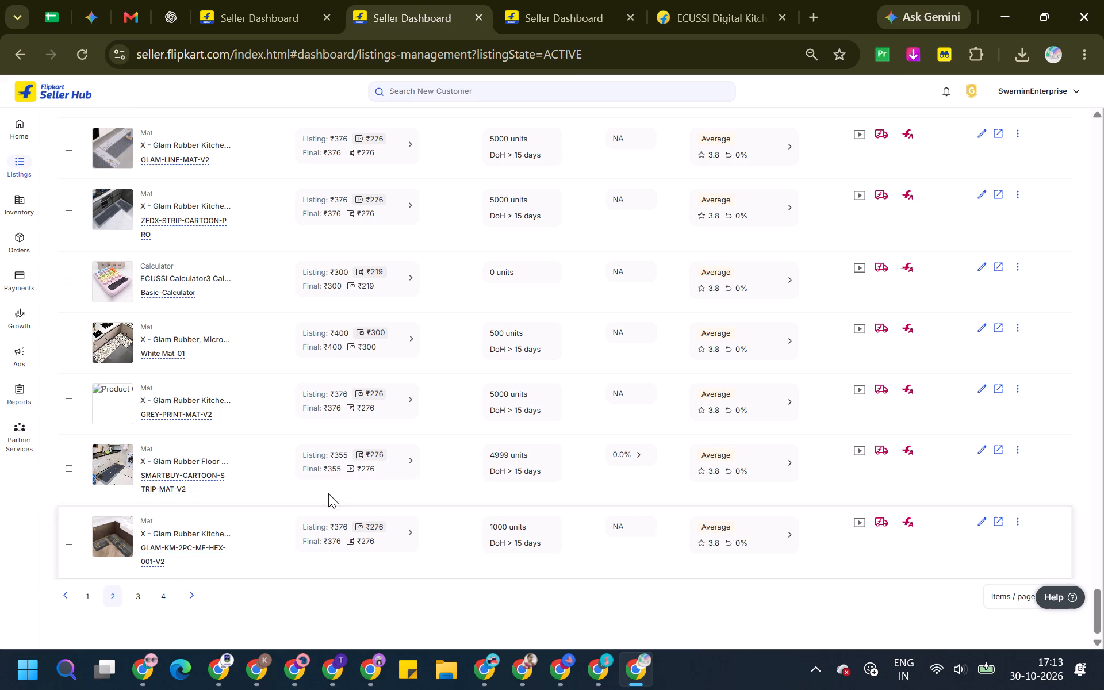
click(550, 344)
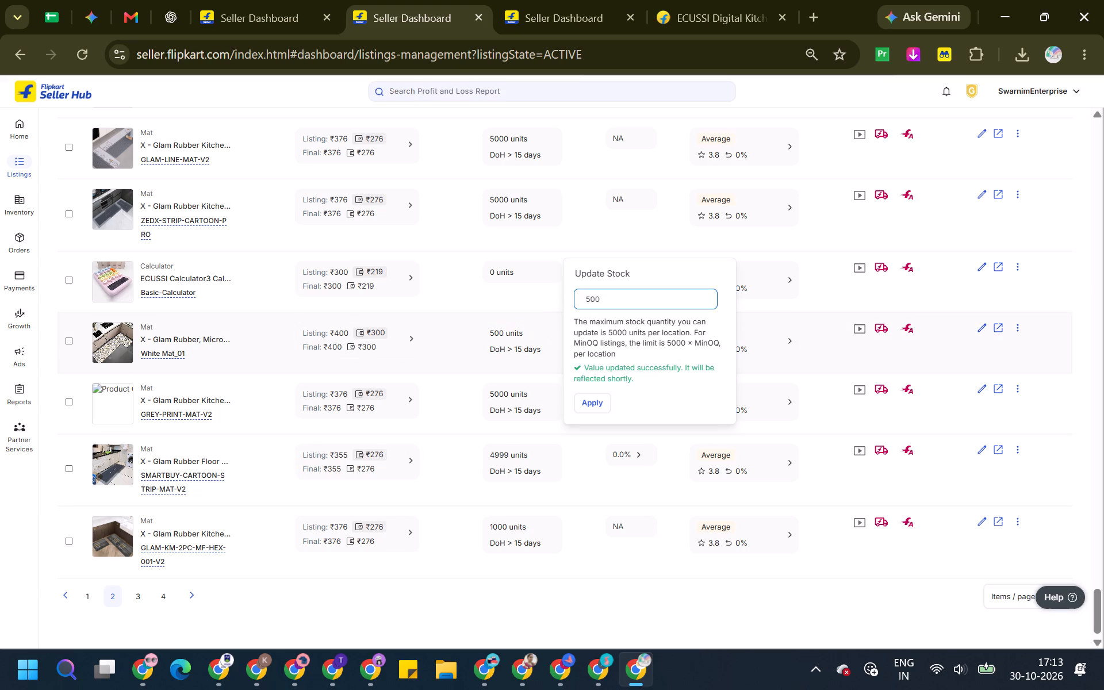
click(599, 298)
key(0)
click(592, 400)
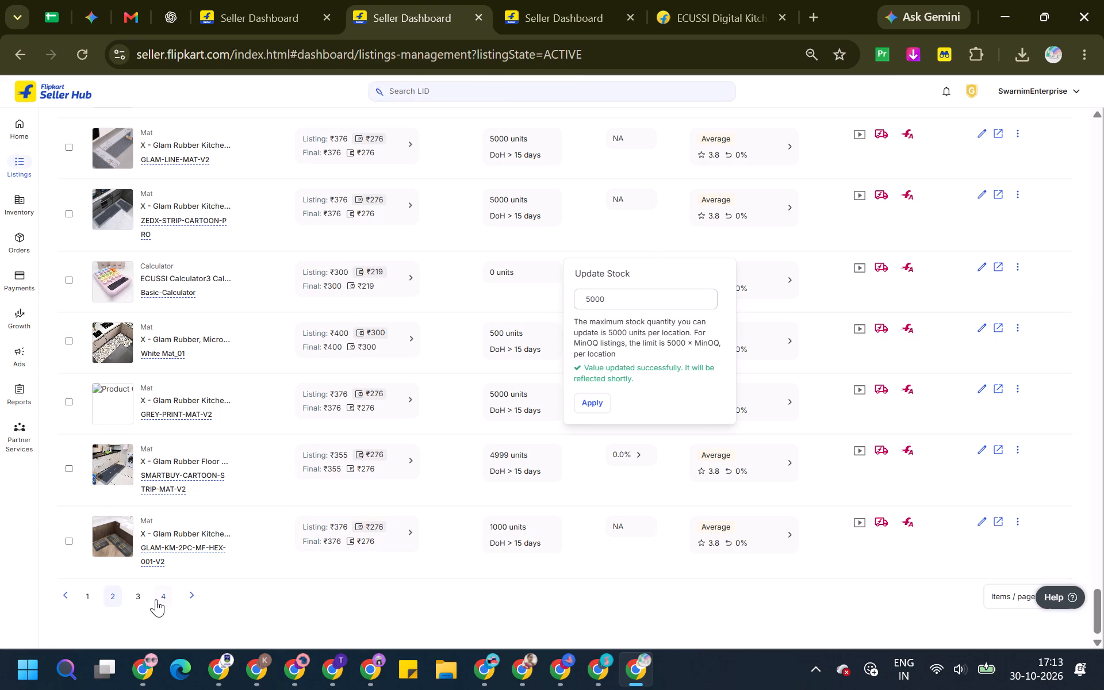
On page 3 of the active listings, find the sunset_lamp03 table lamp and set its stock to 10000 units.
click(141, 600)
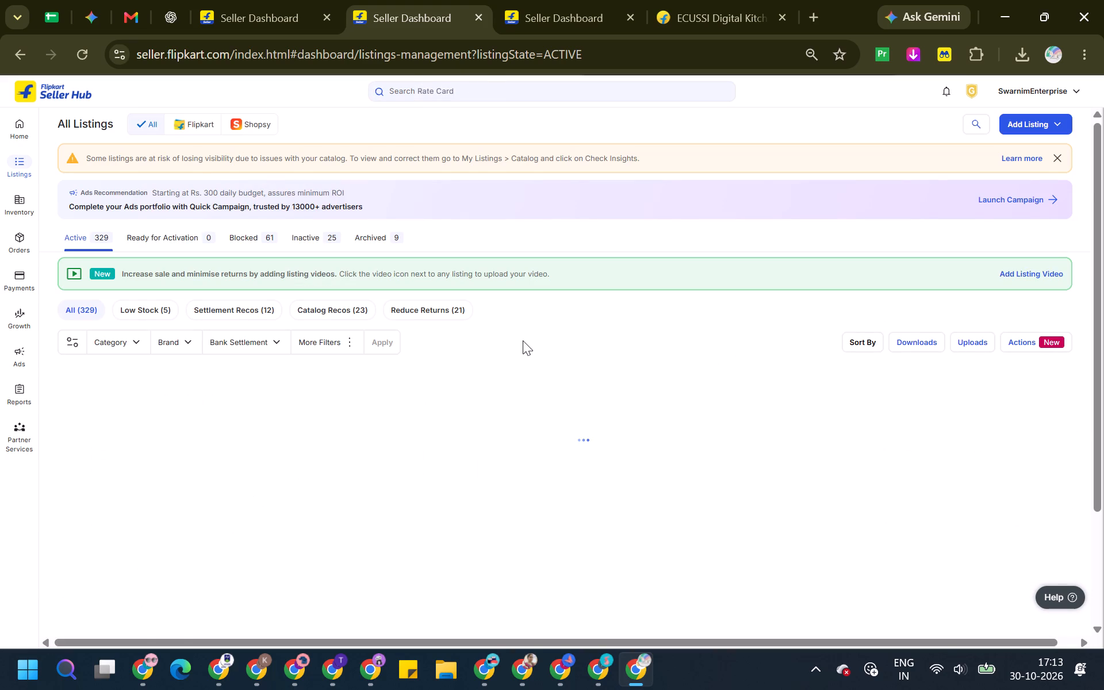
scroll(523, 340, down, 2)
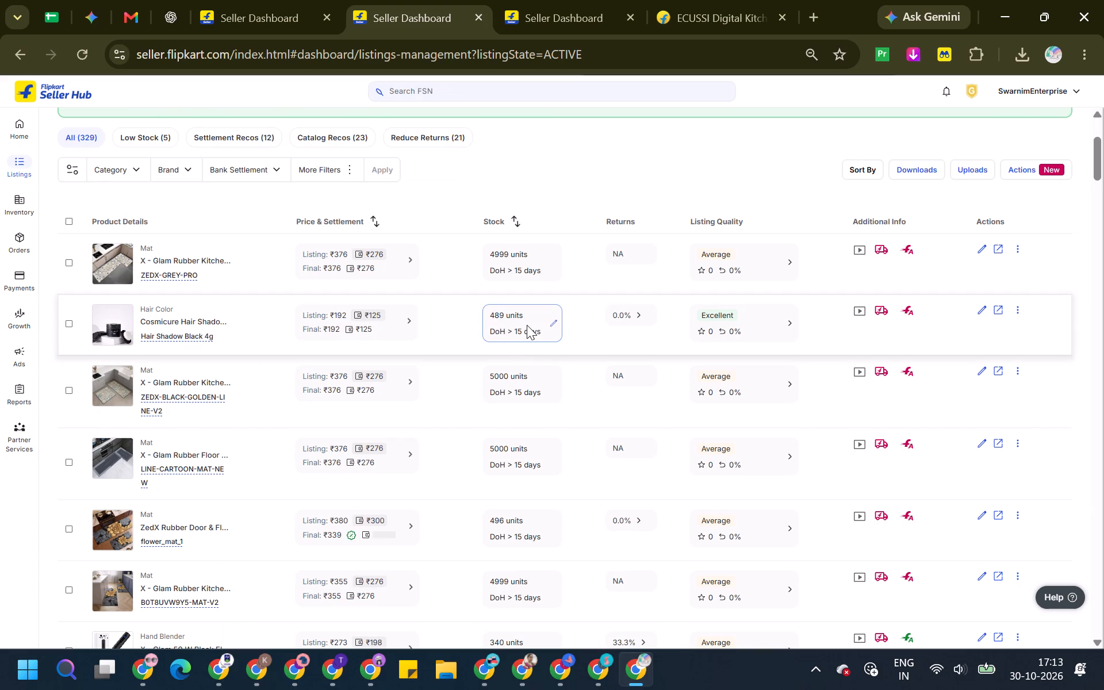
scroll(480, 379, down, 6)
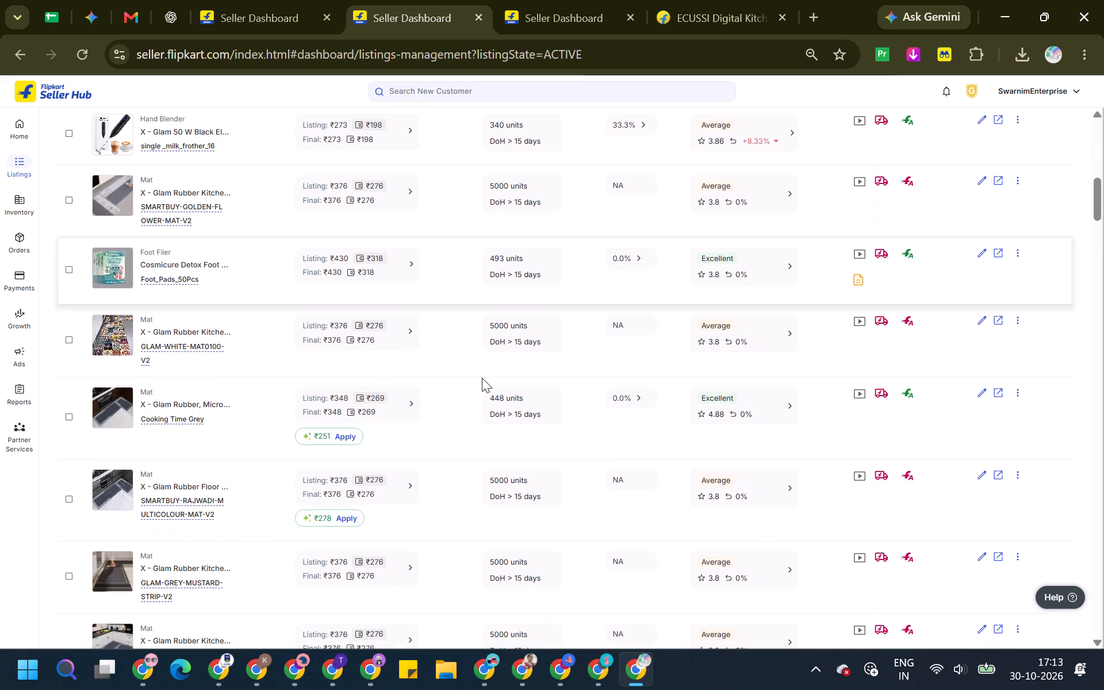
scroll(486, 377, down, 5)
scroll(421, 371, down, 2)
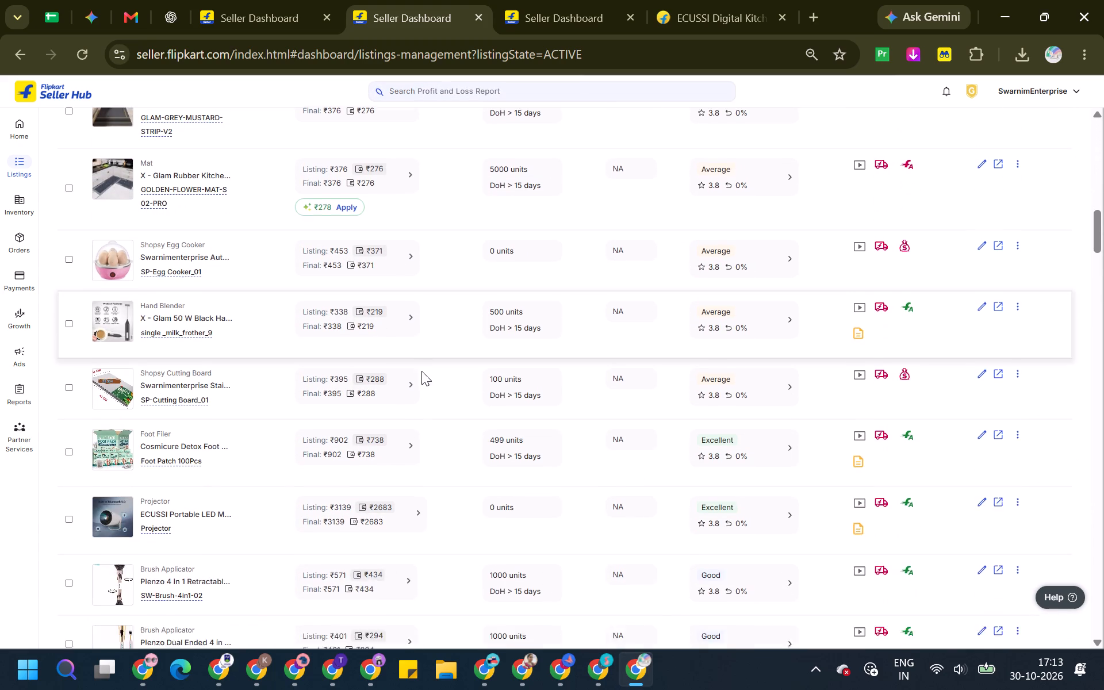
scroll(421, 371, down, 2)
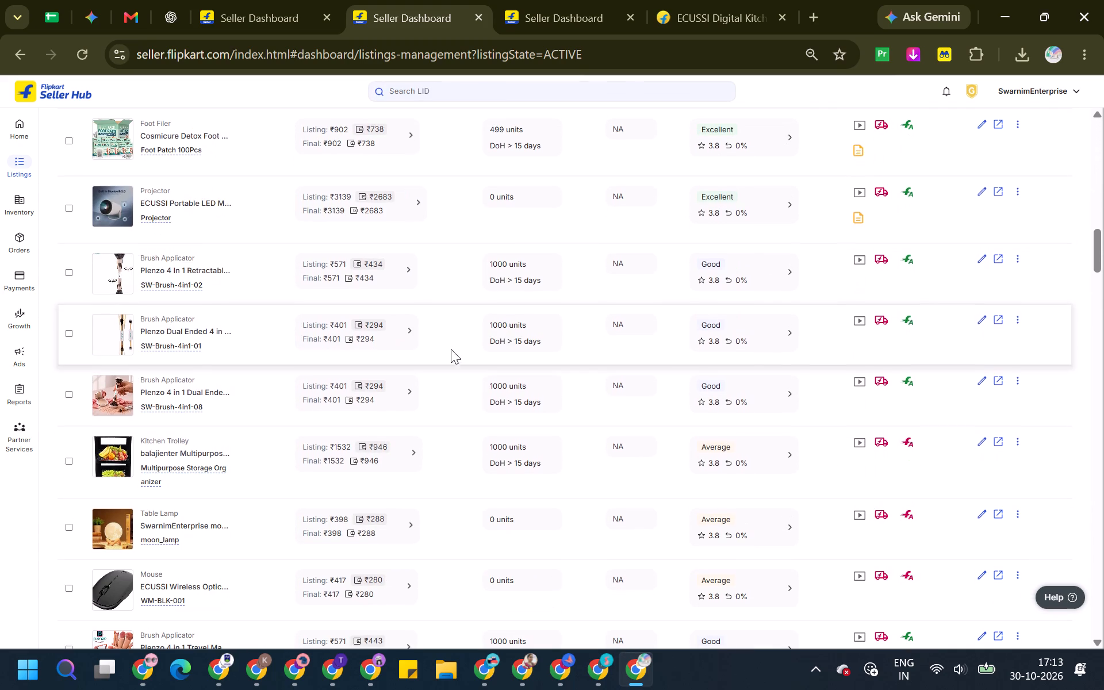
scroll(450, 353, down, 7)
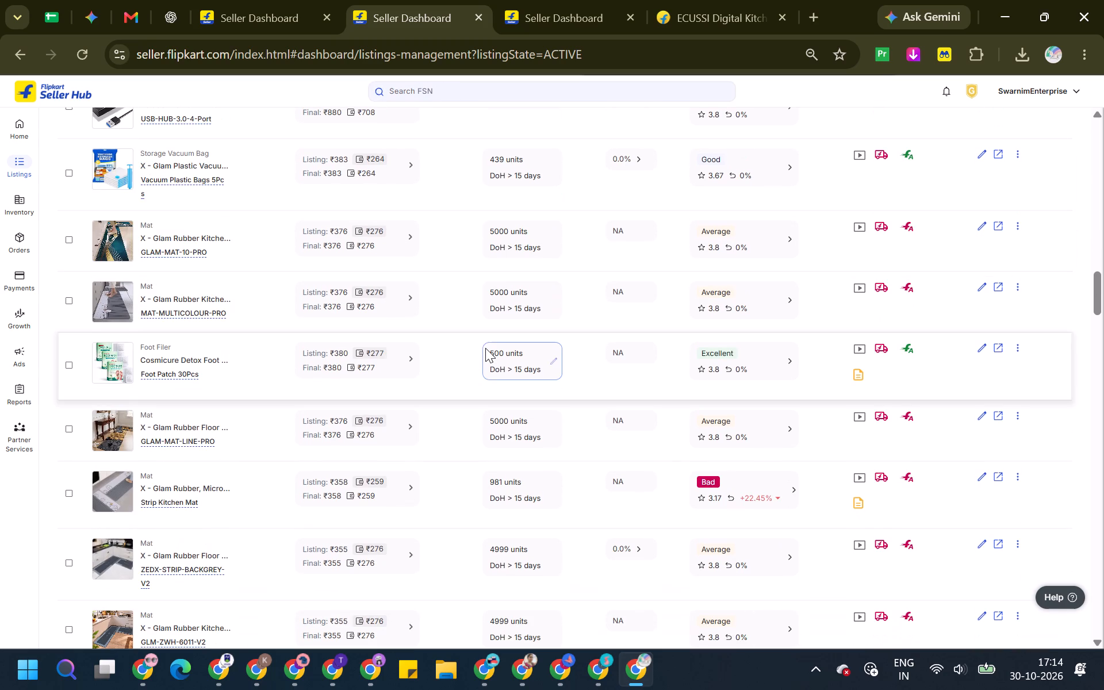
scroll(485, 348, down, 8)
scroll(485, 348, up, 2)
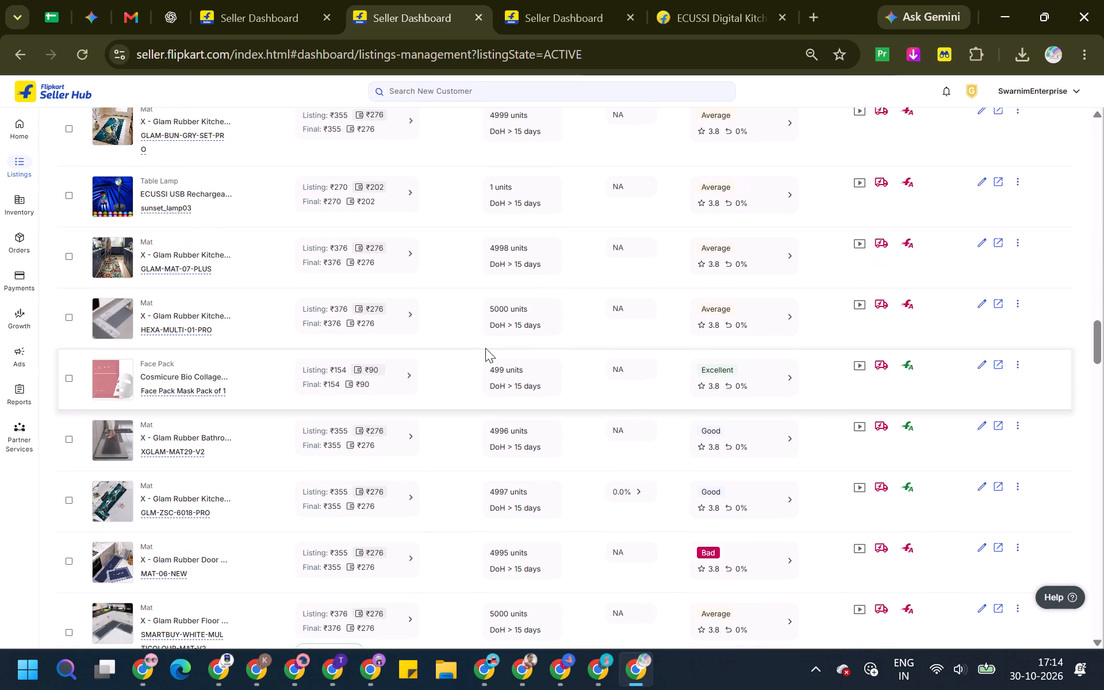
scroll(485, 348, up, 4)
scroll(484, 348, down, 2)
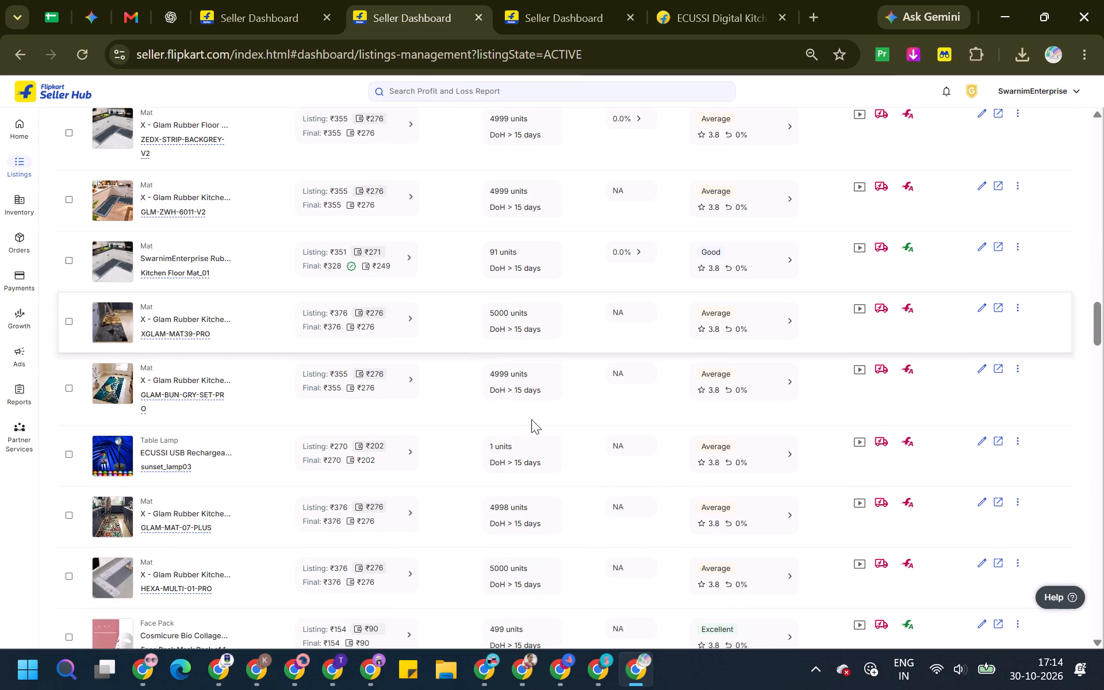
click(553, 456)
click(596, 431)
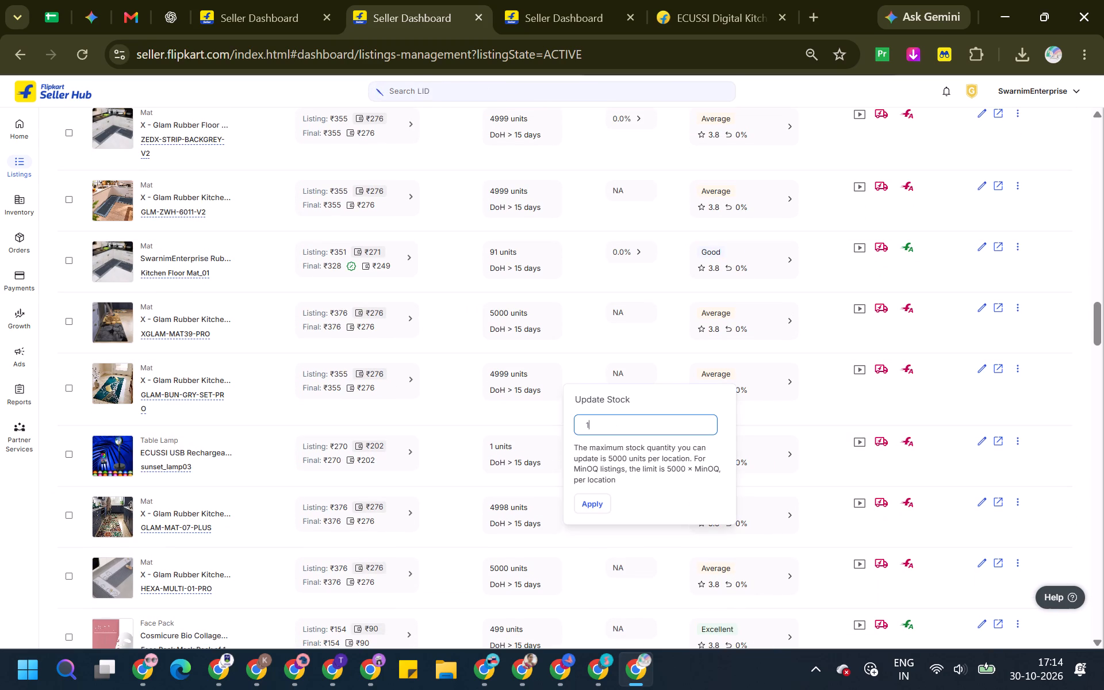
text(0000)
click(604, 498)
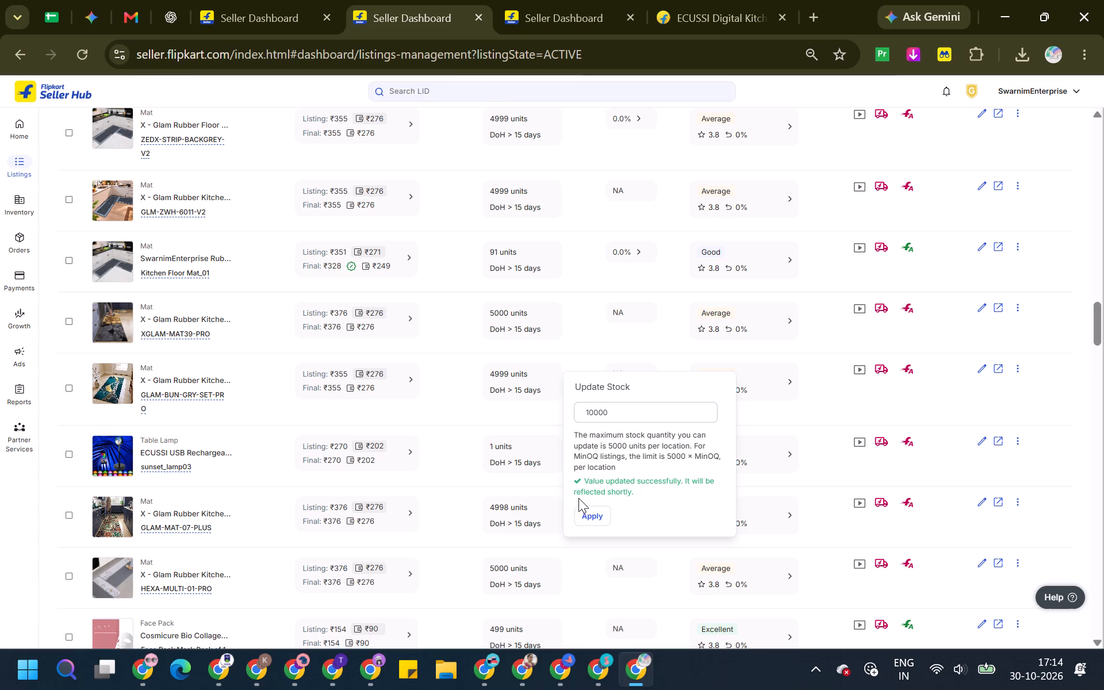
click(436, 473)
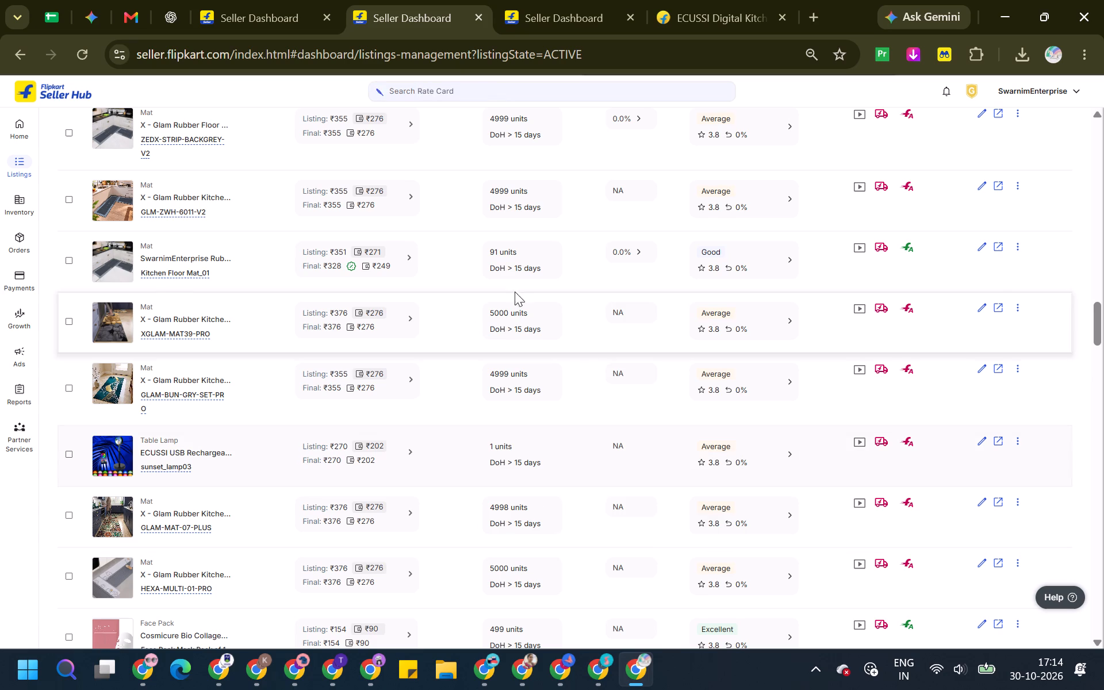
Set the stock of the Kitchen Floor Mat_01 listing to 1000 units.
click(554, 261)
triple_click(596, 235)
click(596, 235)
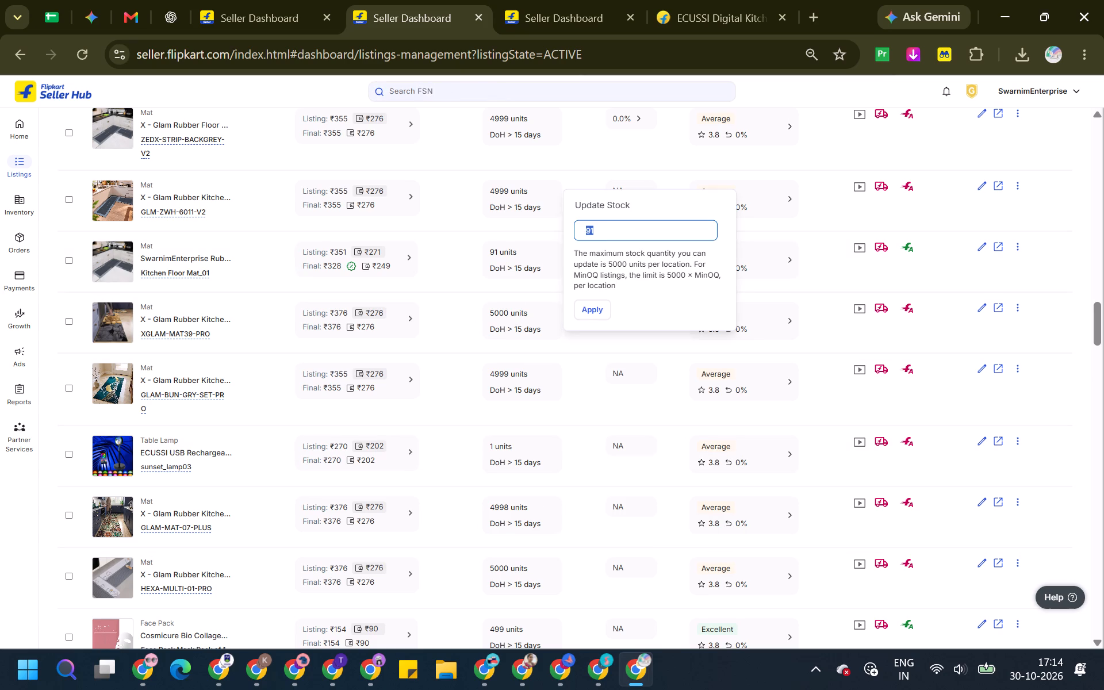
text(1-00)
key(BackSpace)
text(01000)
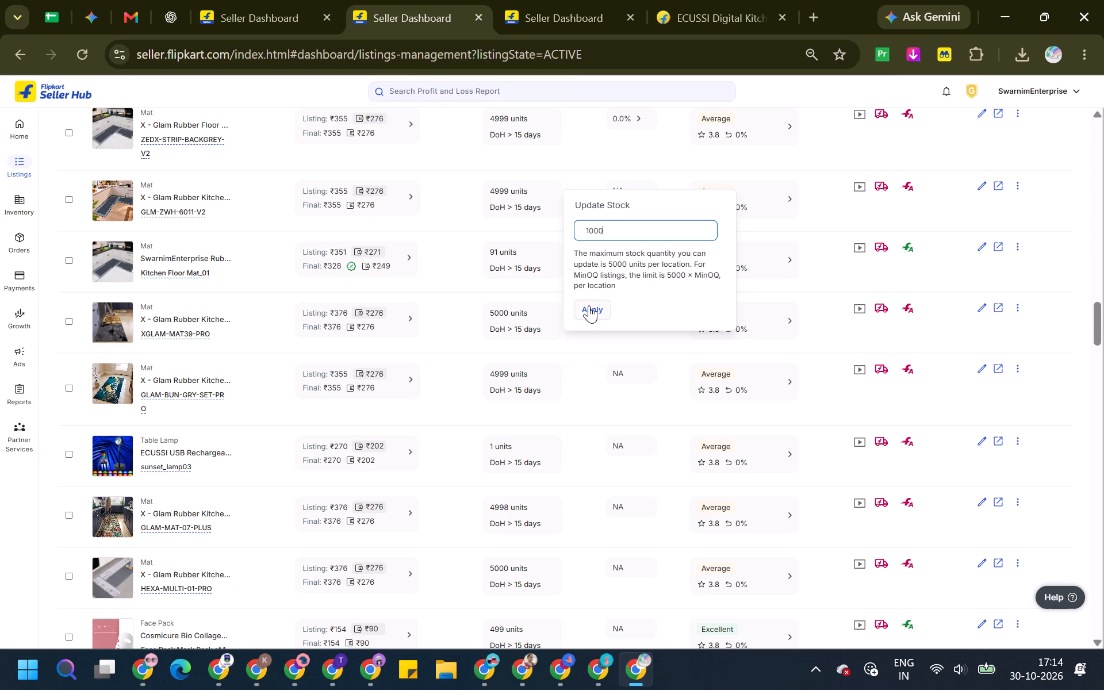
click(589, 305)
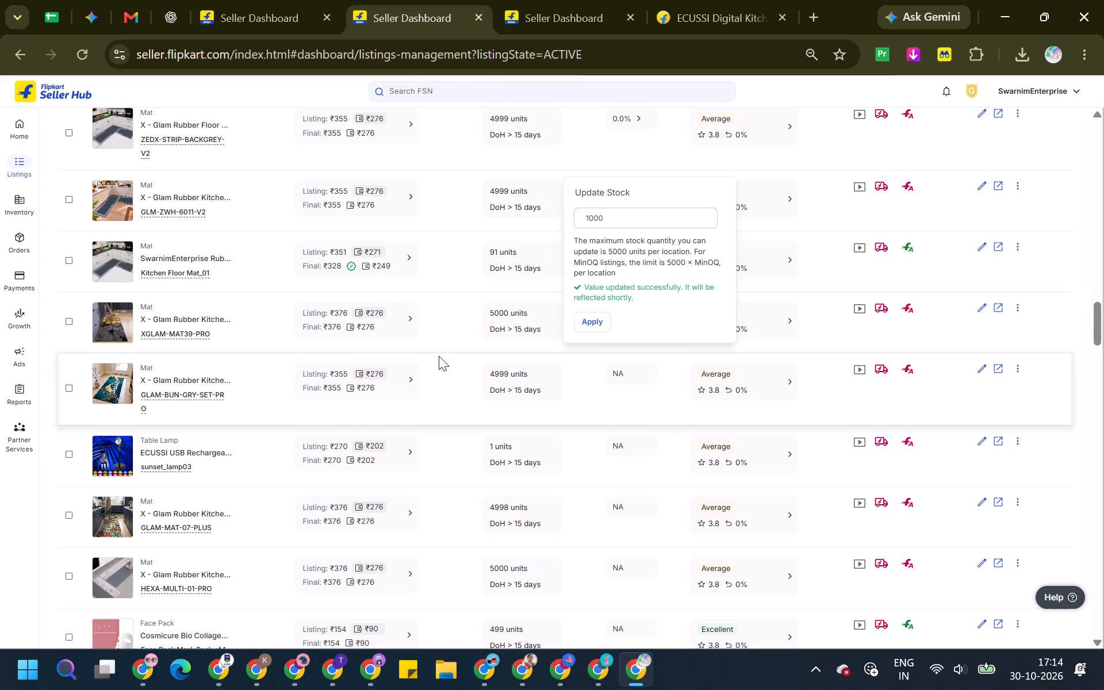
Find the 150_art_set_06 art set further down the page and set its stock to 50000 units.
scroll(553, 340, down, 2)
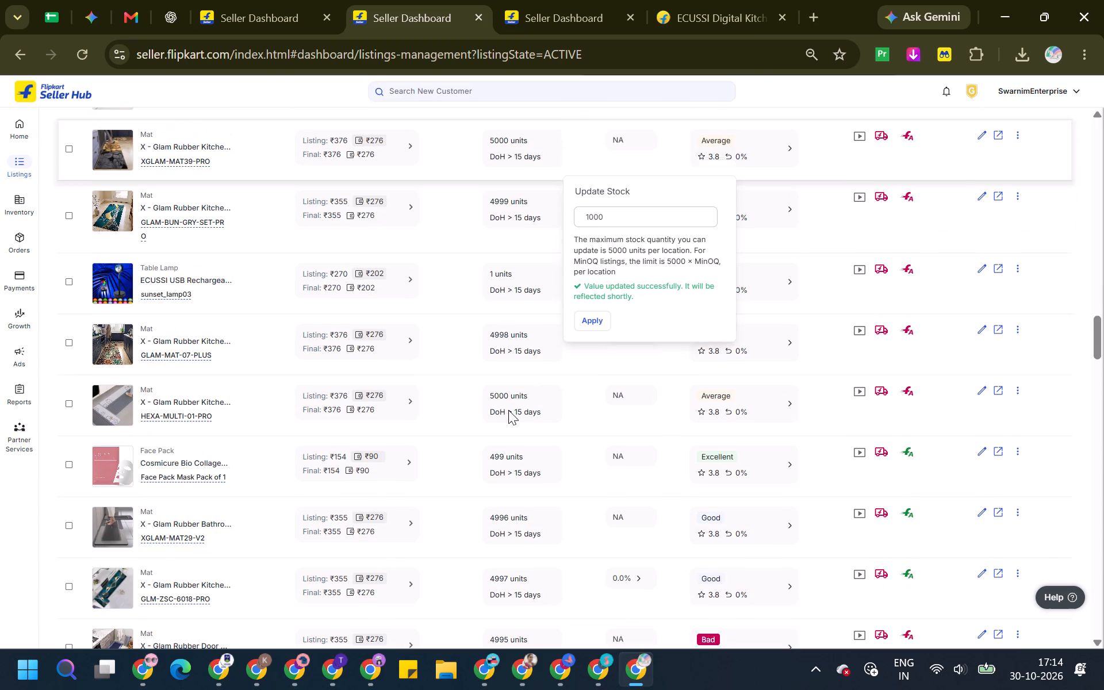
scroll(361, 443, down, 2)
scroll(467, 345, down, 2)
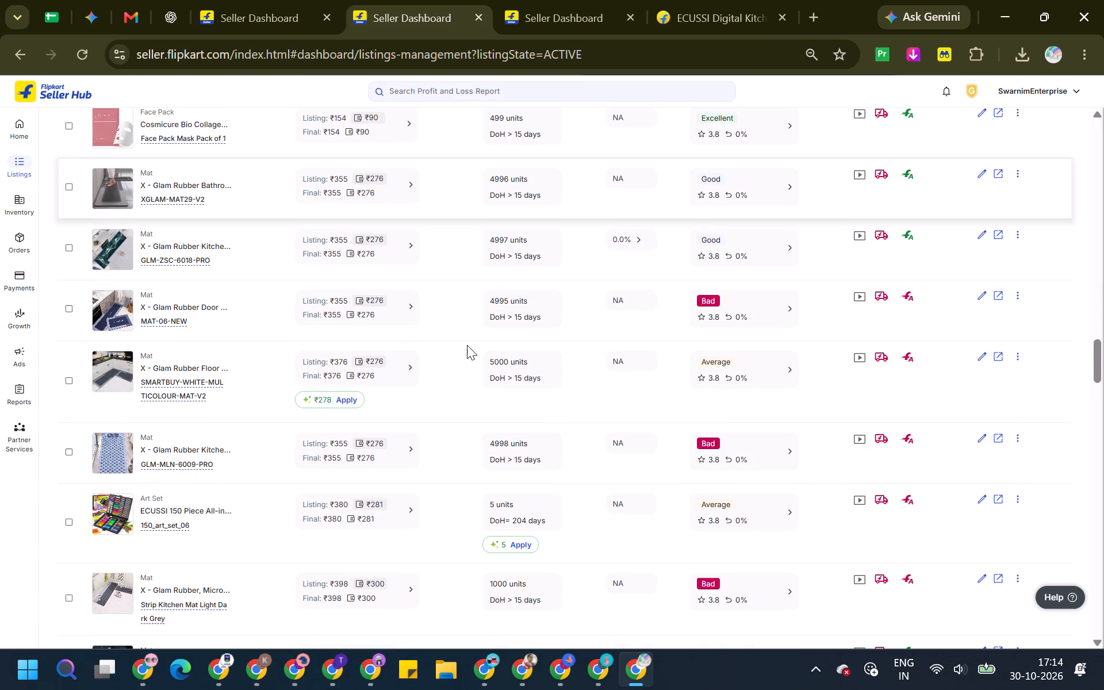
scroll(467, 345, down, 3)
scroll(436, 308, down, 2)
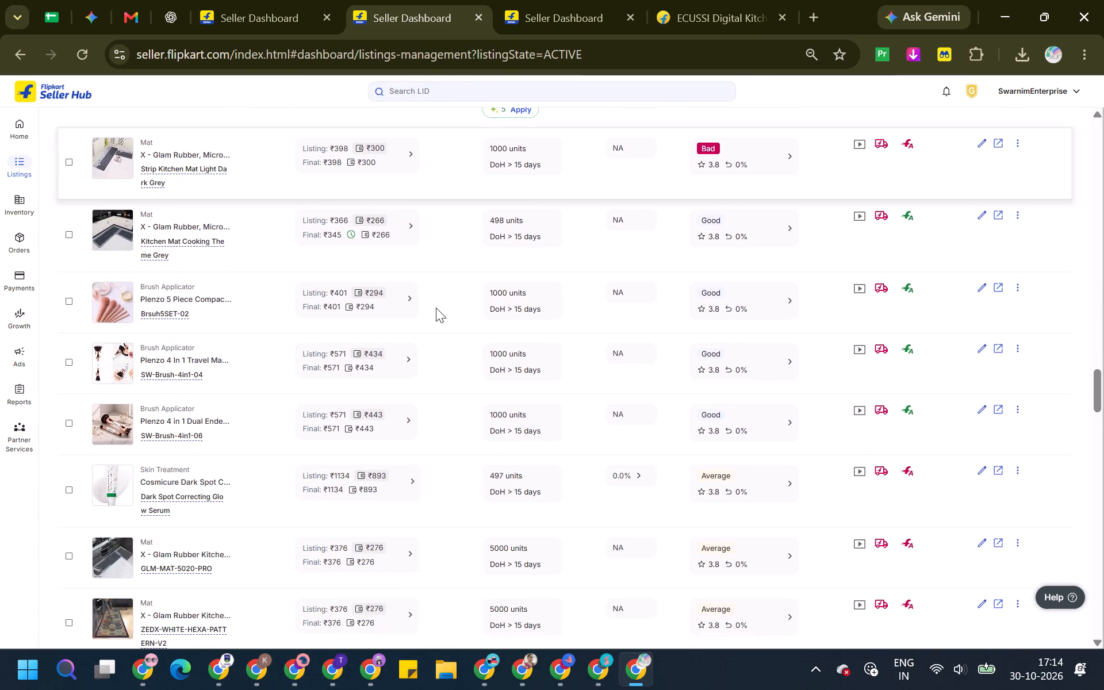
scroll(436, 308, up, 4)
scroll(471, 326, down, 2)
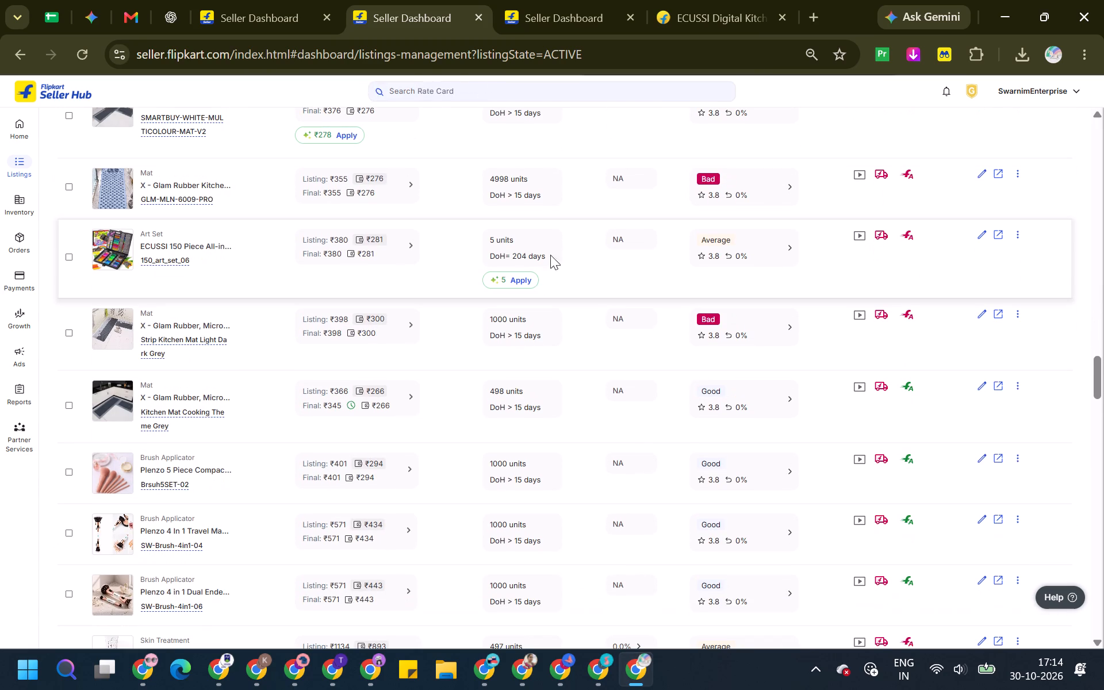
click(549, 243)
click(612, 207)
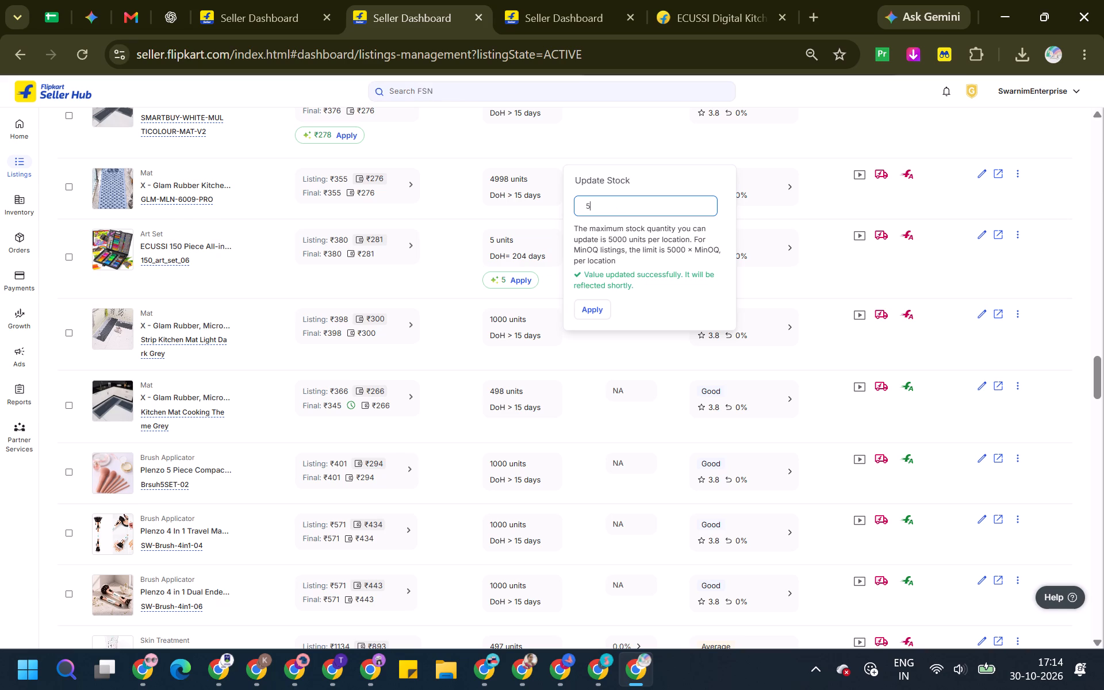
text(0000)
click(595, 315)
Find the 150_art_set_05 art set further down the same page and set its stock to 1000 units.
scroll(440, 379, down, 2)
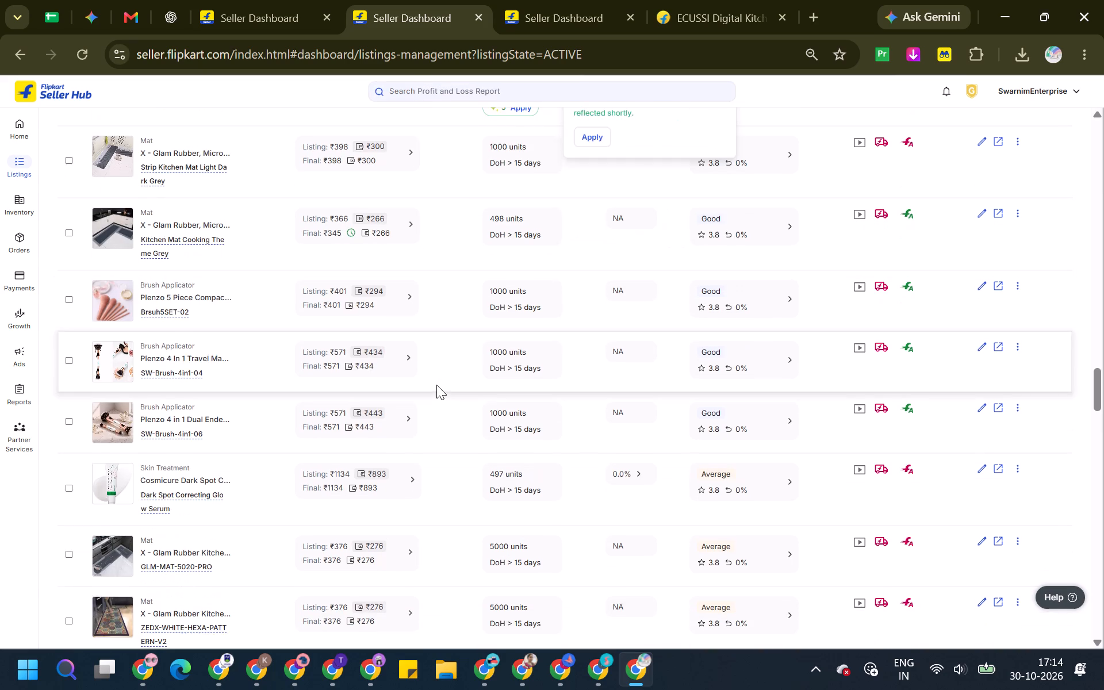
scroll(436, 385, down, 3)
scroll(470, 325, down, 2)
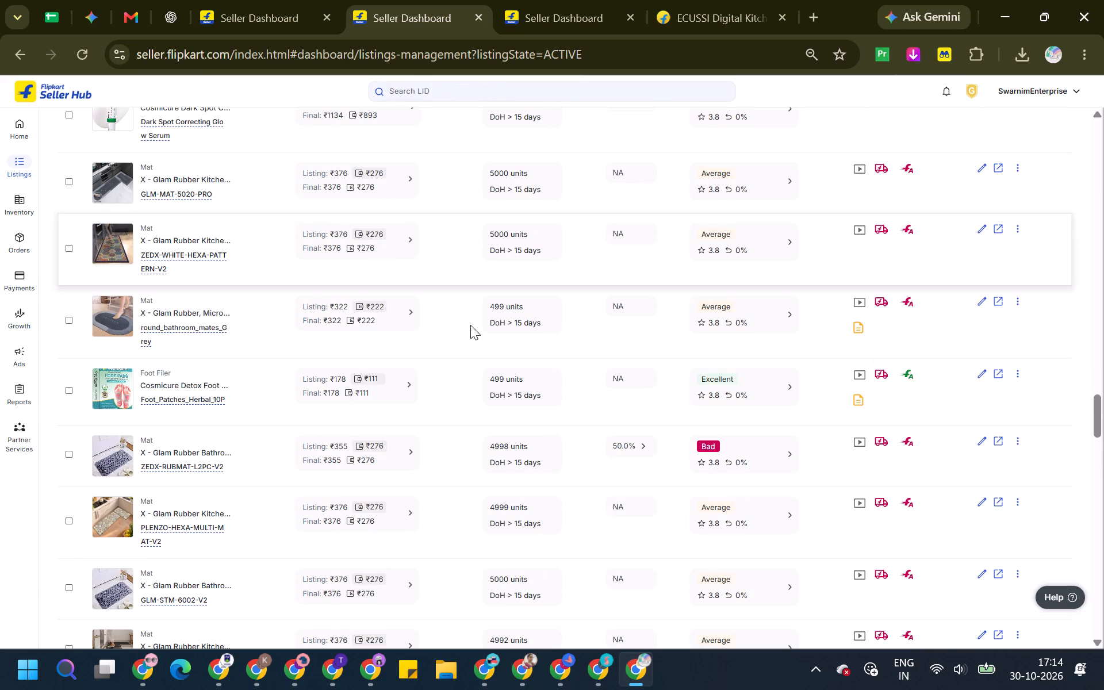
scroll(470, 325, down, 3)
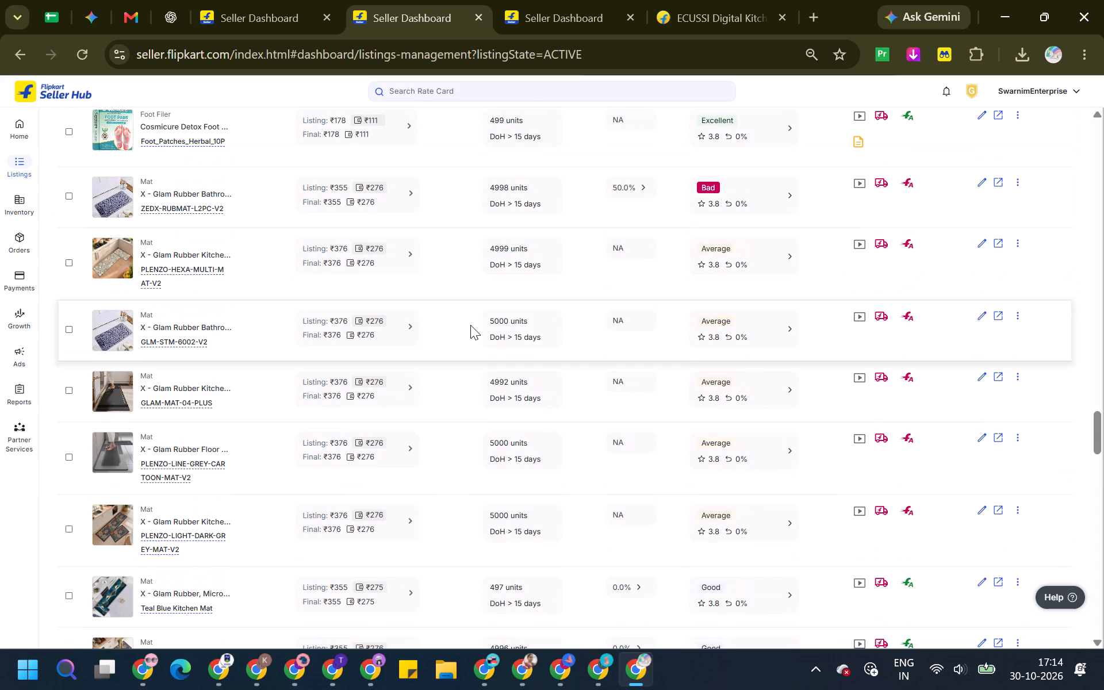
scroll(470, 325, down, 5)
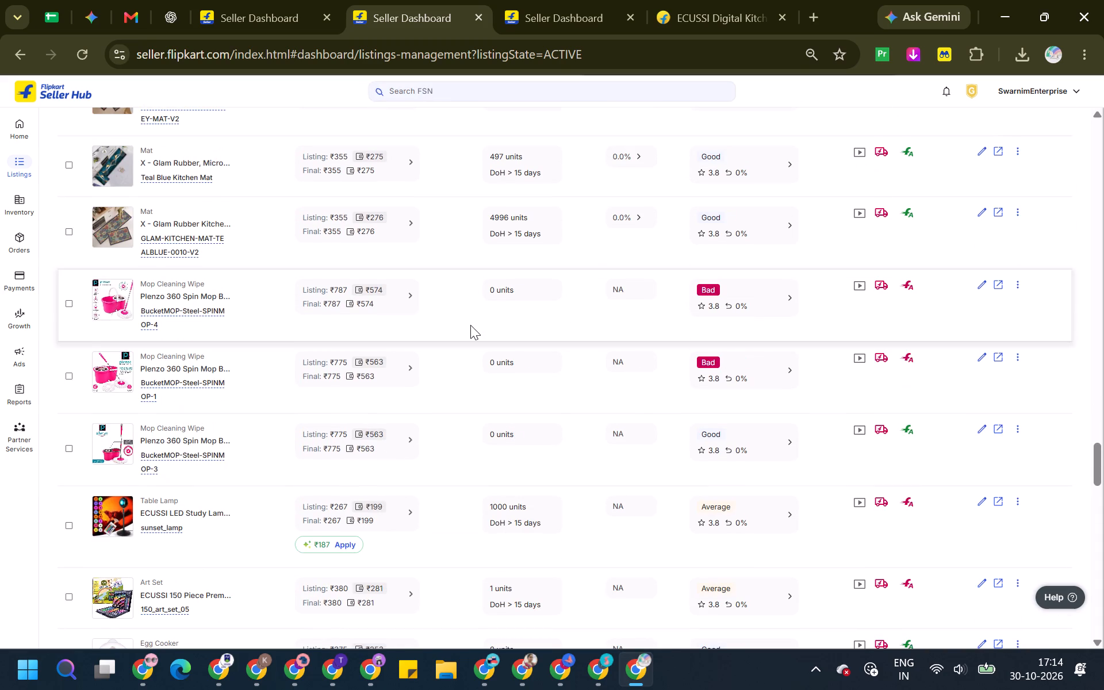
scroll(470, 325, down, 5)
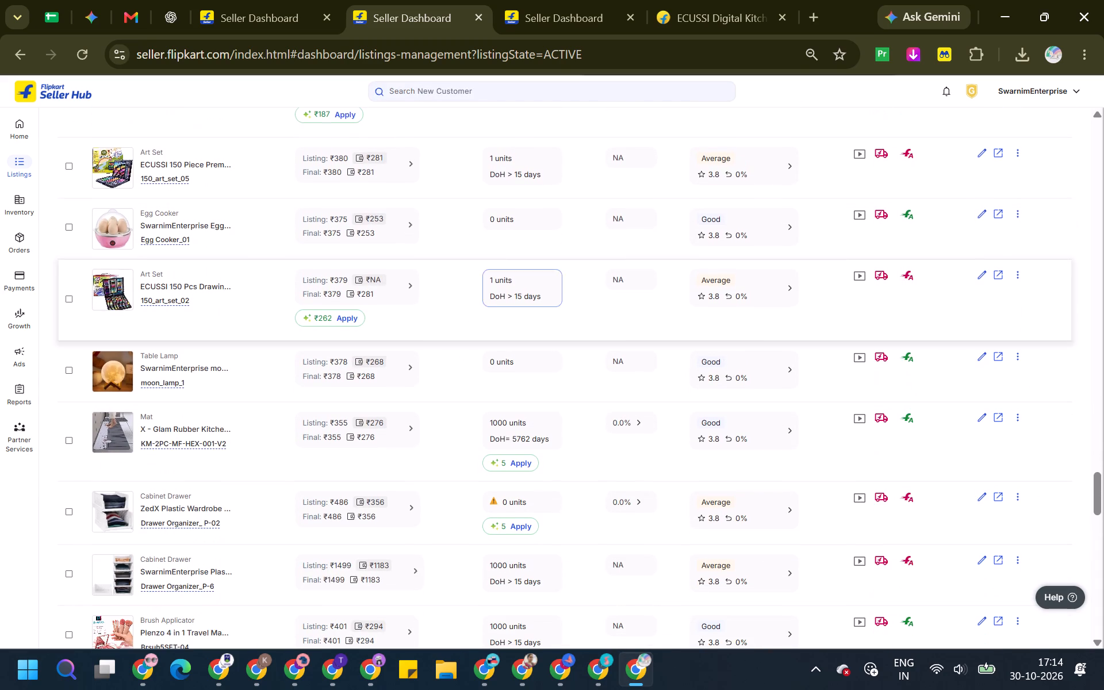
click(551, 164)
click(618, 127)
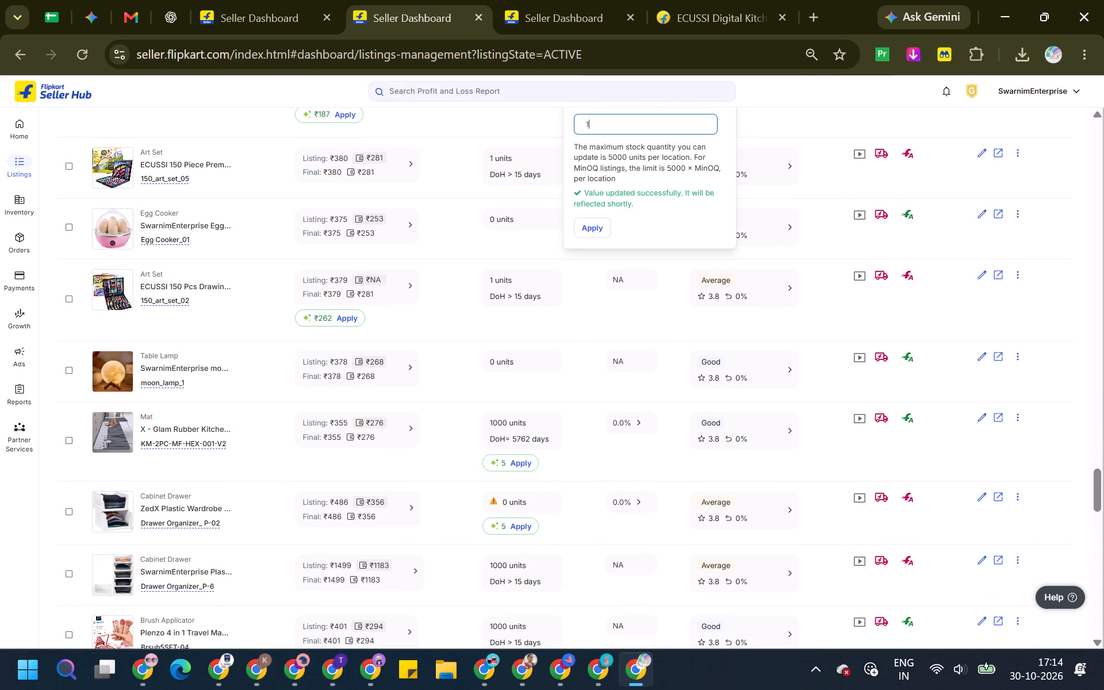
text(000)
click(593, 228)
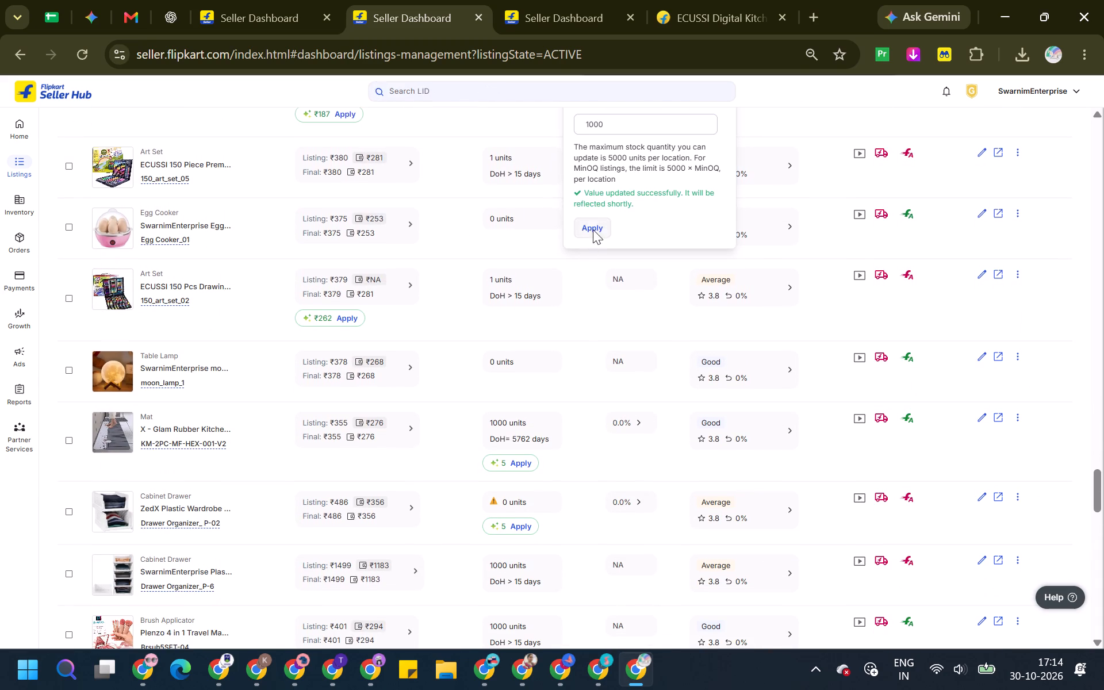
Set the stock of the 150_art_set_02 art set listing to 1000 units.
click(549, 291)
click(552, 286)
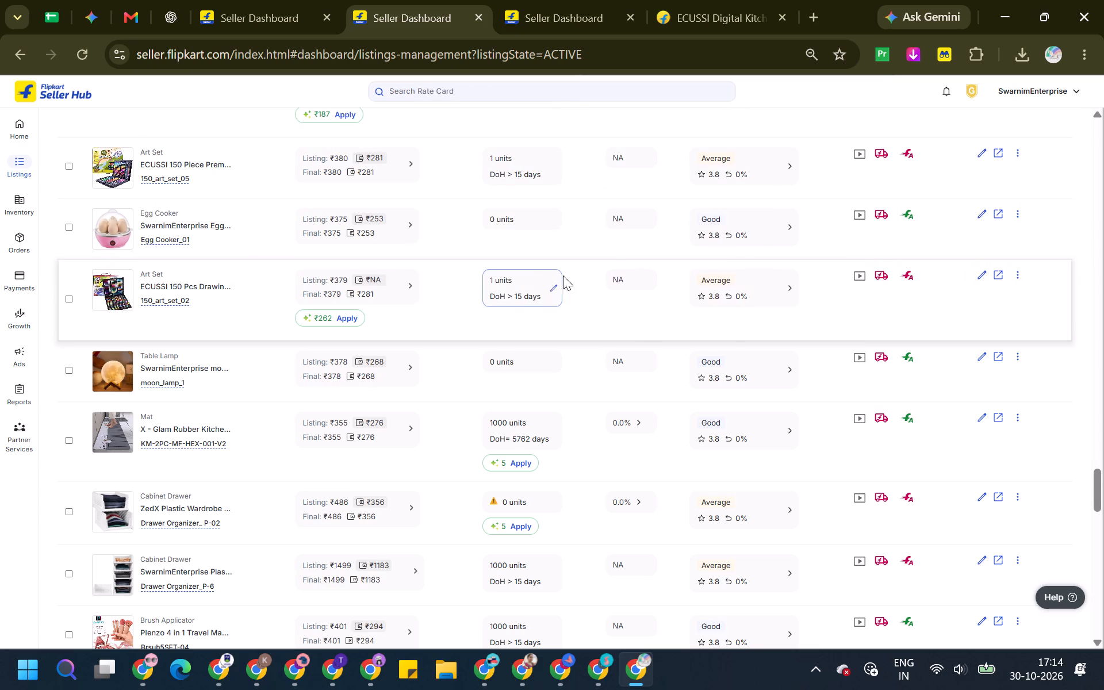
click(591, 260)
text(000)
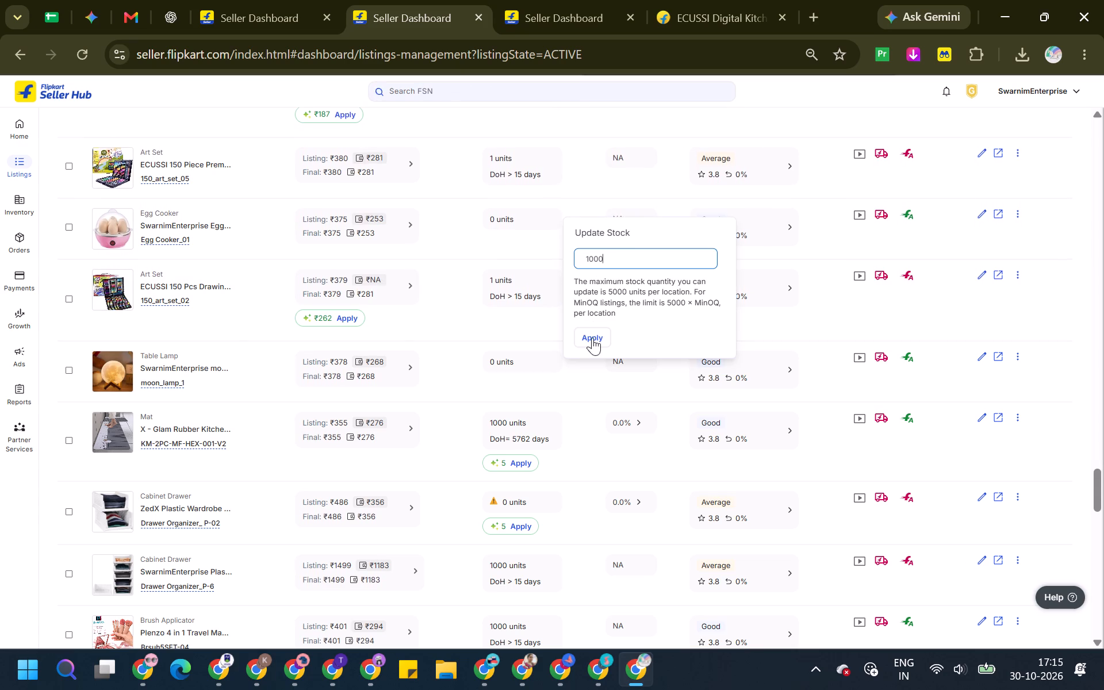
click(592, 338)
Review the stock levels of the remaining active listings down to the end of page 3.
scroll(496, 325, down, 1)
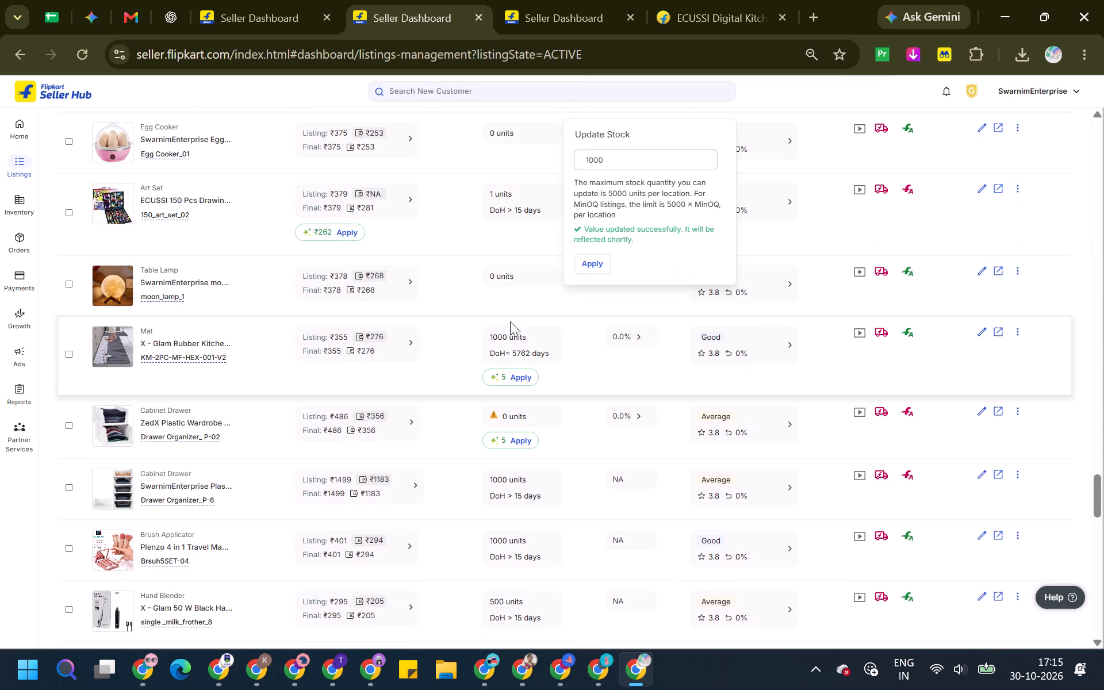
scroll(580, 353, down, 2)
drag(459, 381, 448, 384)
scroll(448, 384, down, 8)
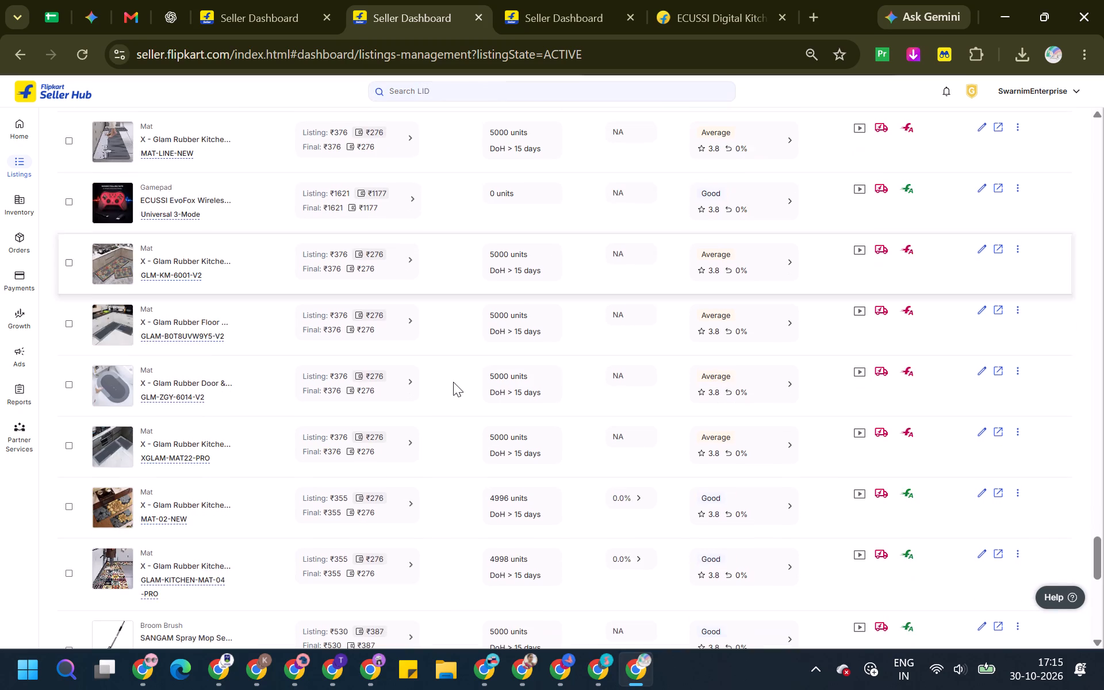
scroll(453, 382, up, 2)
scroll(443, 427, down, 4)
click(443, 425)
scroll(443, 425, down, 4)
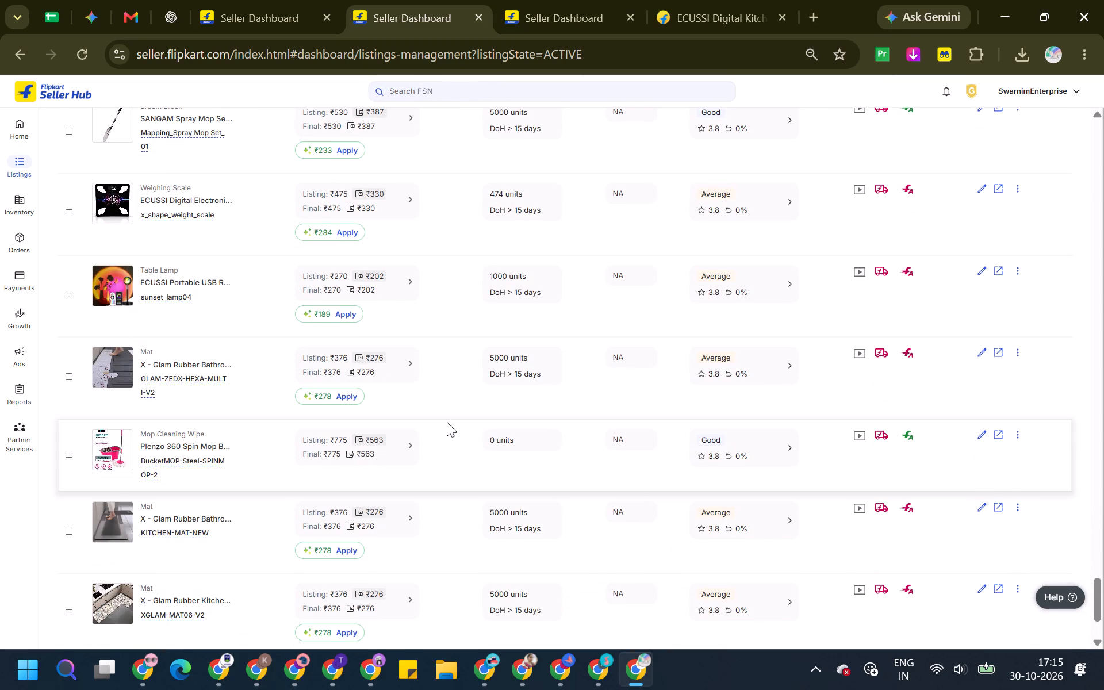
scroll(465, 449, down, 1)
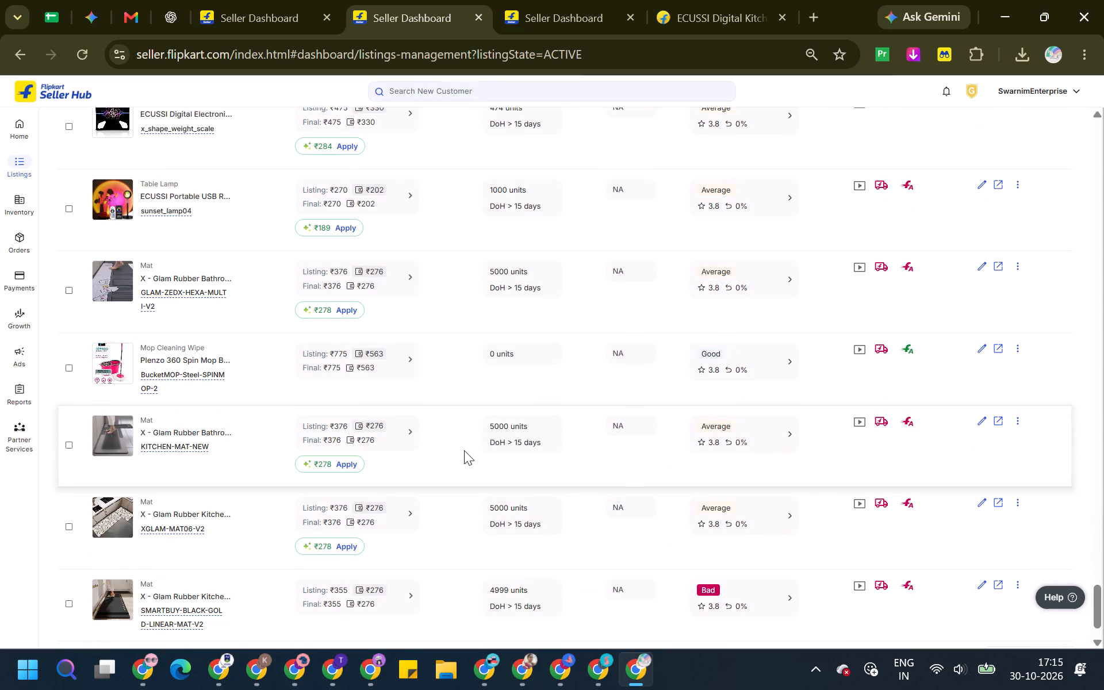
scroll(462, 448, down, 2)
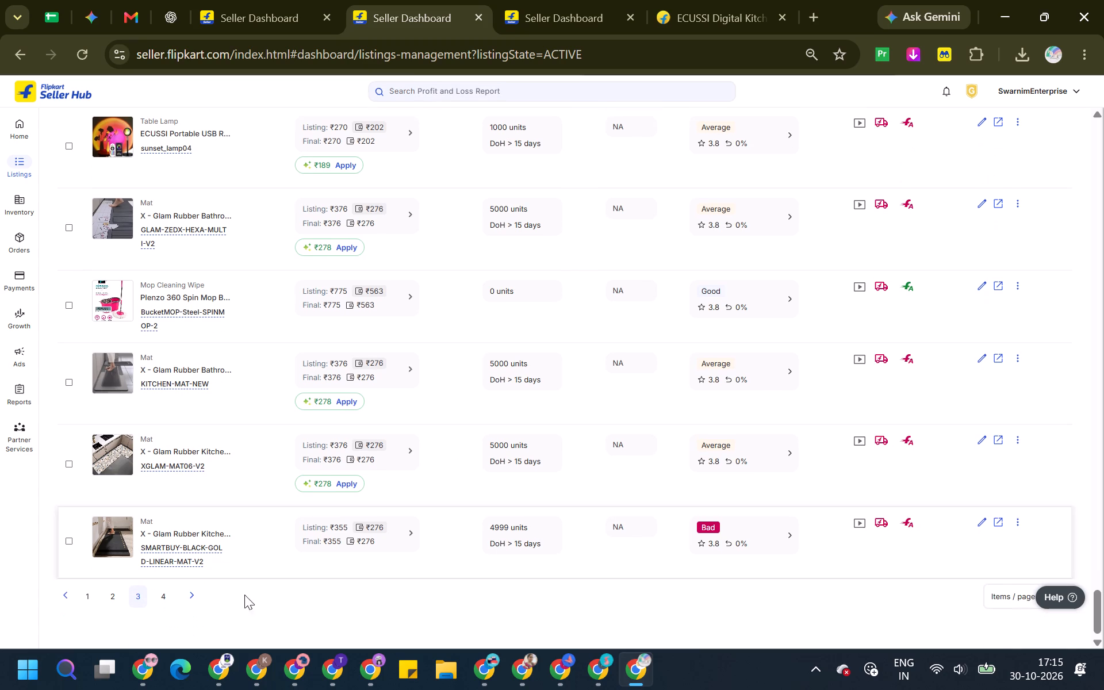
Go to page 4 of the active listings and check the stock levels through to the last listing.
click(166, 597)
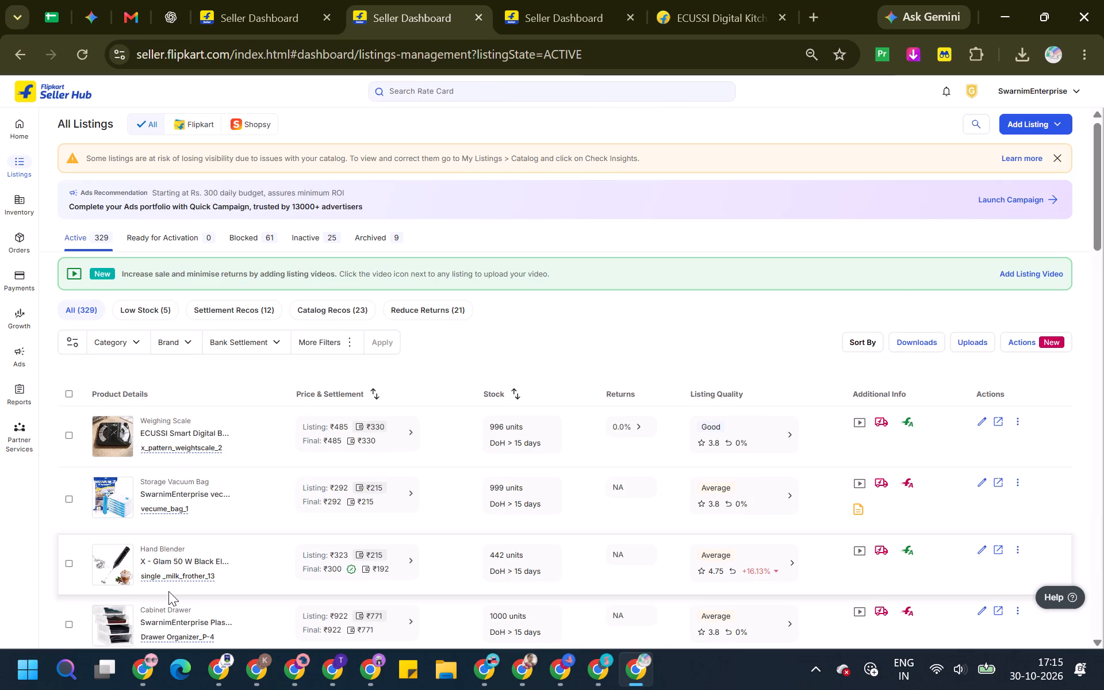
scroll(445, 381, down, 2)
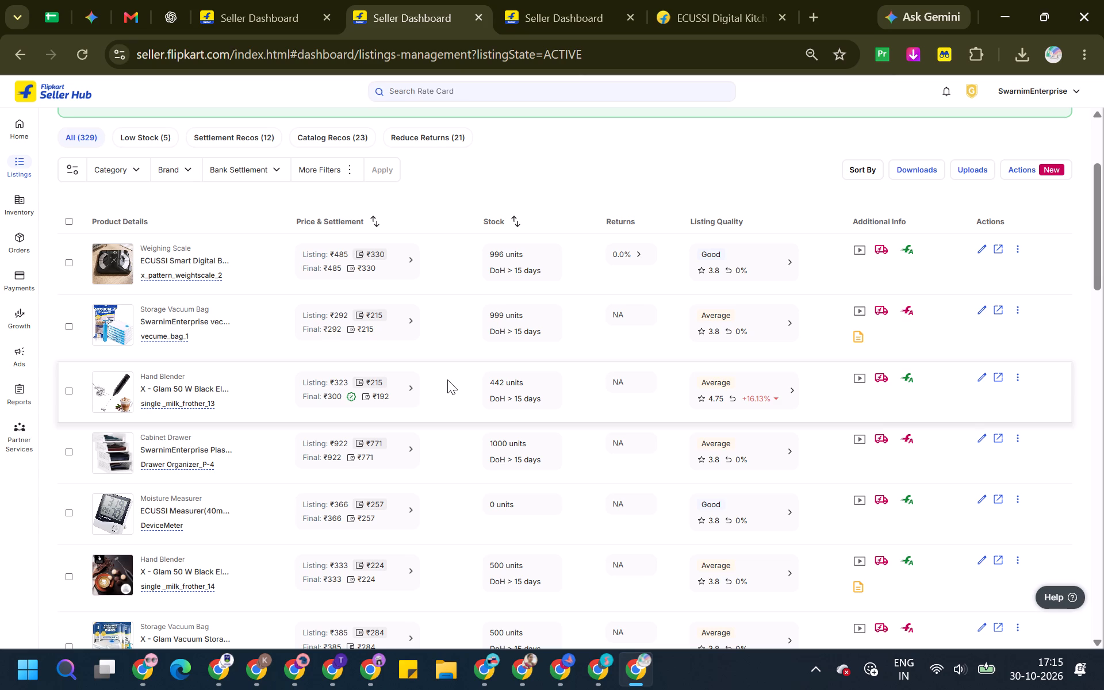
scroll(452, 377, down, 1)
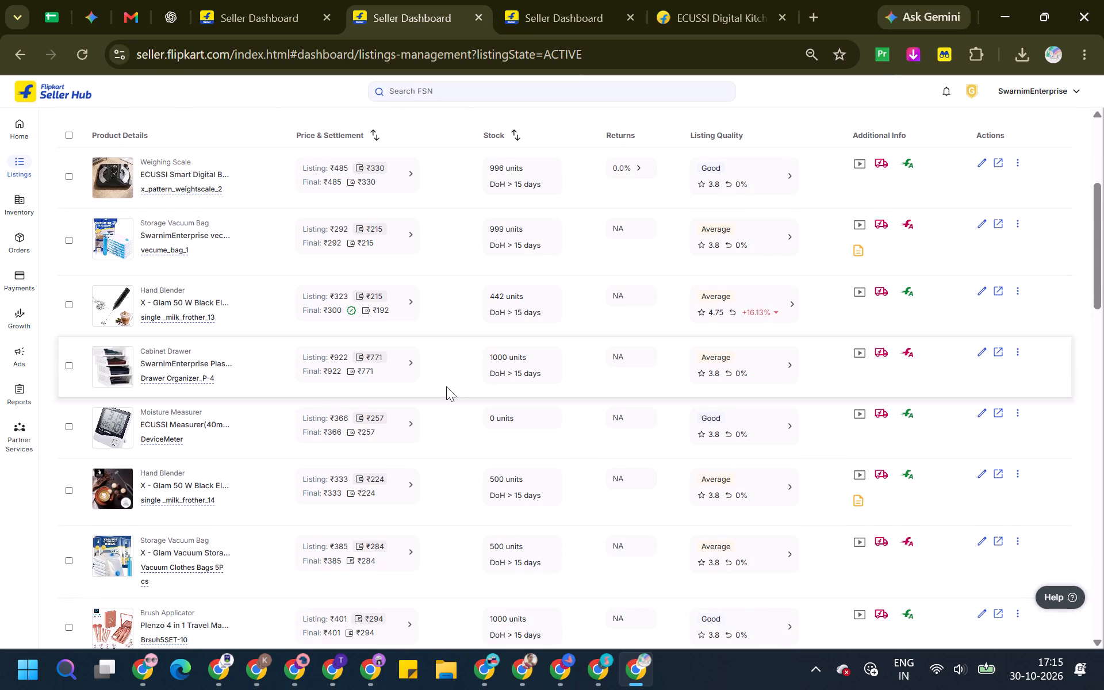
scroll(432, 421, down, 1)
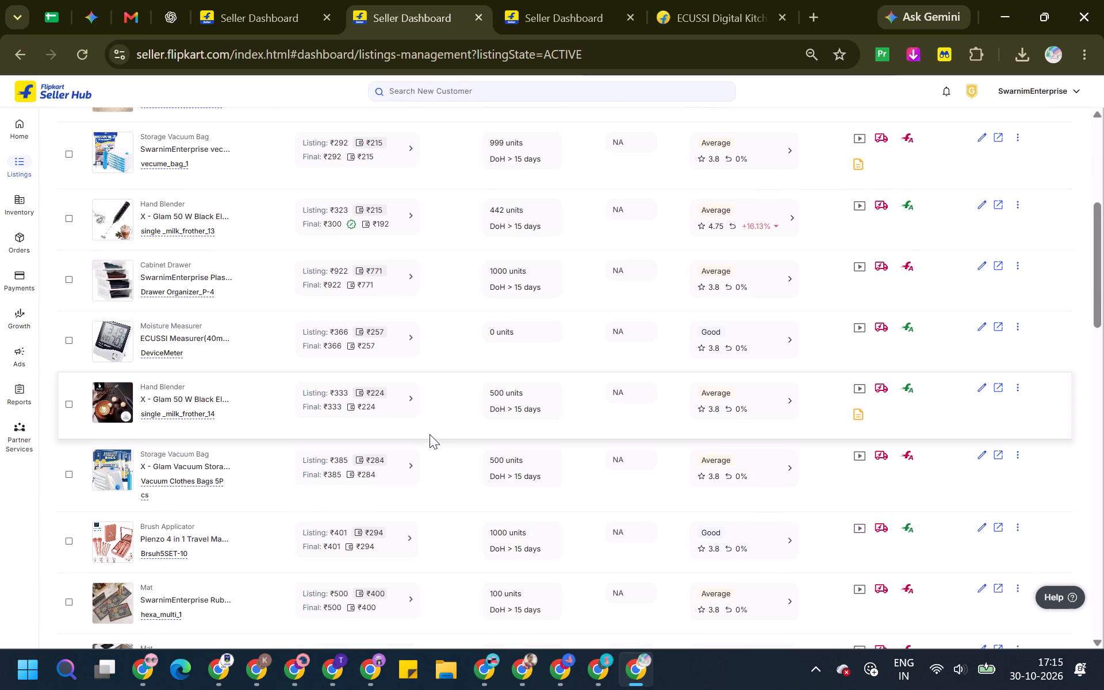
scroll(430, 434, down, 15)
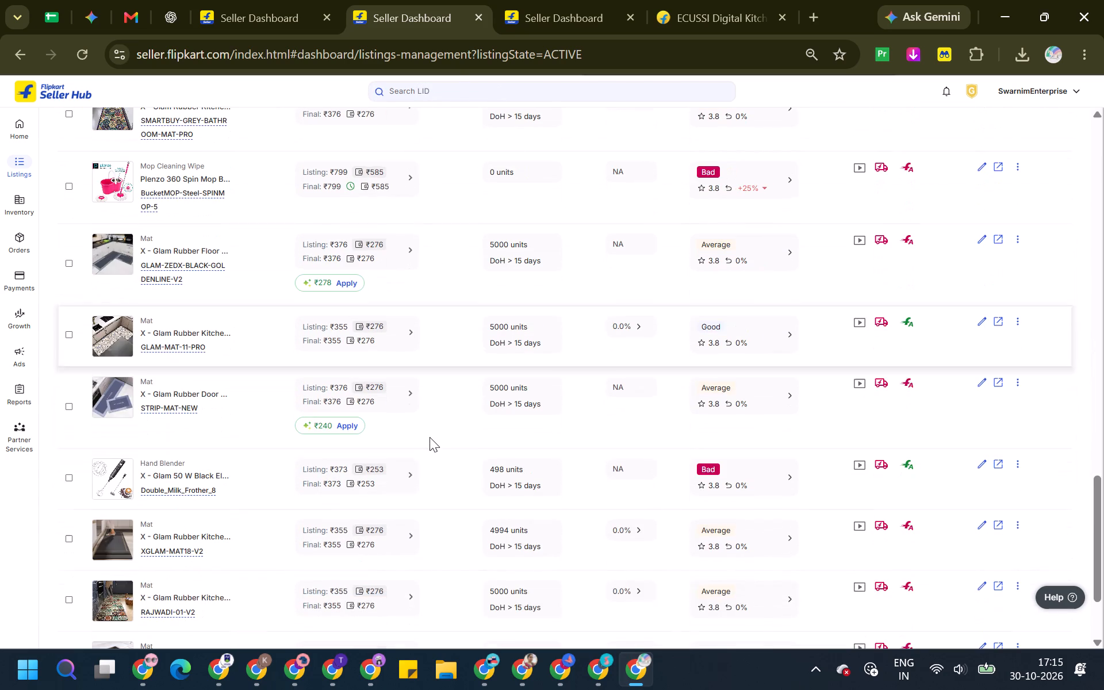
scroll(430, 437, down, 3)
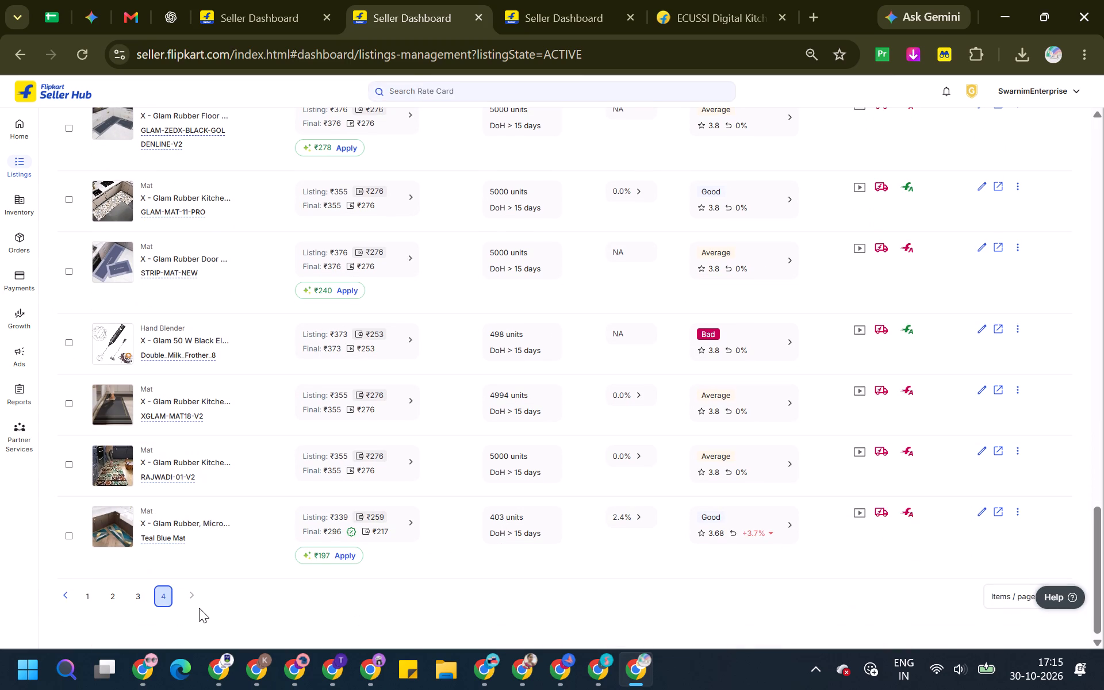
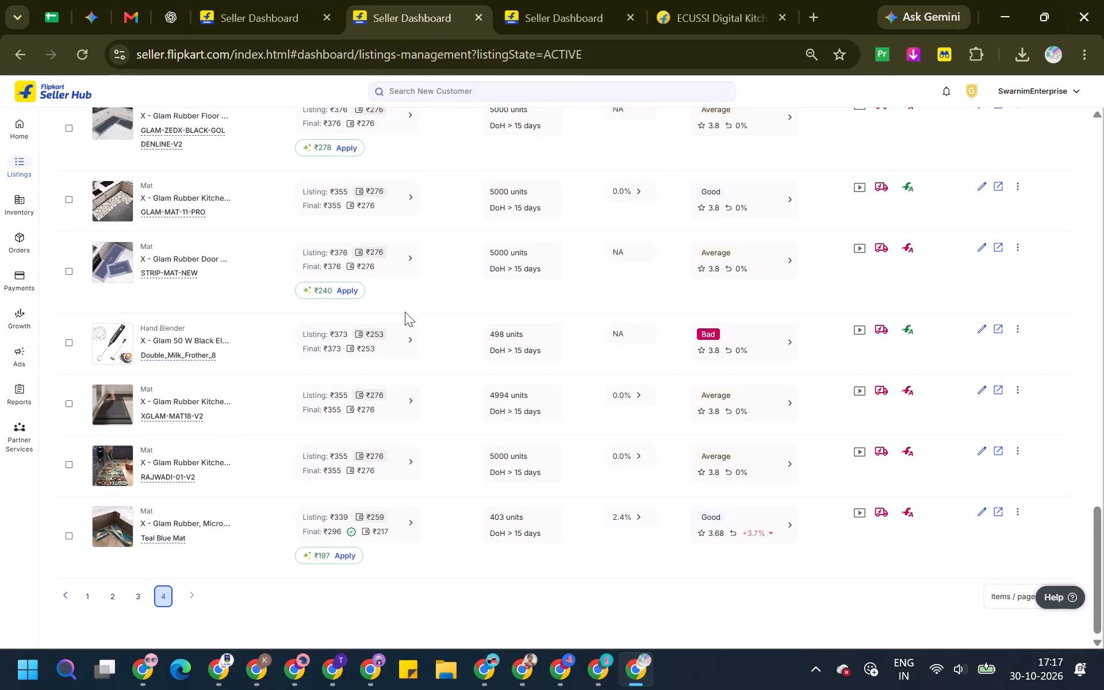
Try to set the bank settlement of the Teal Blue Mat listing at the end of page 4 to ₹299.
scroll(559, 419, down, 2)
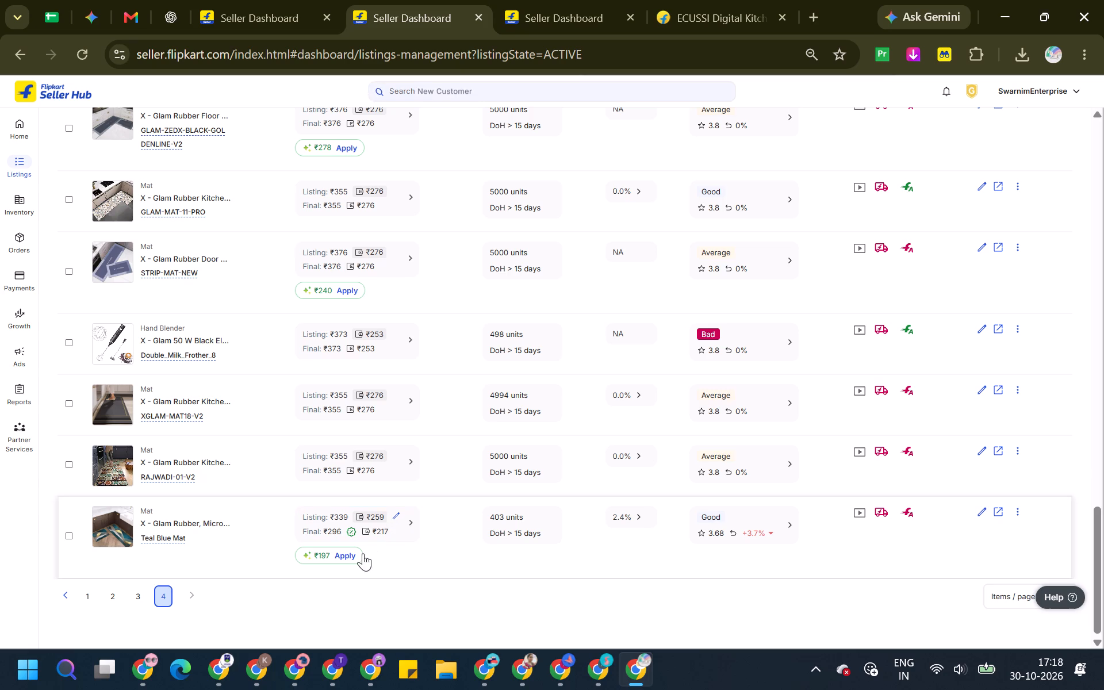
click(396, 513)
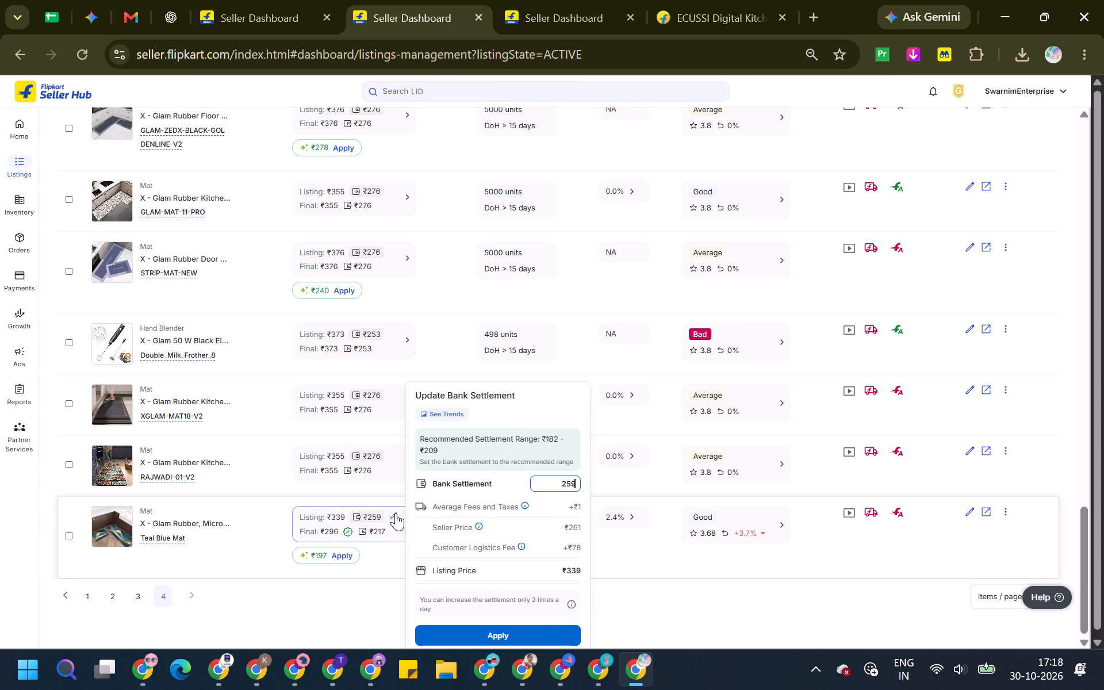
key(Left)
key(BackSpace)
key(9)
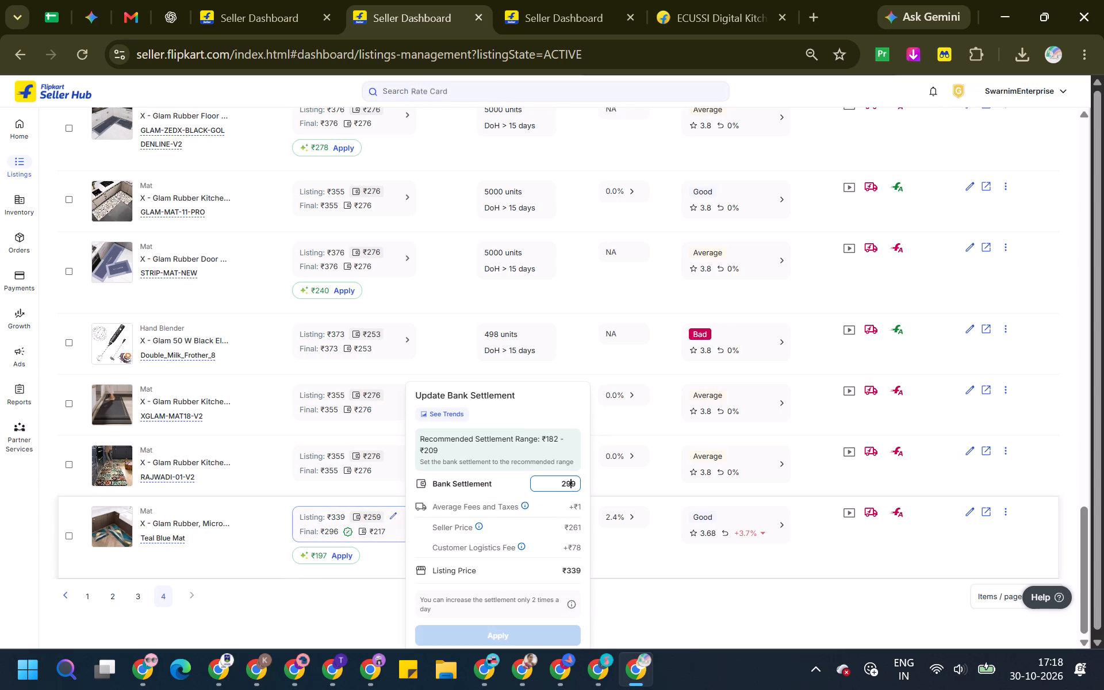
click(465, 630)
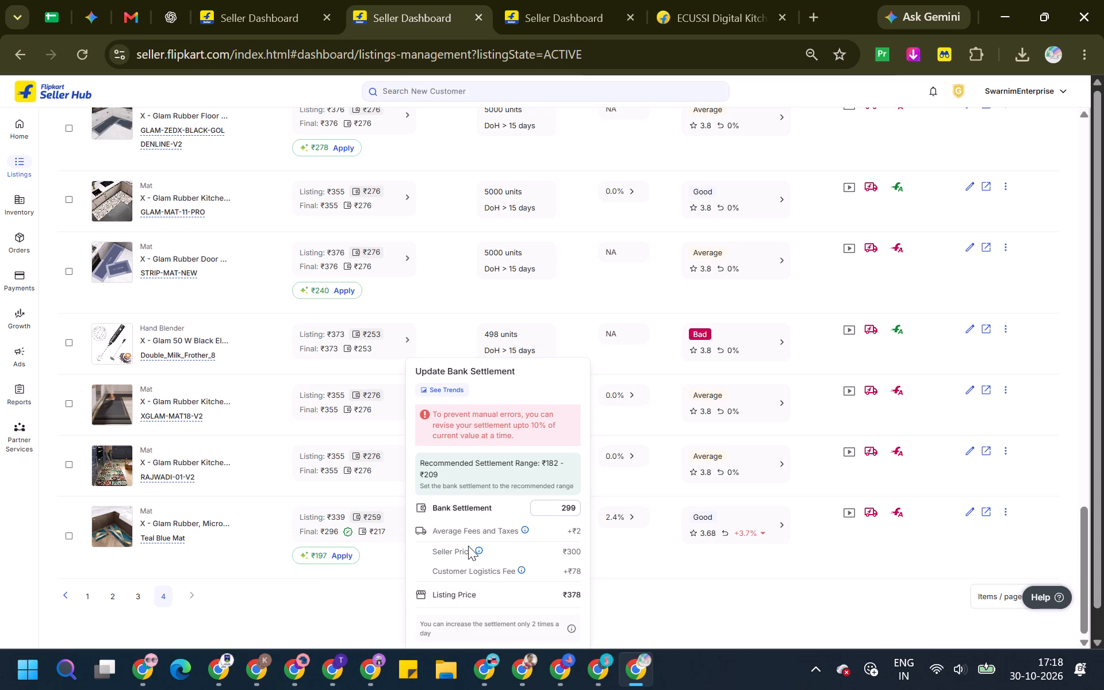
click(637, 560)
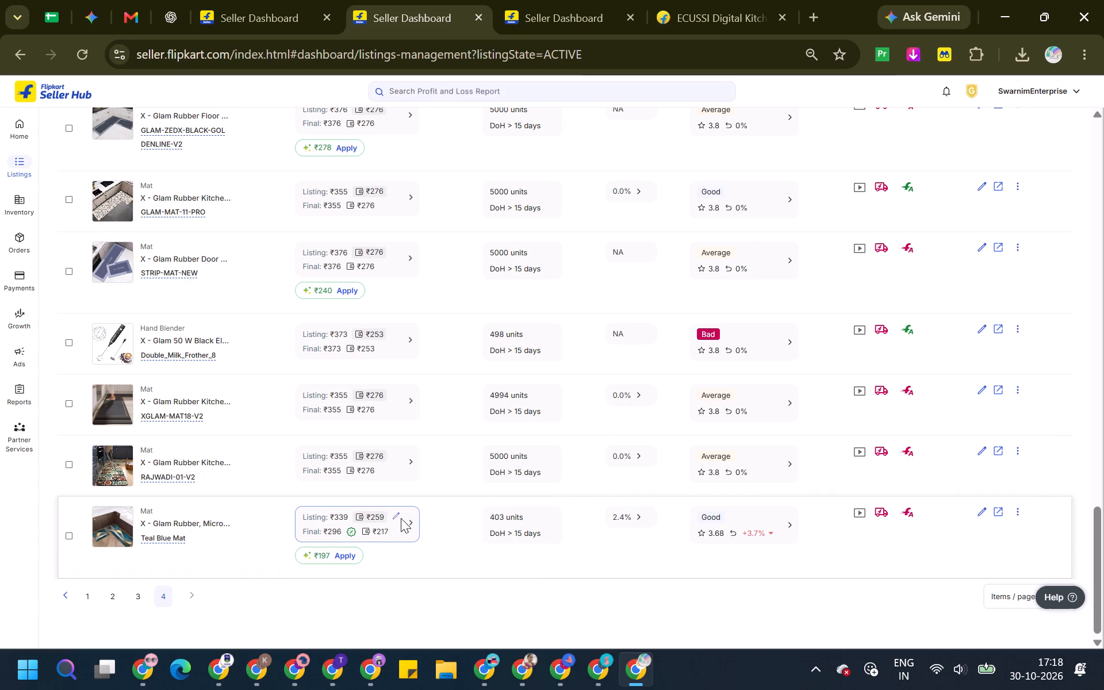
Set the bank settlement of the Teal Blue Mat listing to ₹279 and apply it.
click(396, 513)
key(Left)
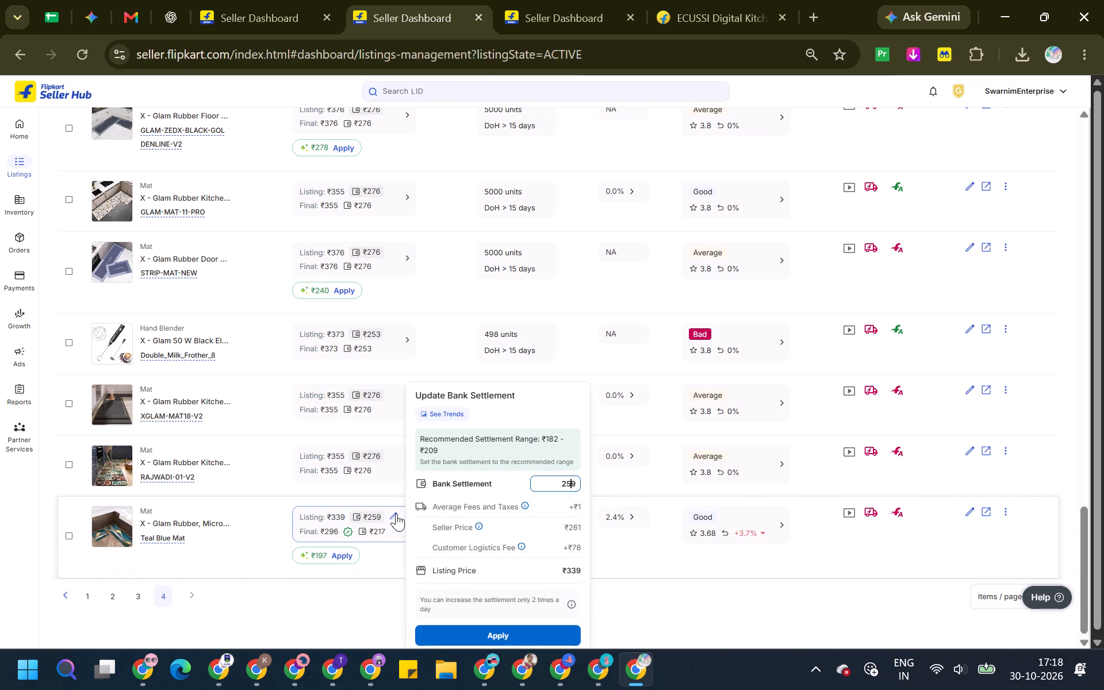
key(BackSpace)
key(7)
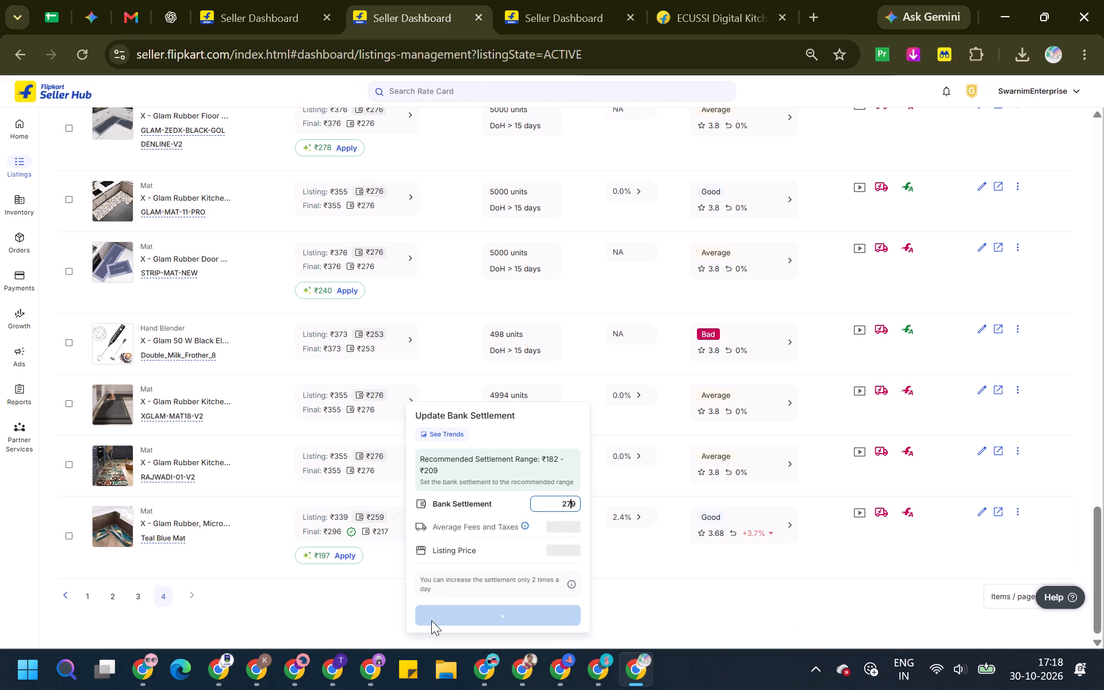
click(465, 631)
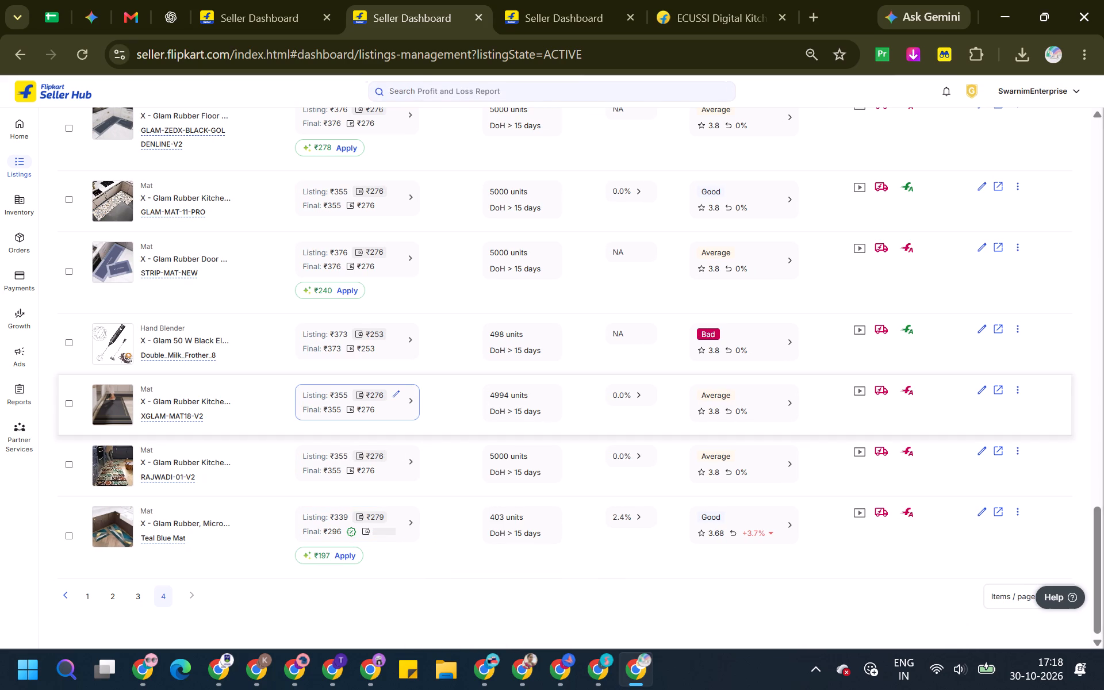
click(303, 593)
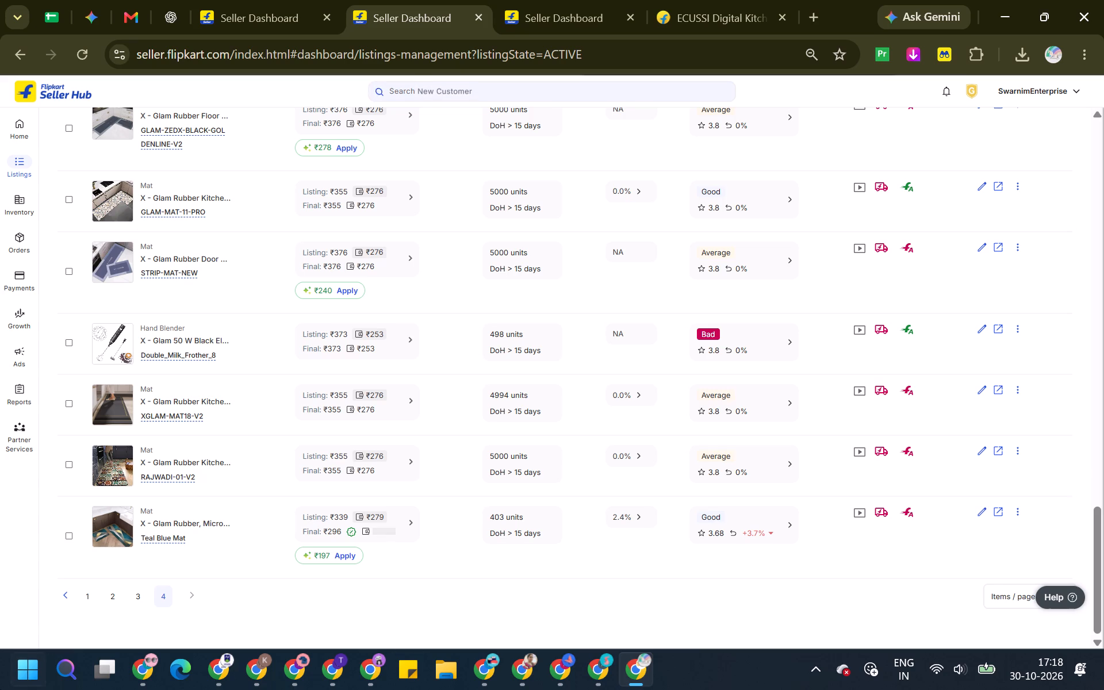
Go back to page 3 of the active listings and check prices and stock levels through to the last listing.
scroll(633, 548, down, 3)
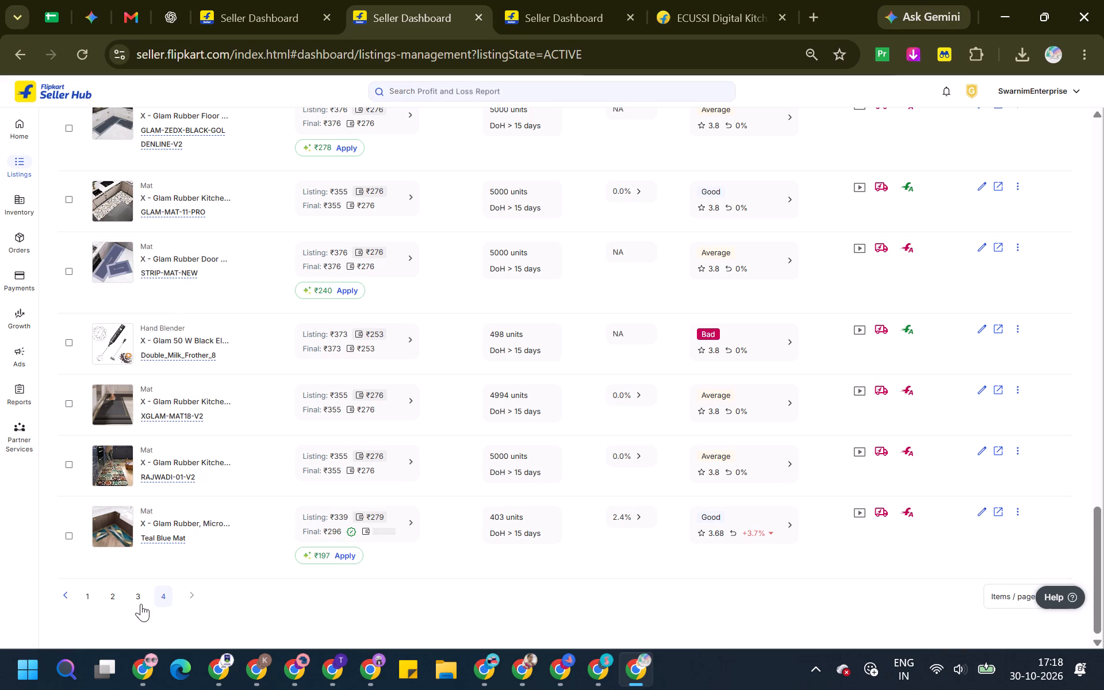
click(137, 603)
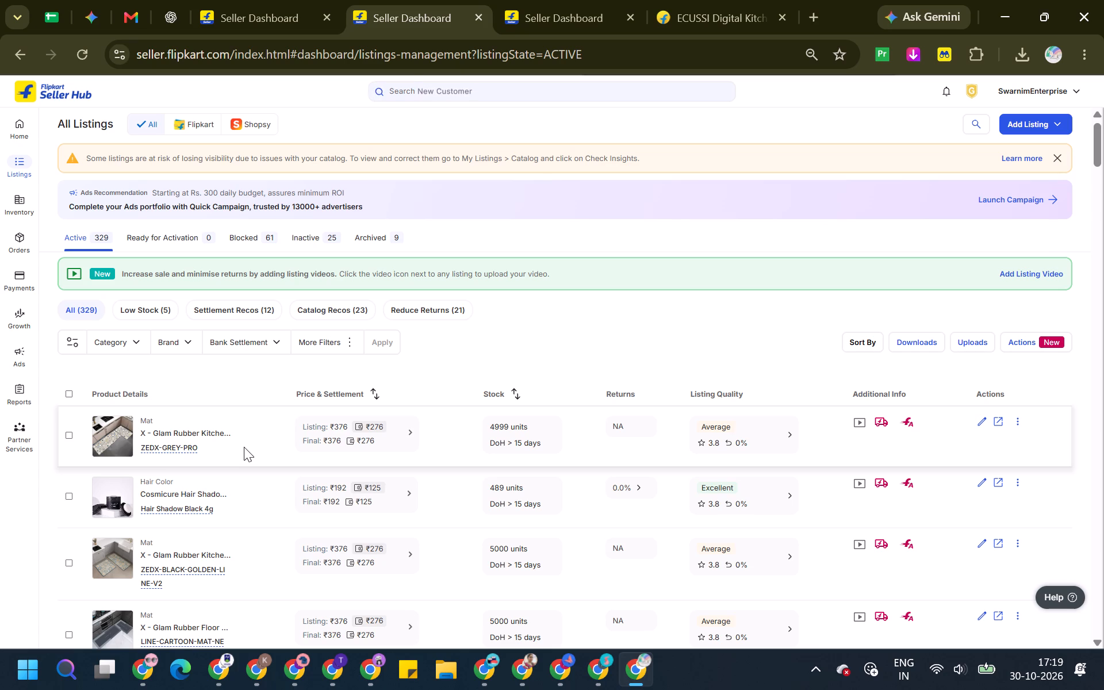
scroll(383, 310, down, 3)
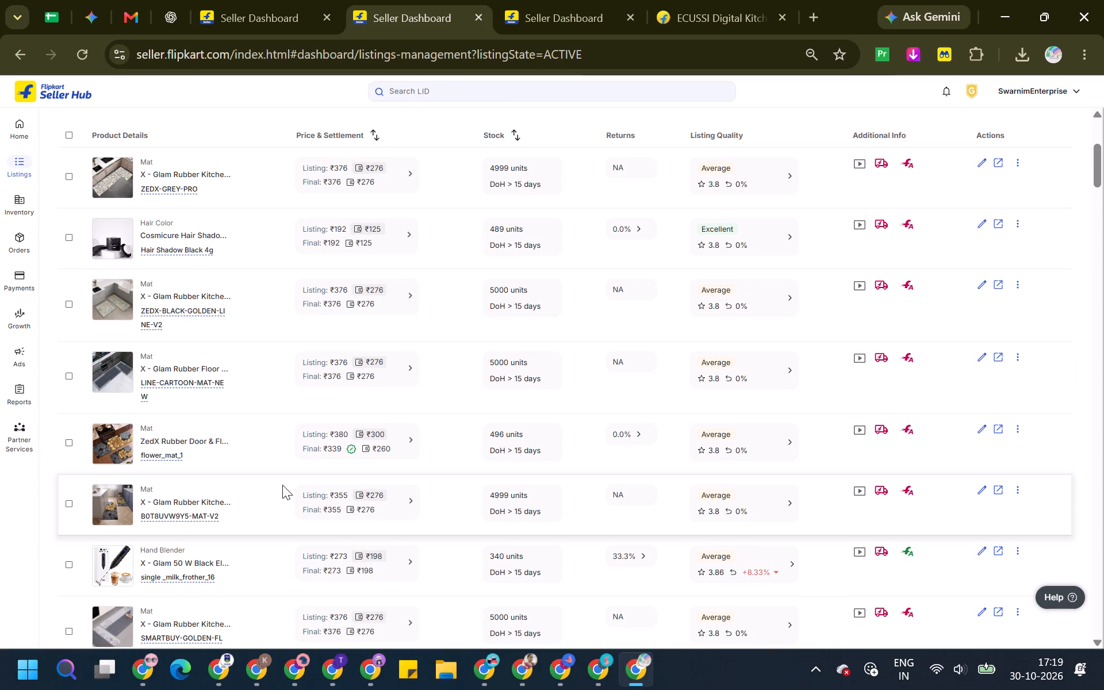
scroll(293, 466, down, 1)
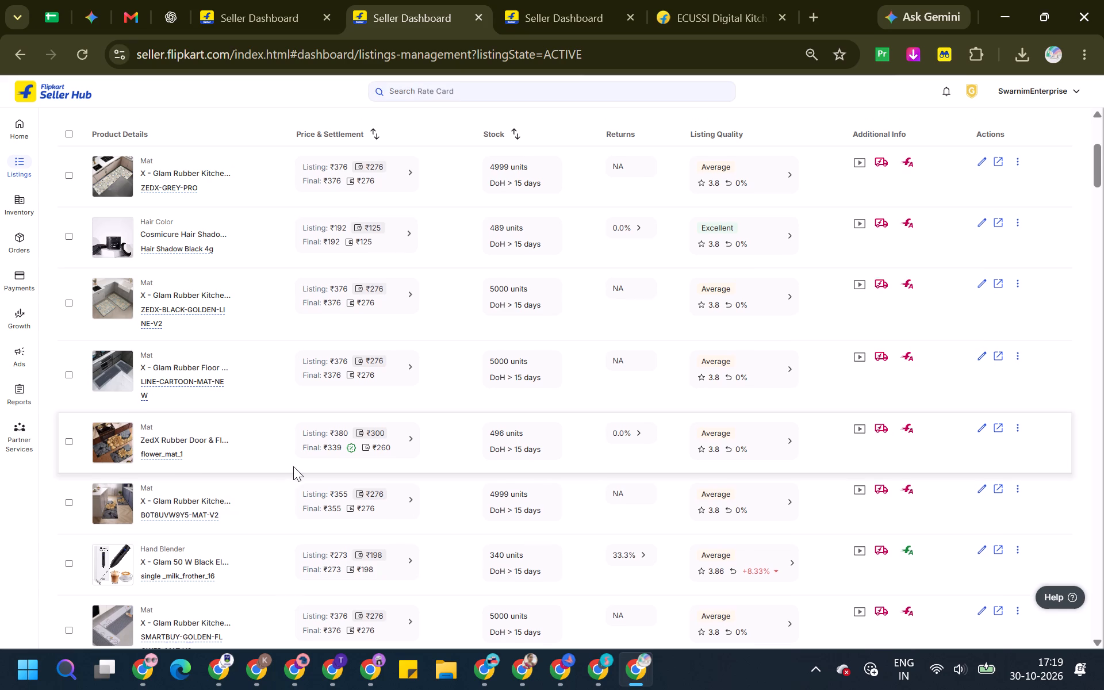
scroll(293, 466, down, 8)
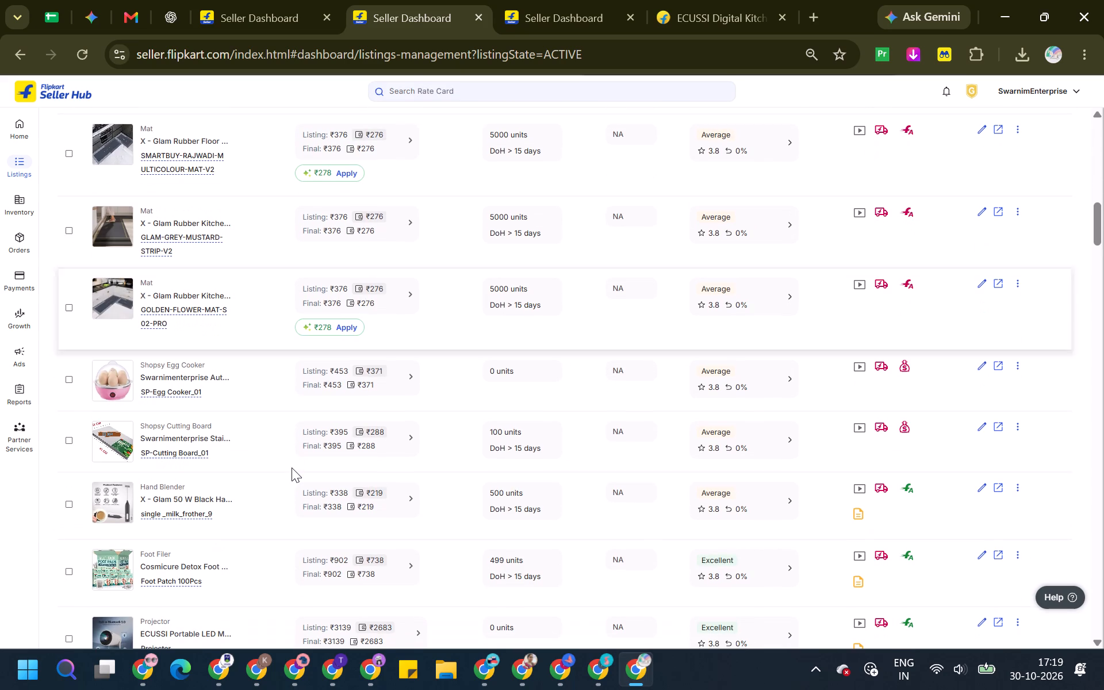
scroll(292, 467, down, 6)
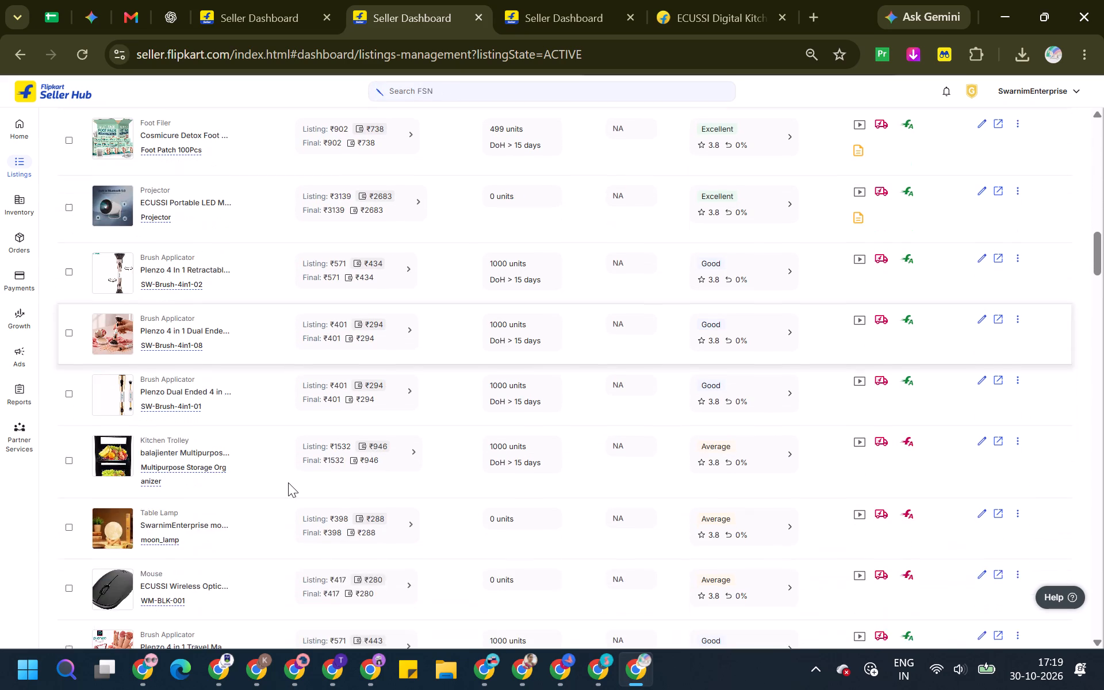
scroll(287, 485, down, 6)
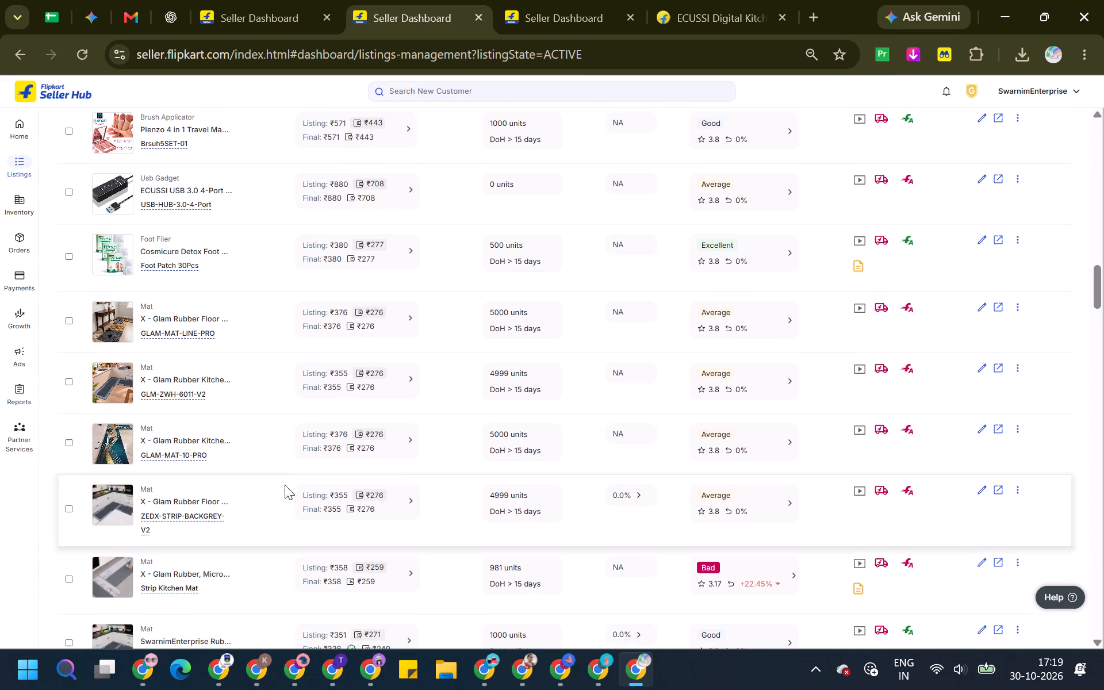
scroll(292, 389, down, 5)
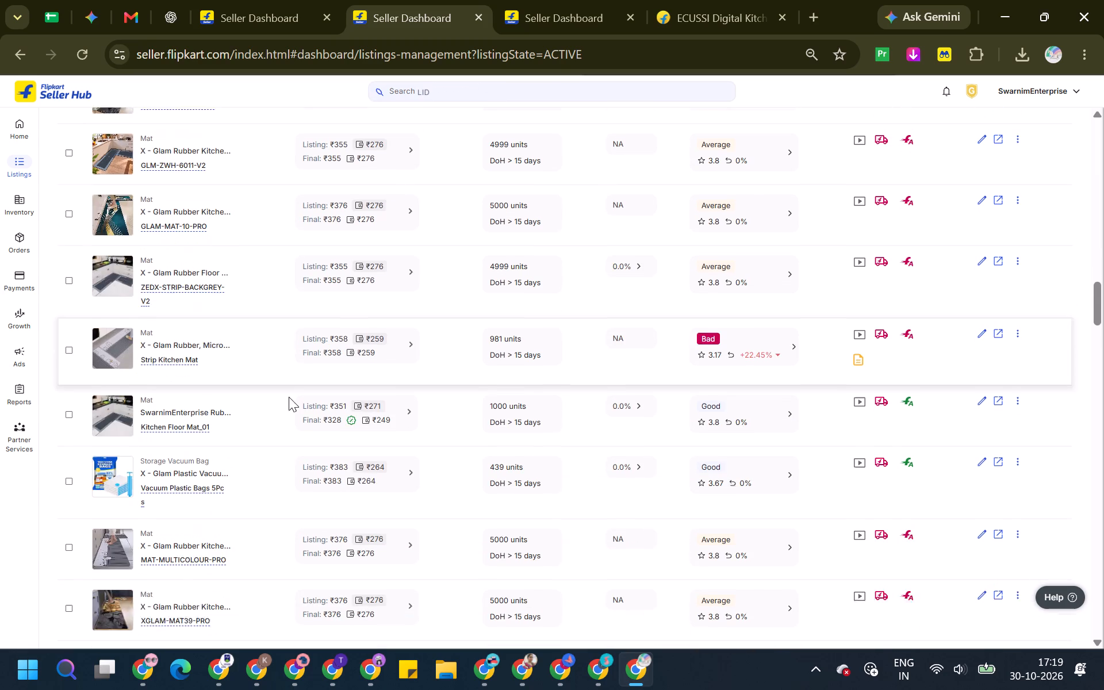
scroll(235, 540, down, 6)
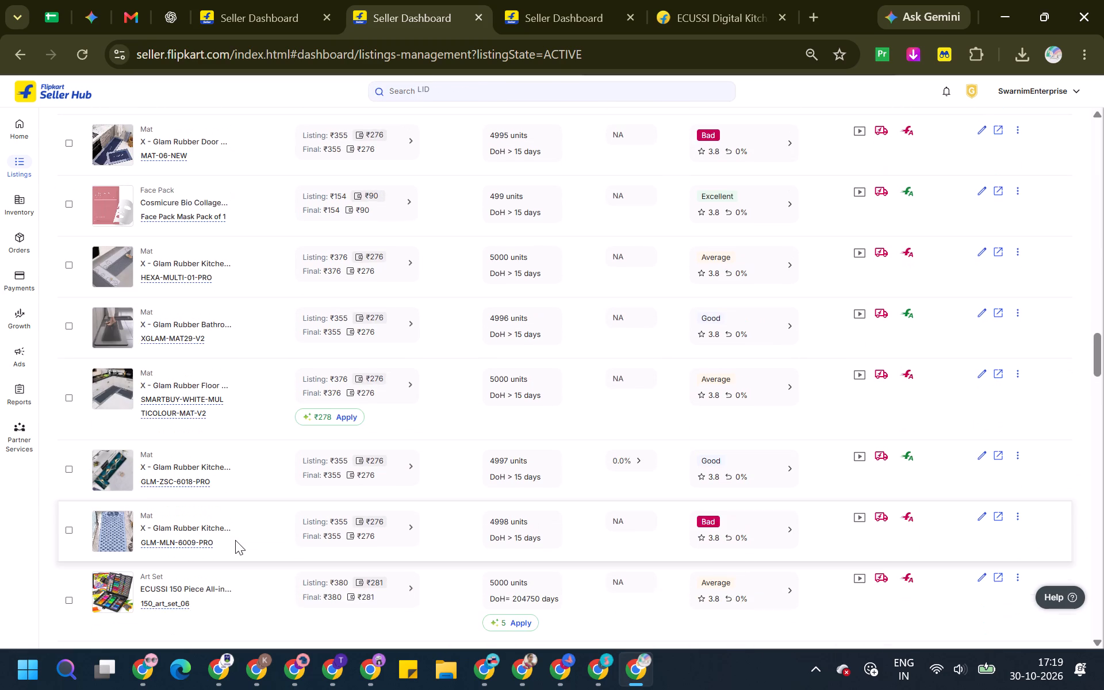
scroll(235, 543, down, 3)
scroll(235, 543, up, 1)
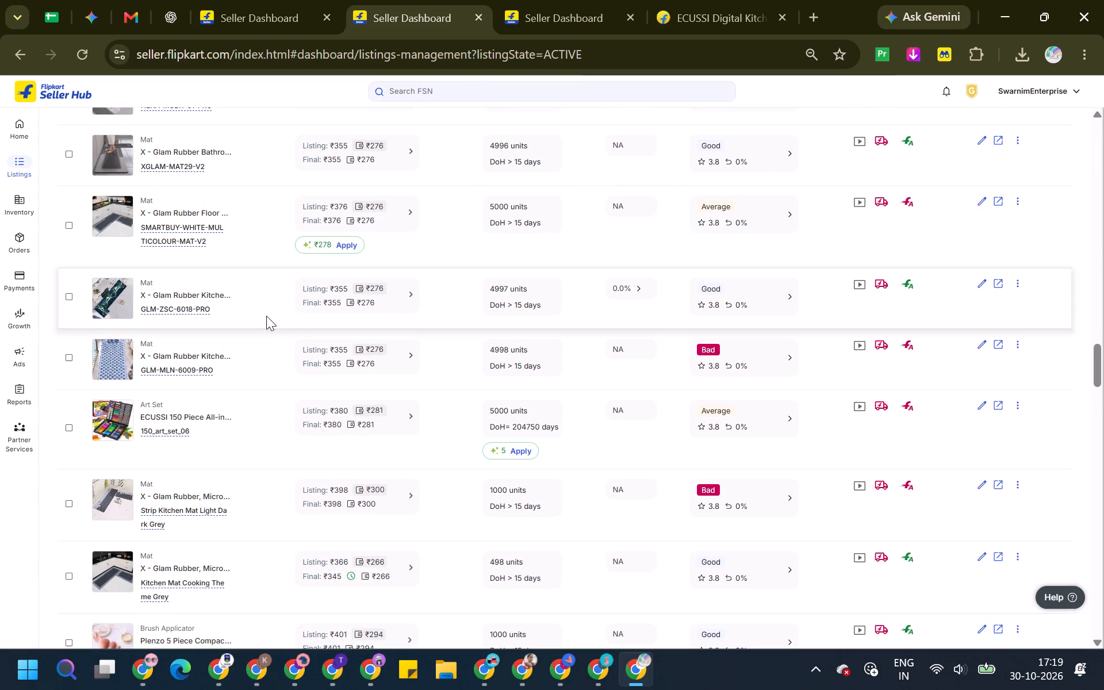
scroll(266, 316, down, 3)
scroll(238, 388, down, 20)
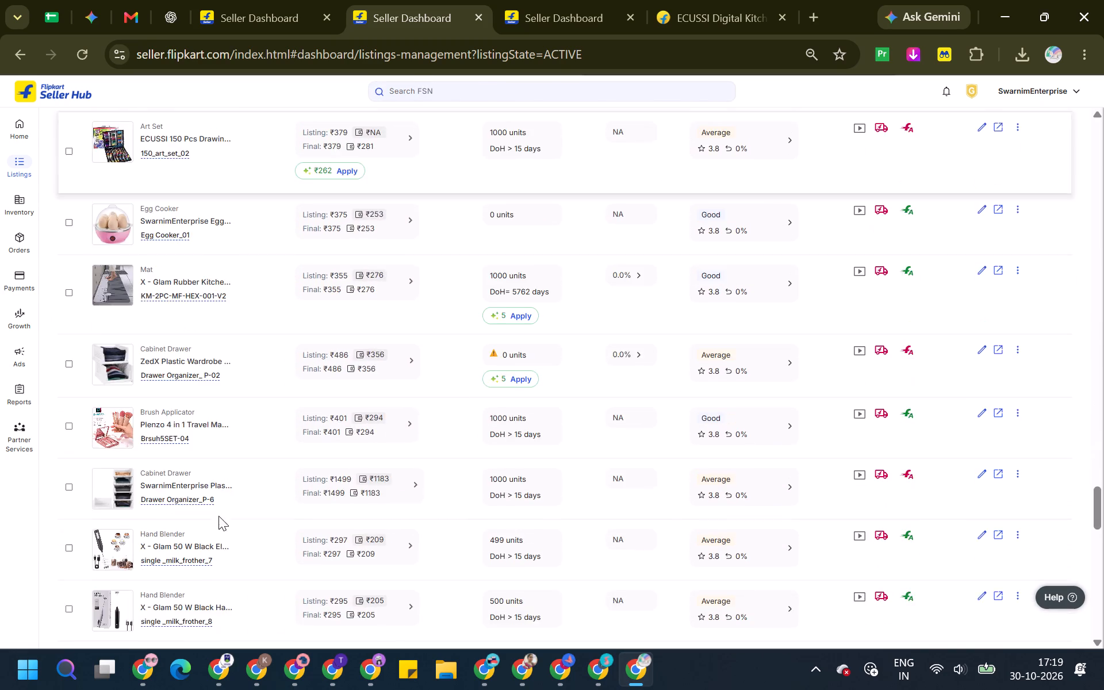
scroll(211, 551, down, 20)
scroll(211, 551, down, 7)
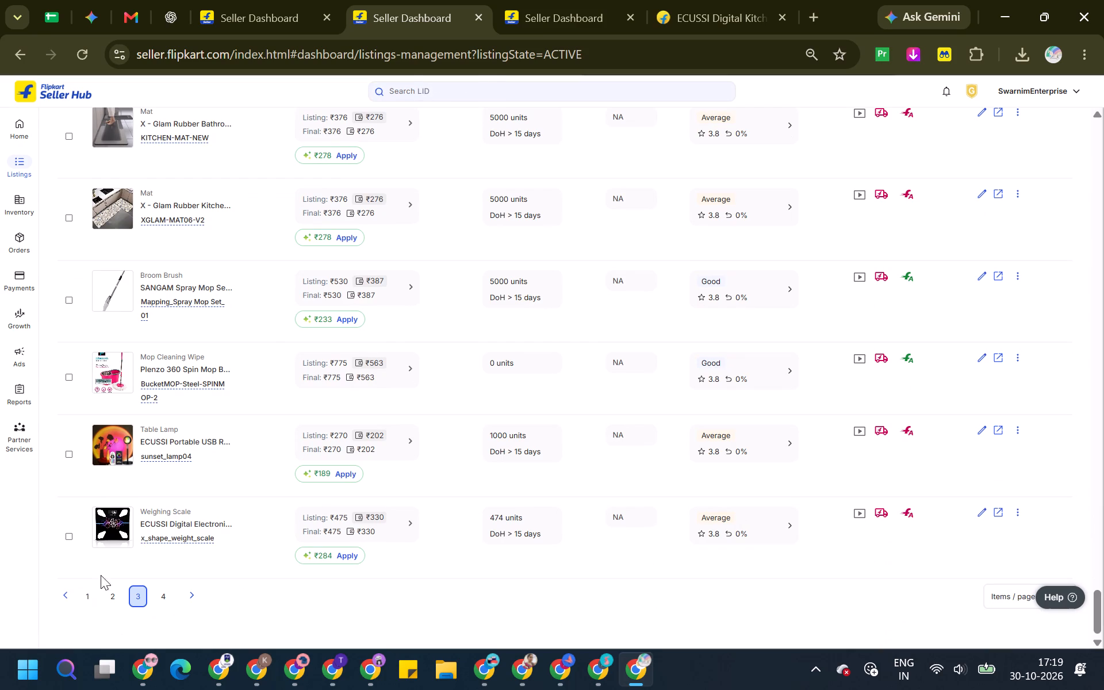
Reopen the active listings by way of the home page and review page 3's prices and stock to its end, returning to the first listing.
click(21, 163)
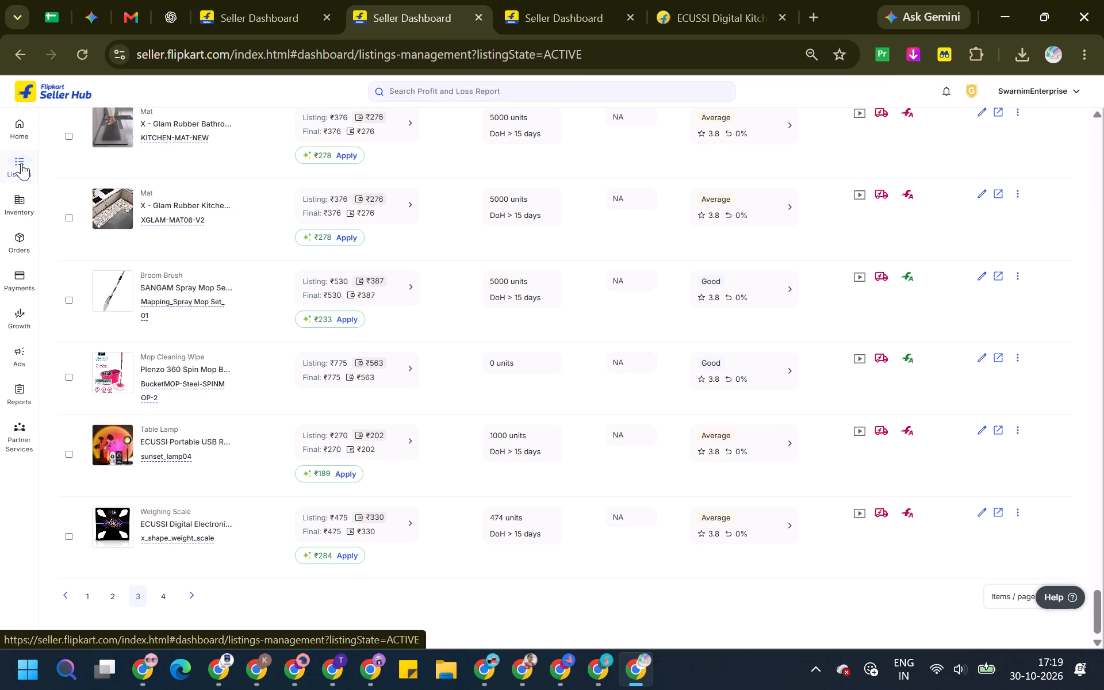
scroll(166, 134, up, 20)
scroll(166, 134, up, 2)
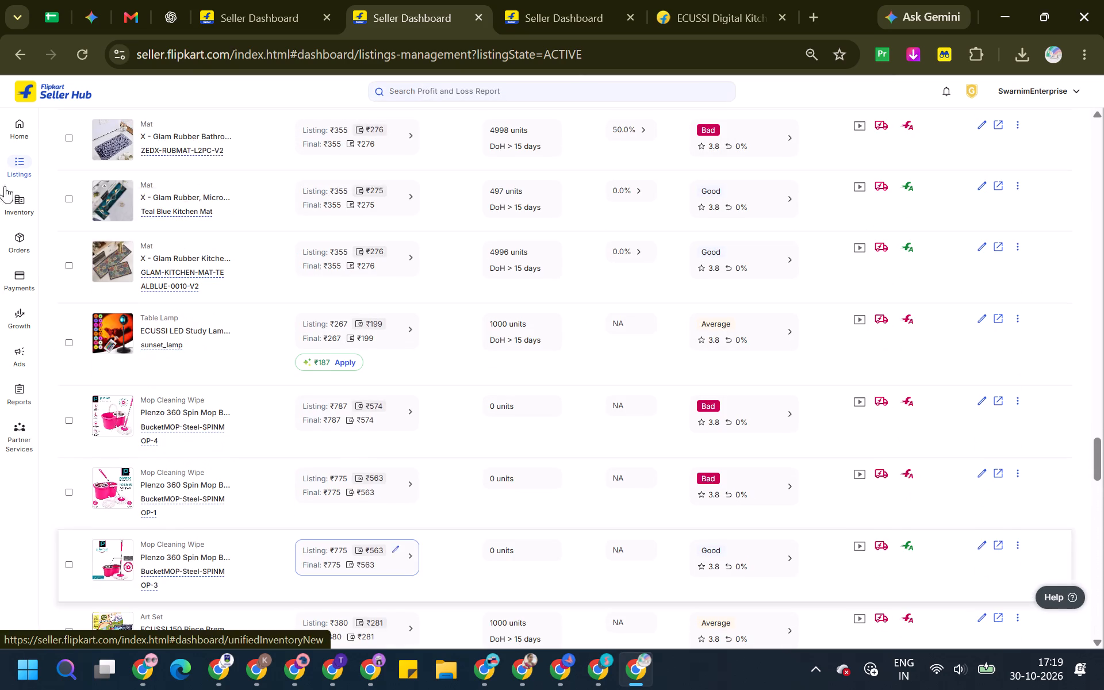
click(7, 157)
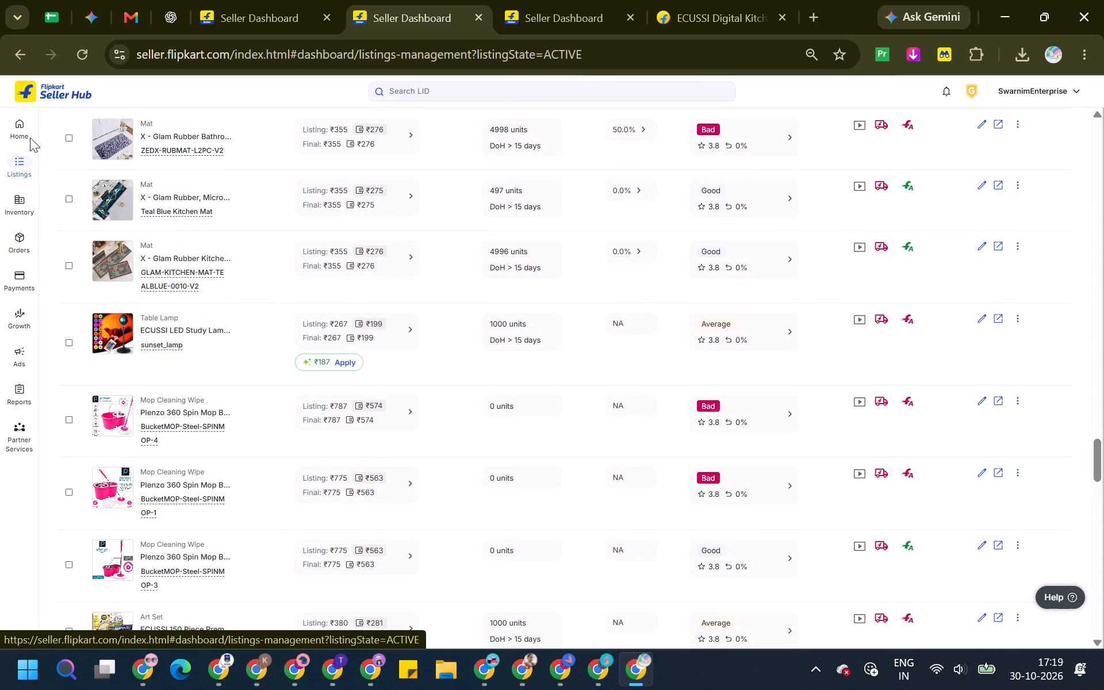
click(17, 128)
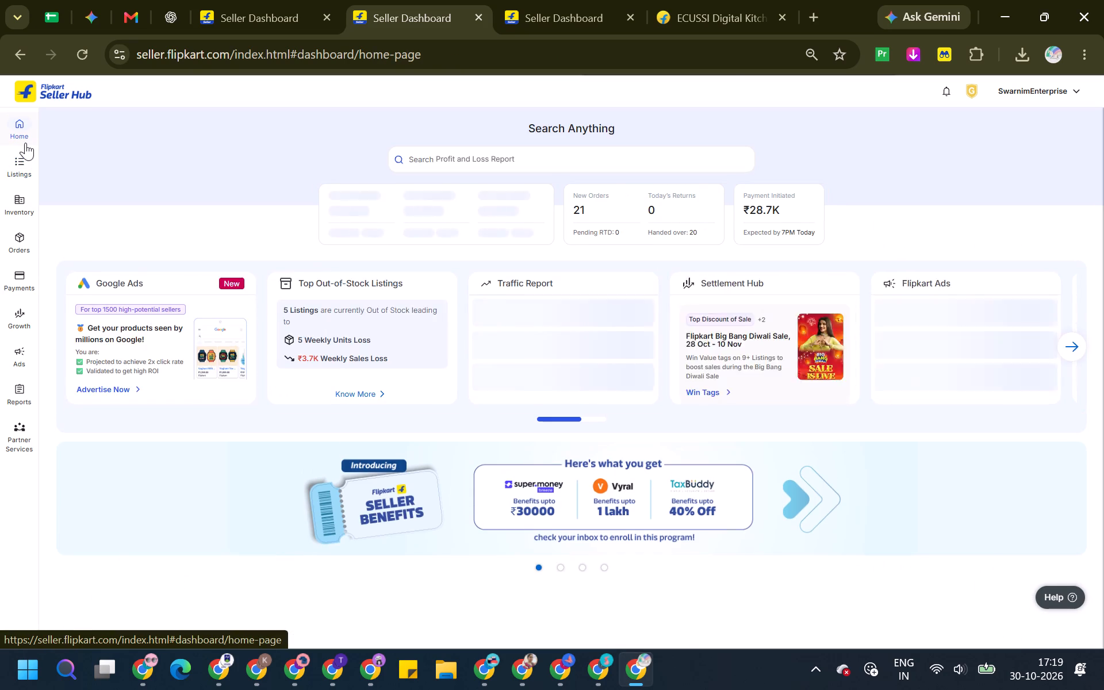
click(25, 174)
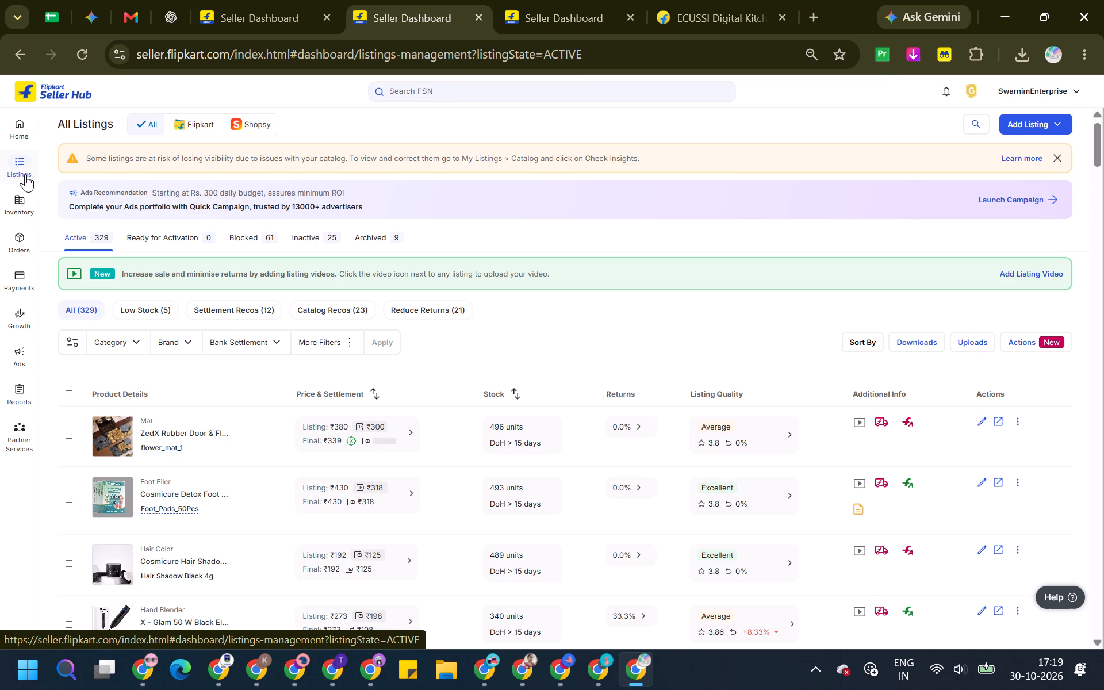
scroll(528, 296, down, 4)
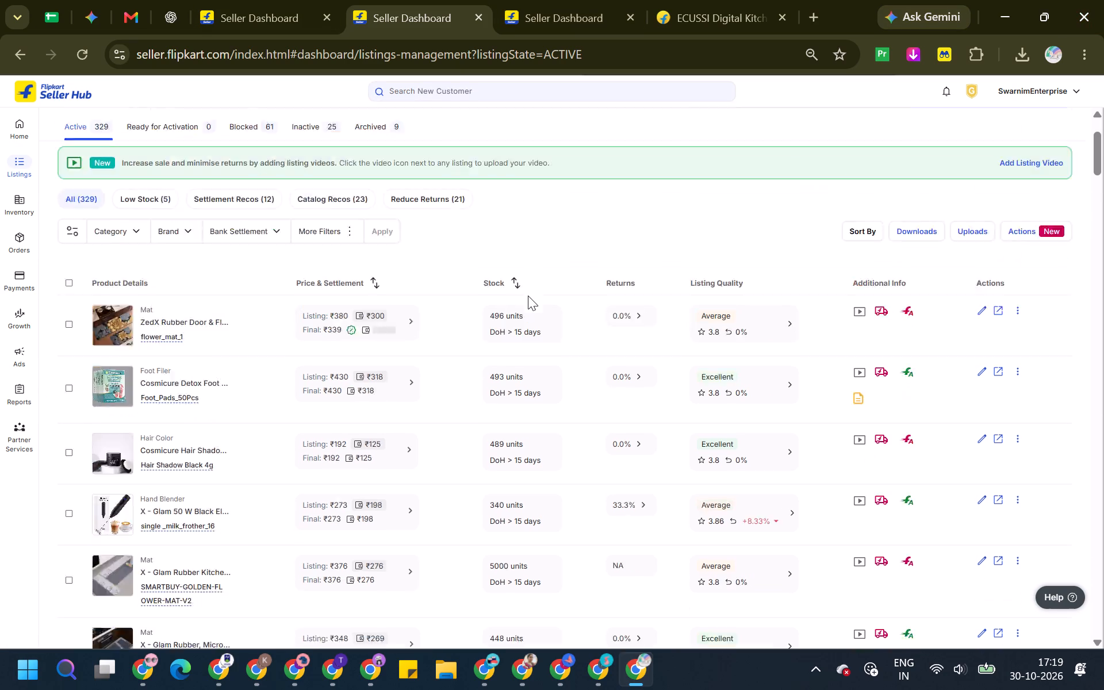
scroll(528, 296, up, 3)
scroll(528, 296, down, 20)
scroll(528, 296, down, 1)
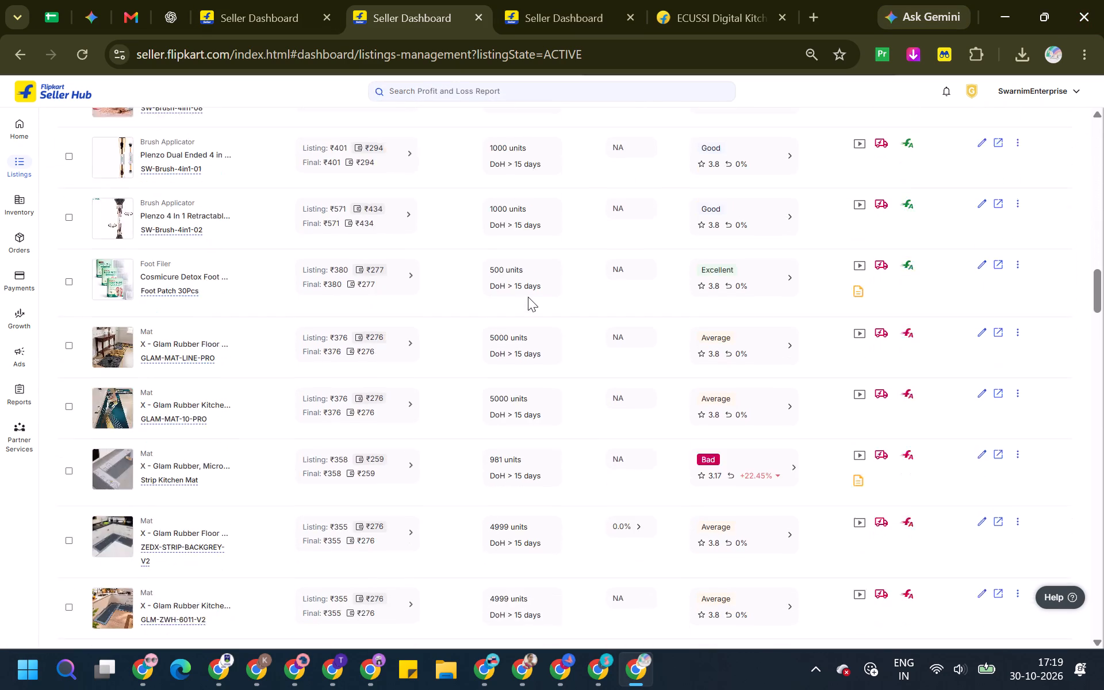
scroll(528, 297, down, 14)
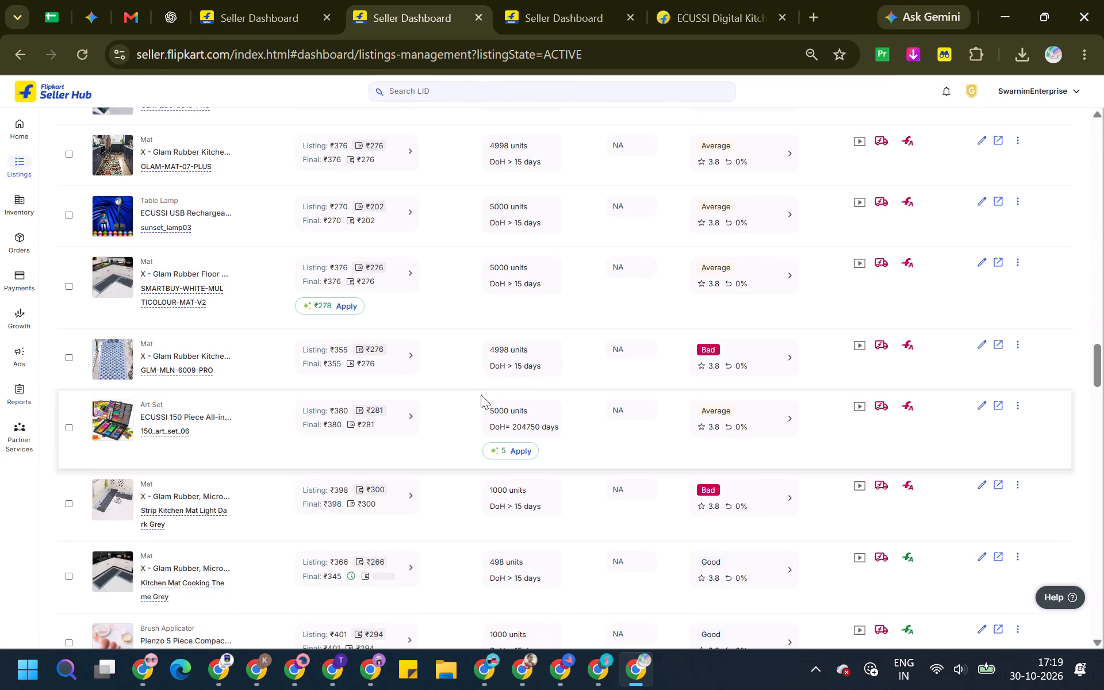
scroll(481, 394, down, 20)
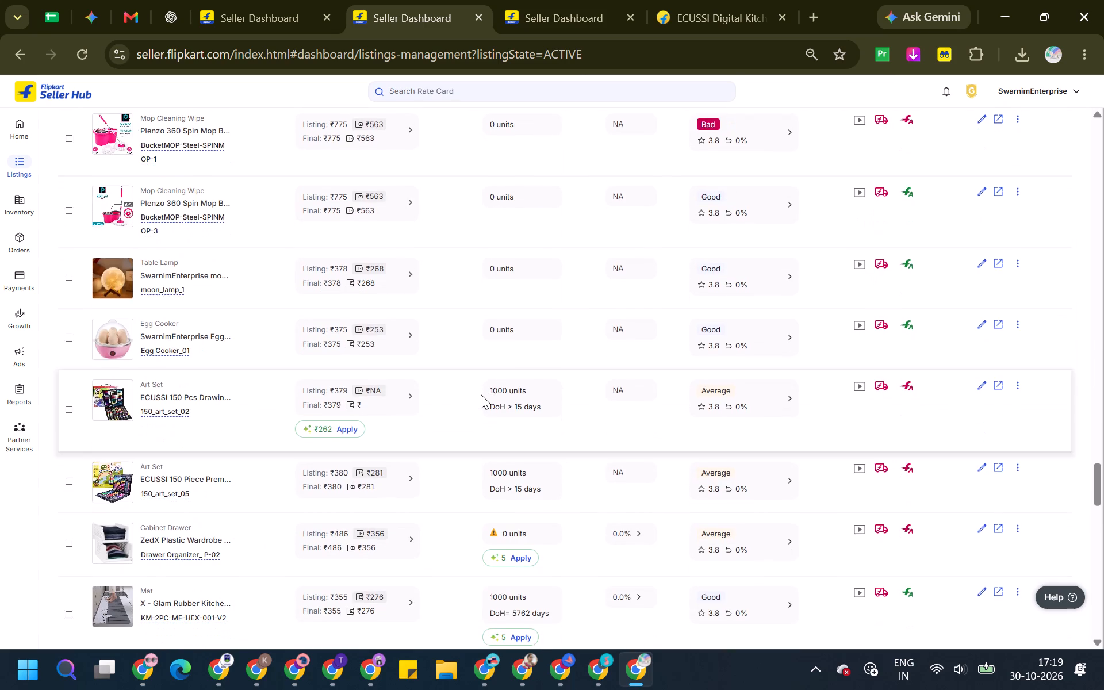
scroll(481, 394, down, 15)
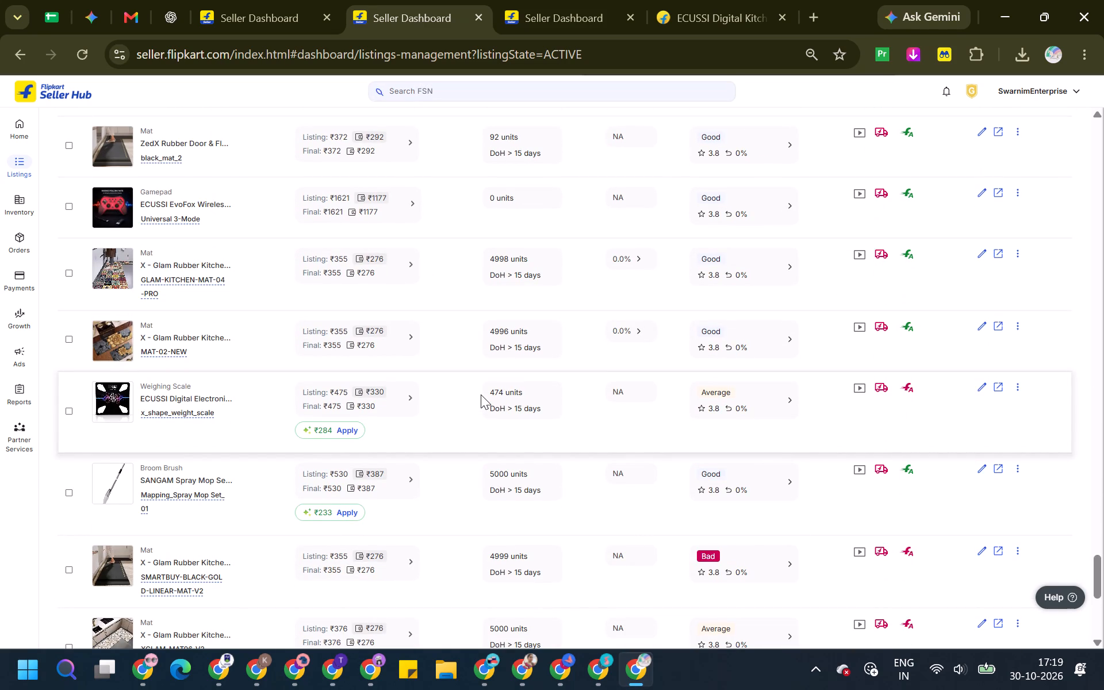
scroll(481, 394, down, 12)
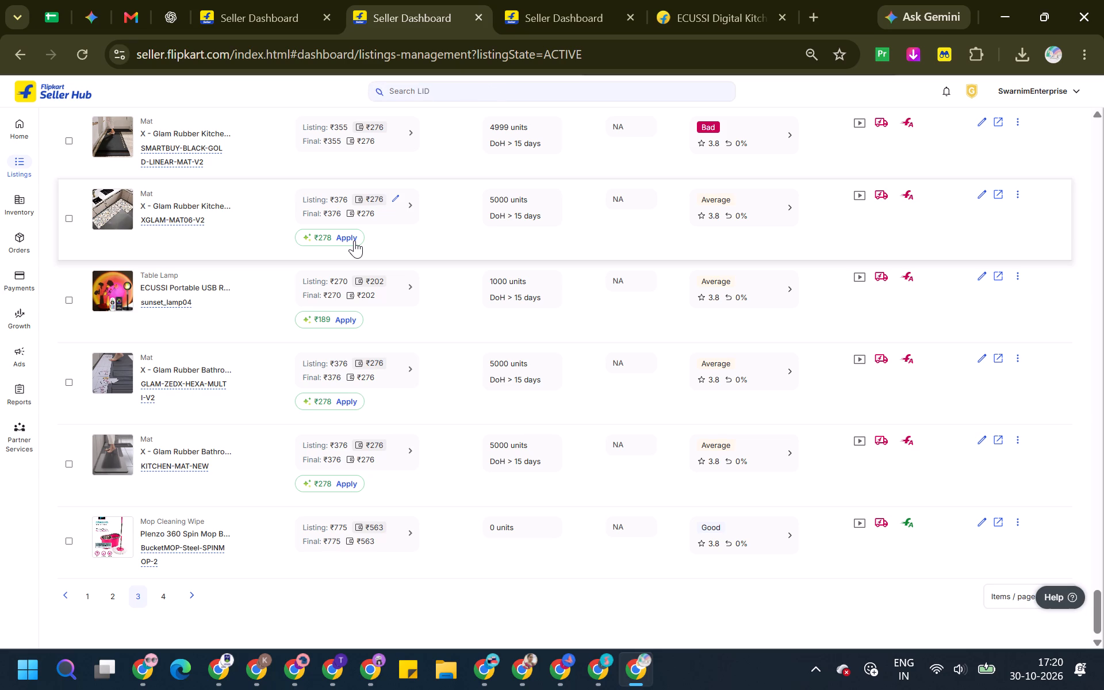
scroll(290, 505, down, 1)
scroll(351, 497, down, 3)
scroll(351, 497, up, 20)
scroll(351, 497, up, 7)
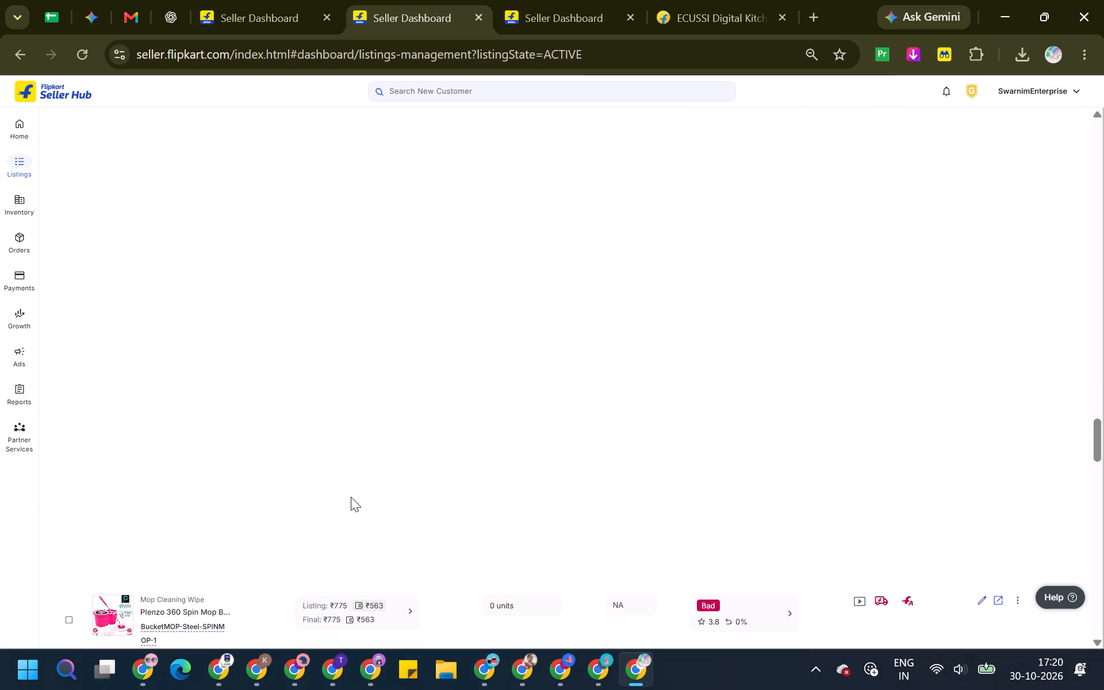
scroll(351, 497, up, 17)
scroll(351, 497, up, 16)
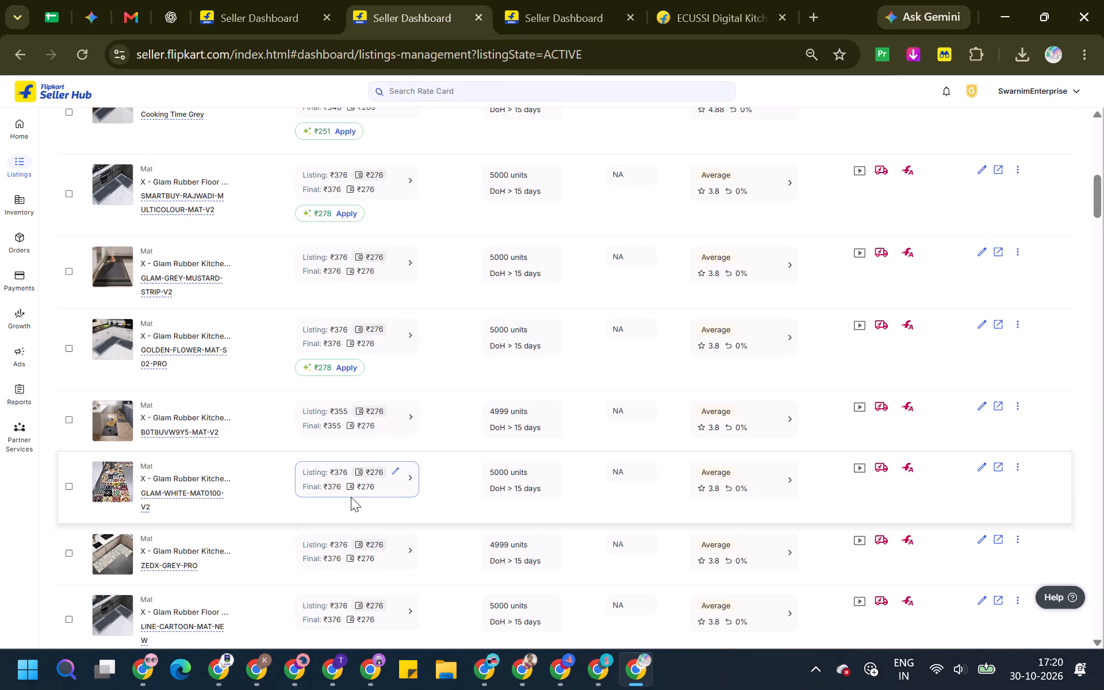
scroll(370, 470, up, 13)
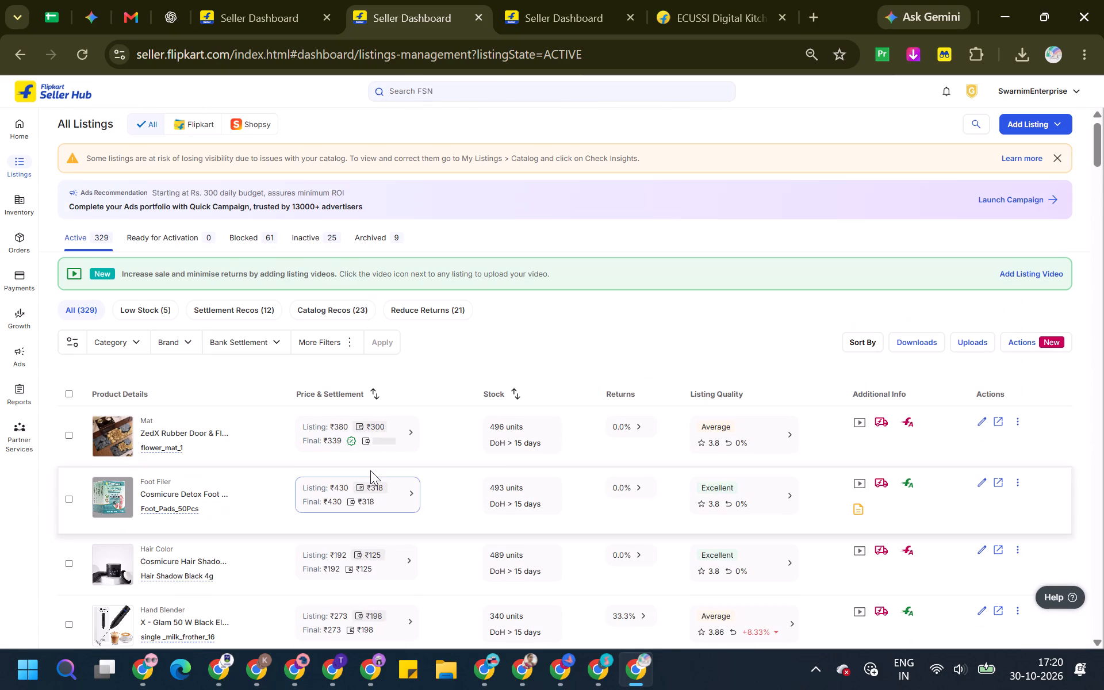
Filter the active listings to show only the low-stock ones.
scroll(370, 470, up, 5)
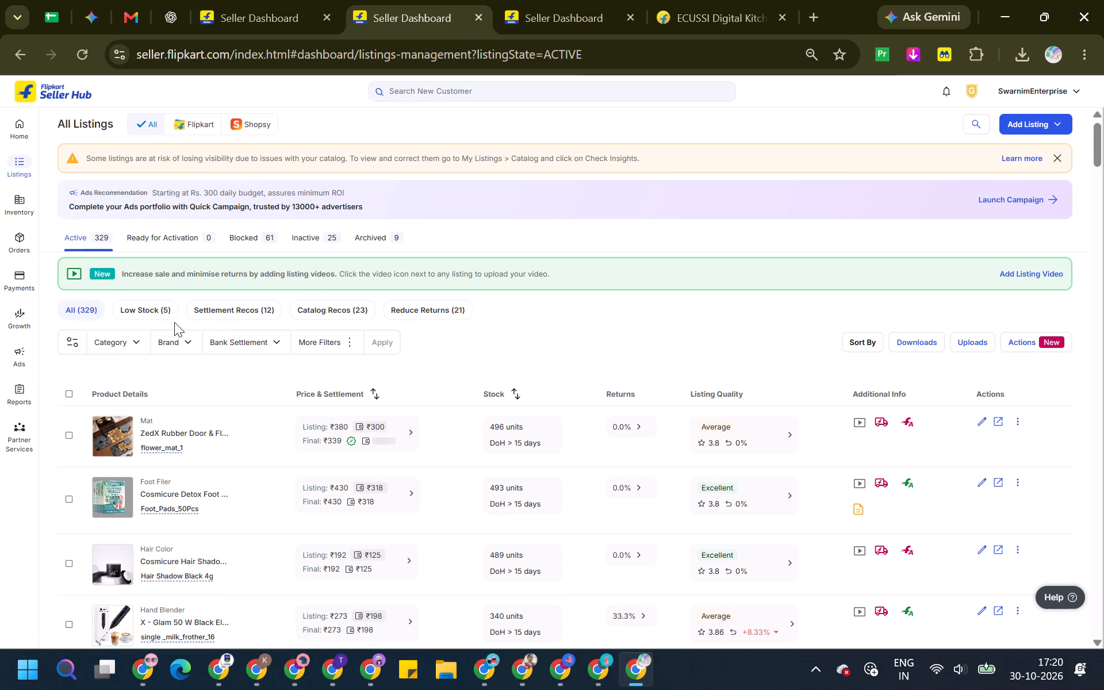
click(156, 310)
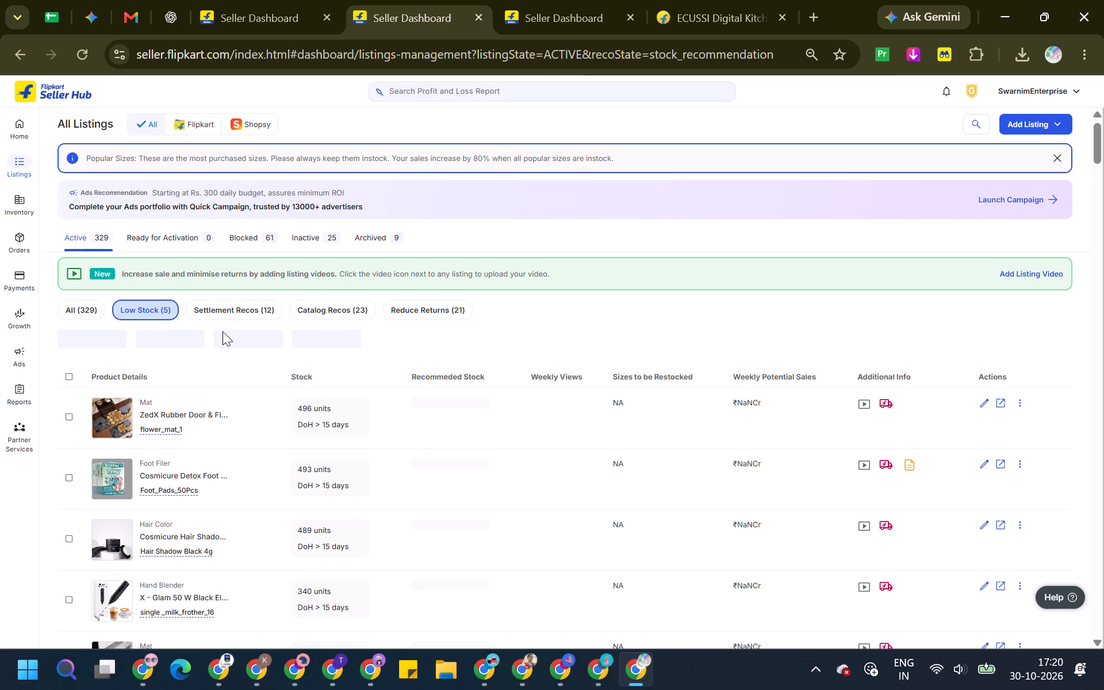
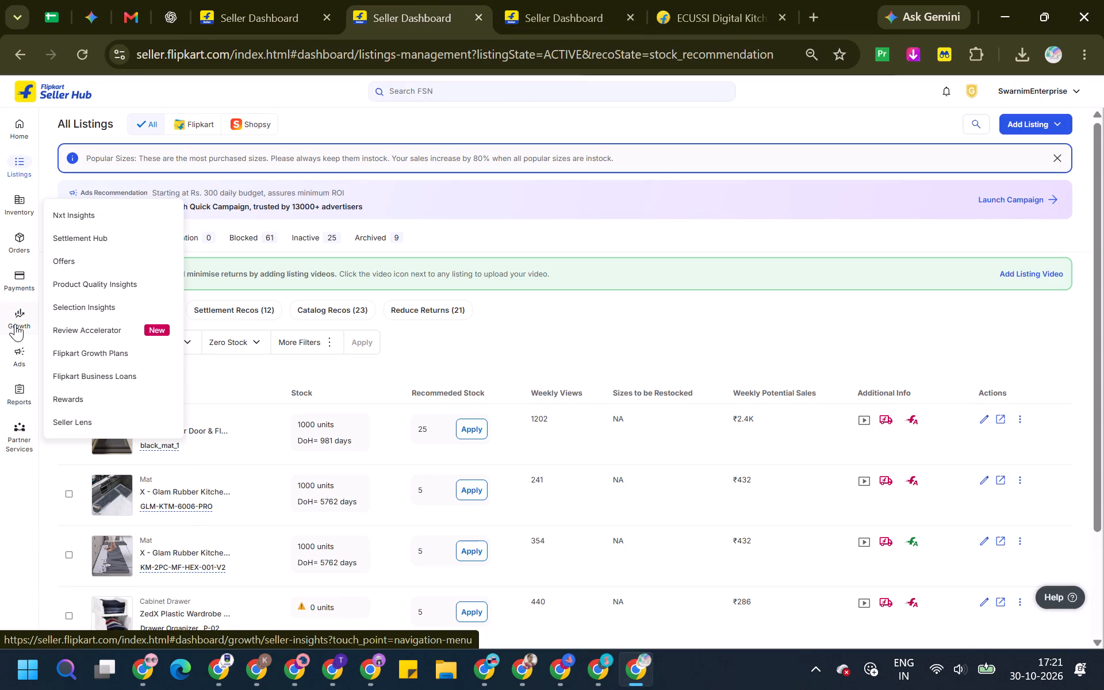
Open the growth section's Offers page and search the offers by the copied offer ID.
click(97, 257)
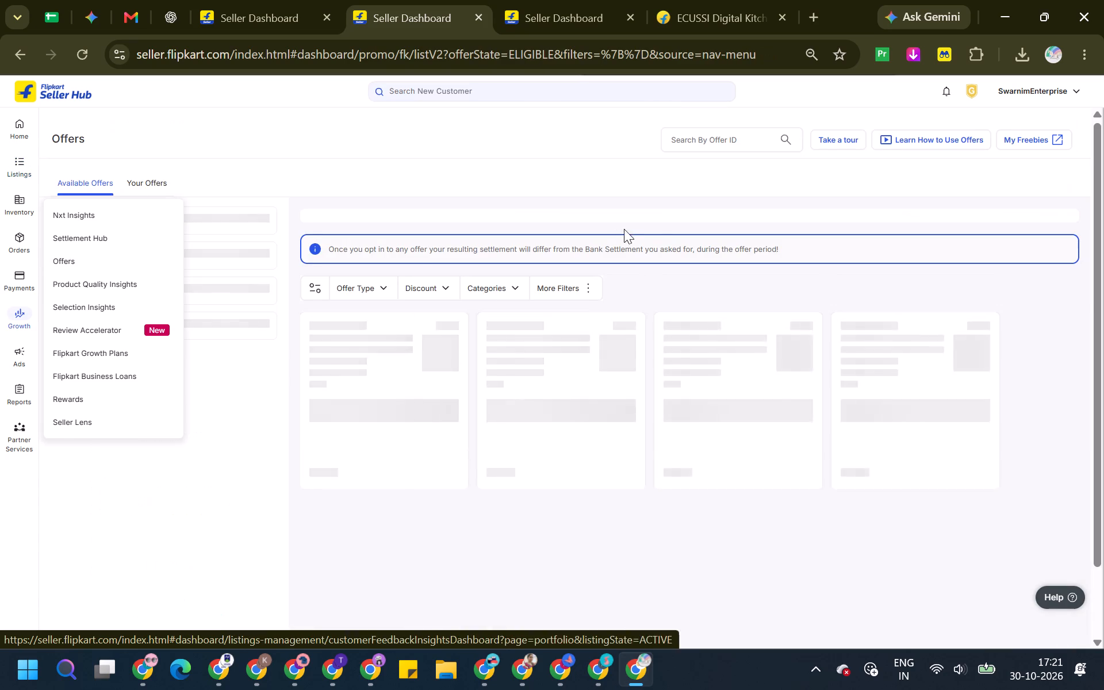
click(746, 148)
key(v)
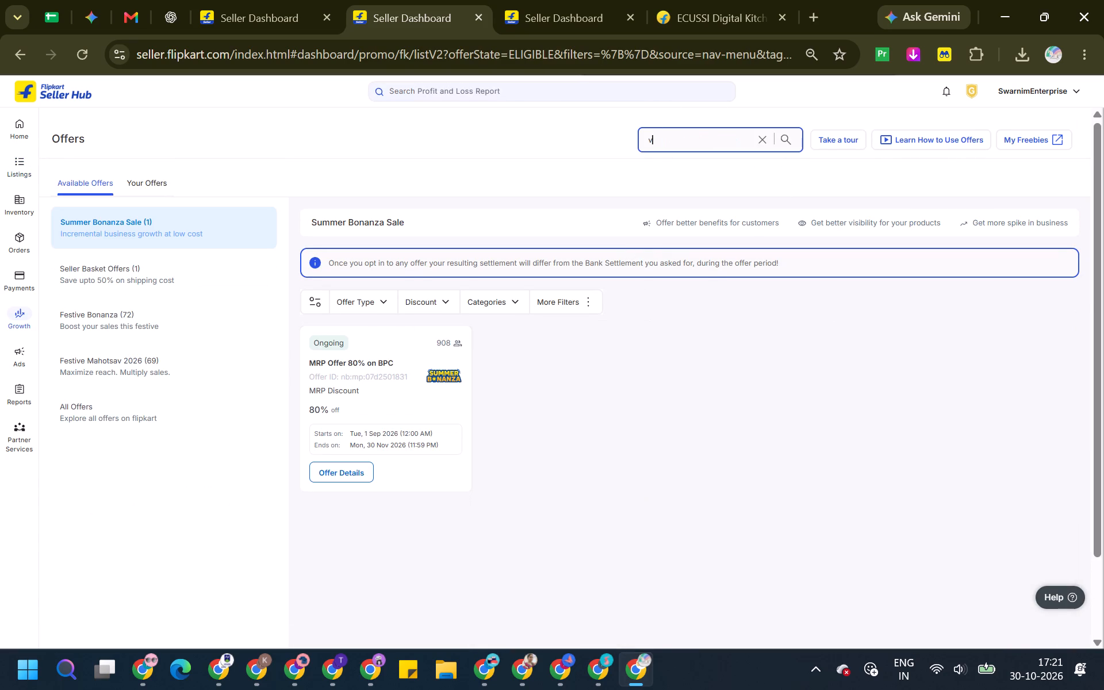
key(BackSpace)
key(ctrl+v)
key(Return)
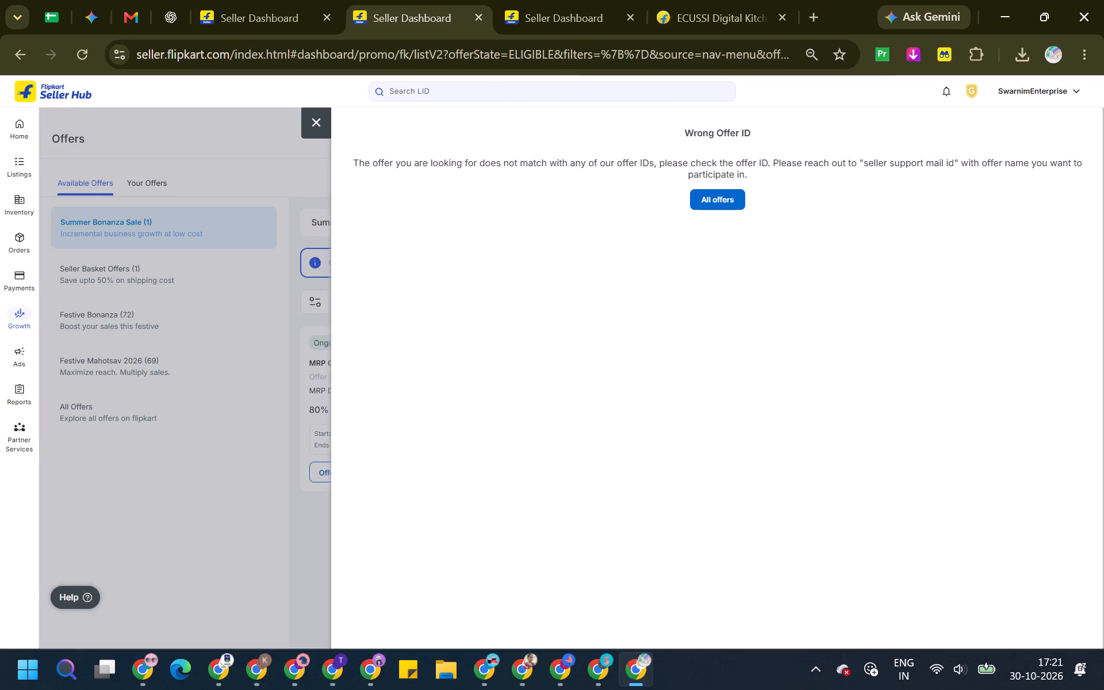
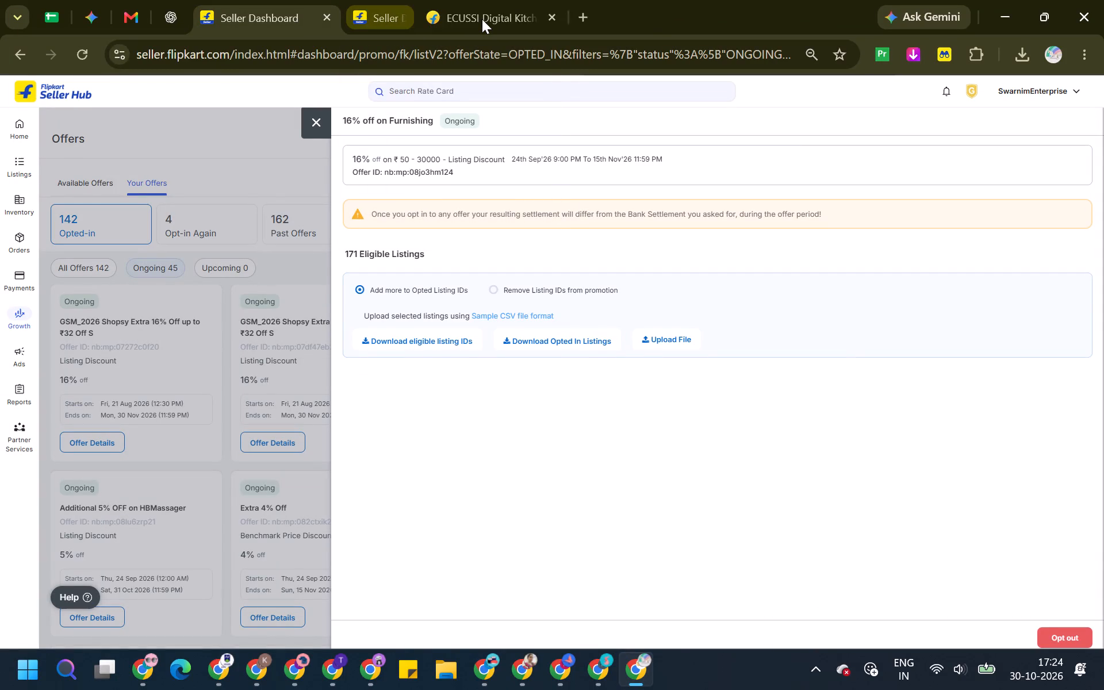
Close the duplicate Seller Dashboard tab and the ECUSSI Digital Kitchen product tab, keeping only the first Seller Dashboard tab open.
click(399, 0)
click(281, 1)
click(493, 21)
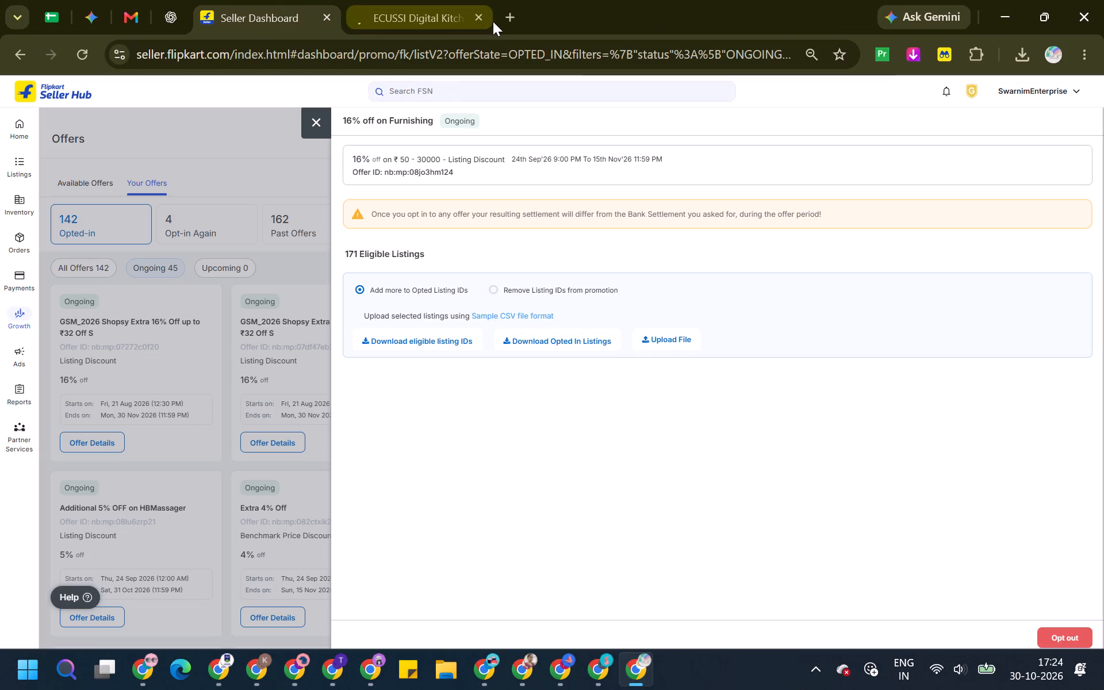
click(481, 21)
click(280, 0)
Leave the 16% off on Furnishing offer details and open the active listings.
click(18, 164)
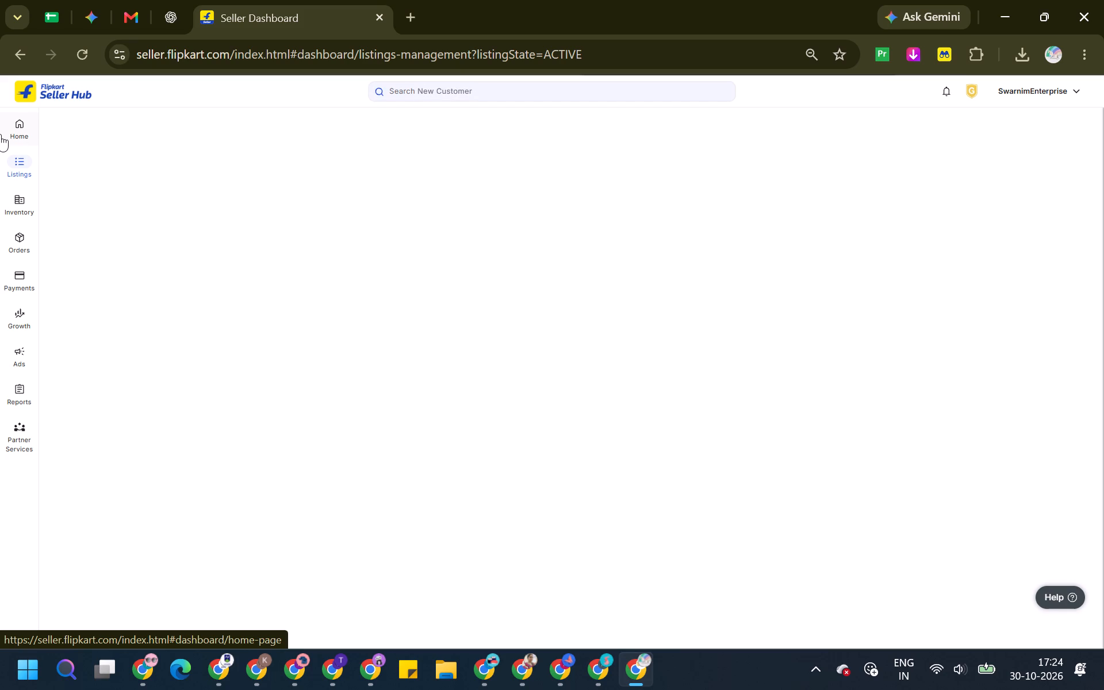
Return to the seller account's home page to view the sales, orders and out-of-stock overview.
click(20, 144)
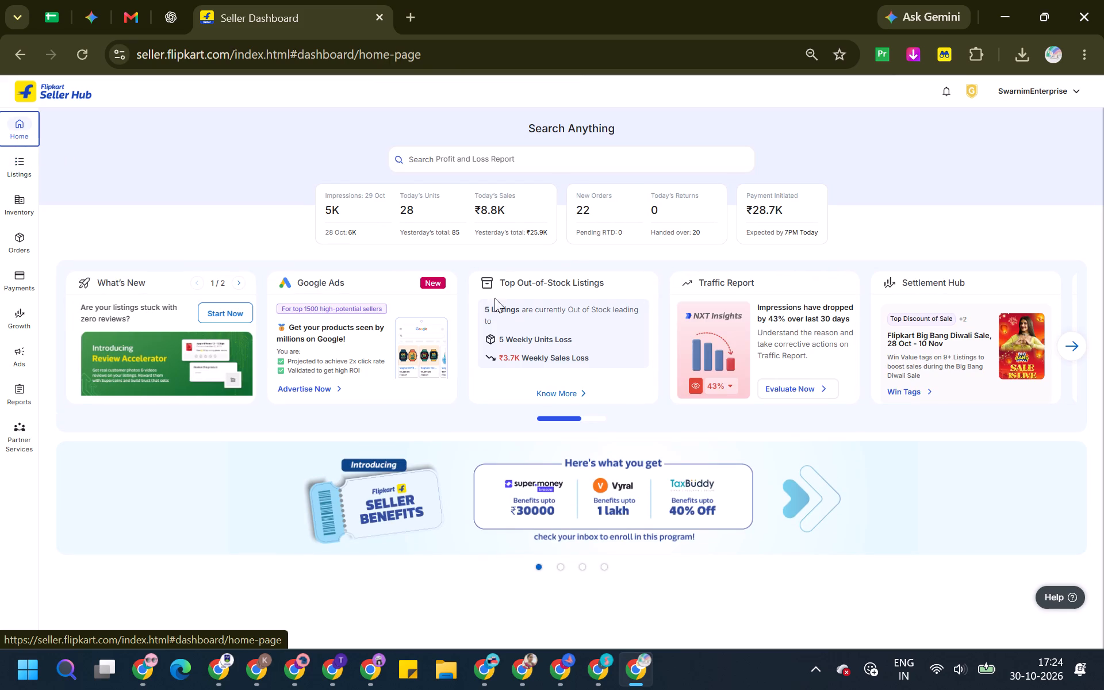
click(267, 234)
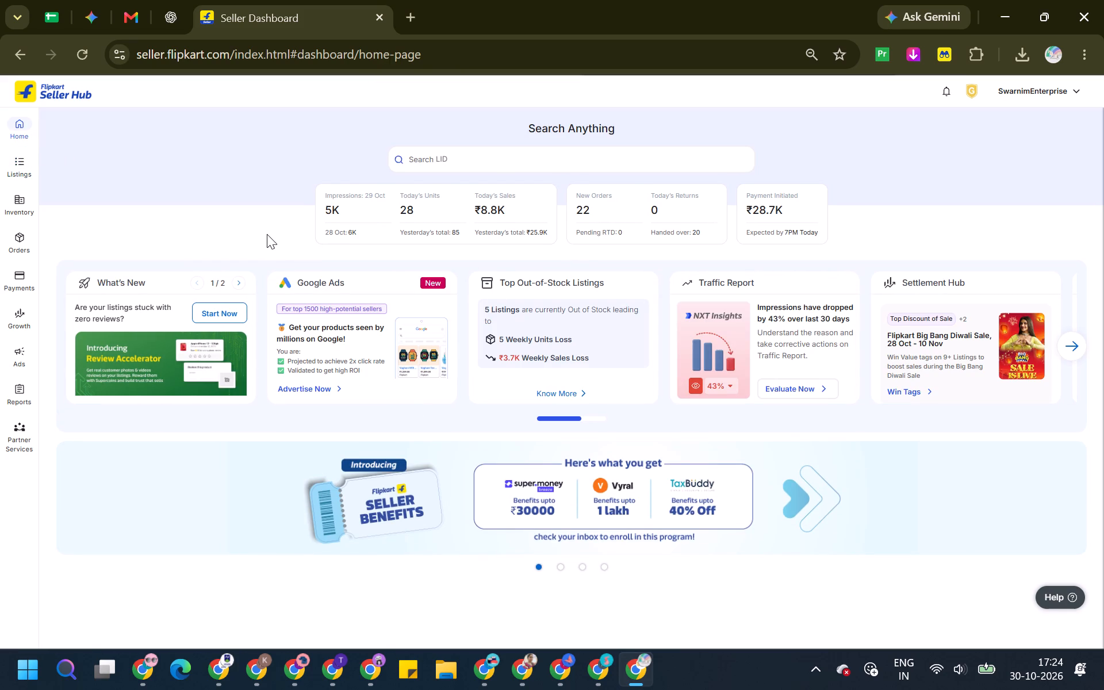
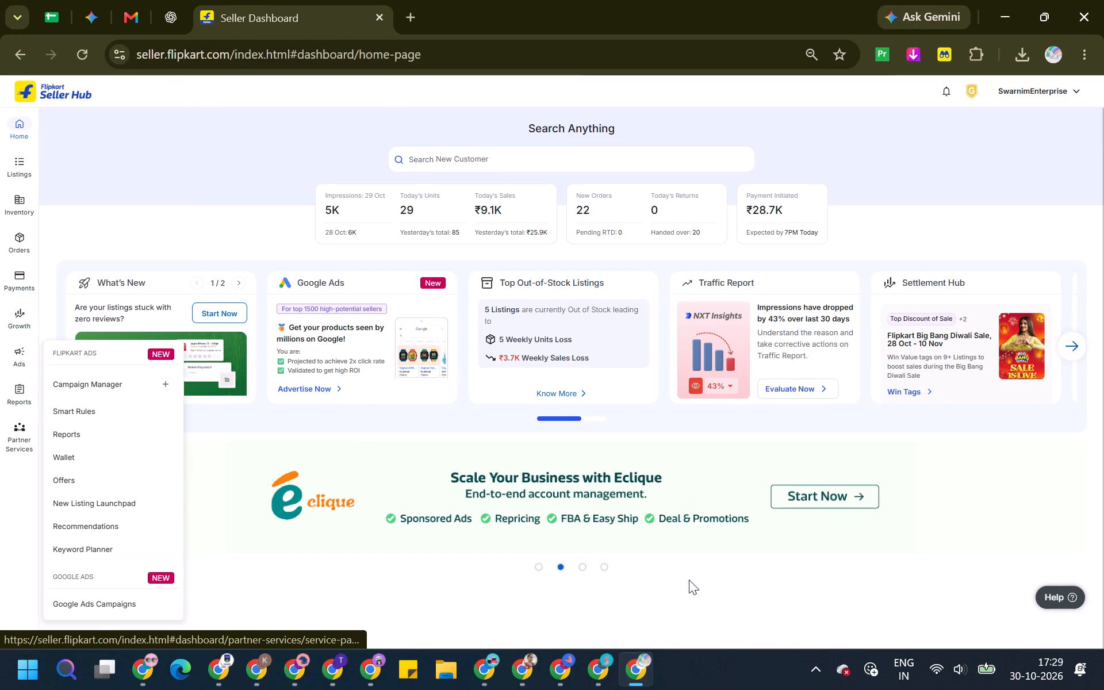
Open the account's active listings and show only the low stock ones to review their stock and recommended quantities.
click(2, 162)
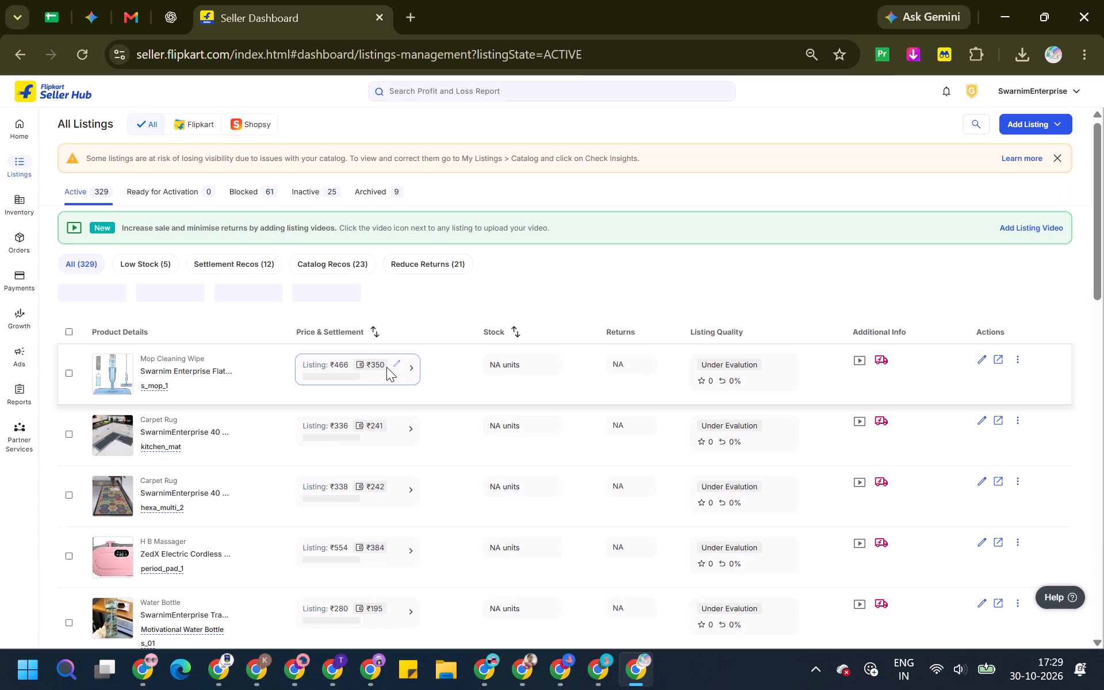
scroll(555, 295, down, 2)
scroll(462, 337, up, 3)
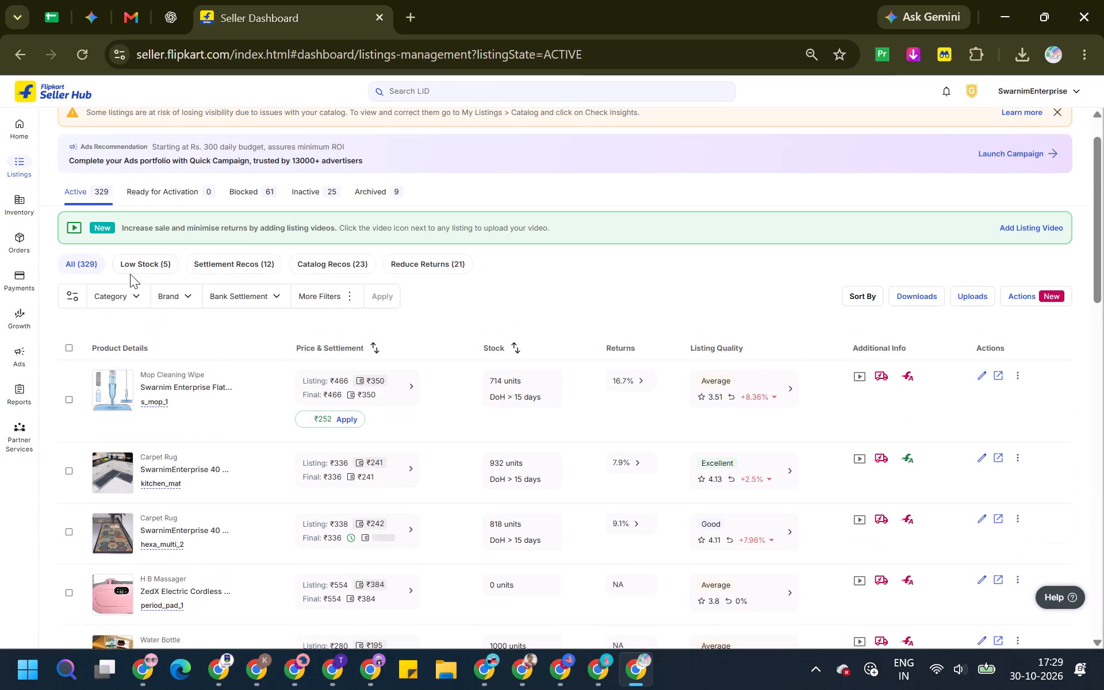
key(ctrl+r)
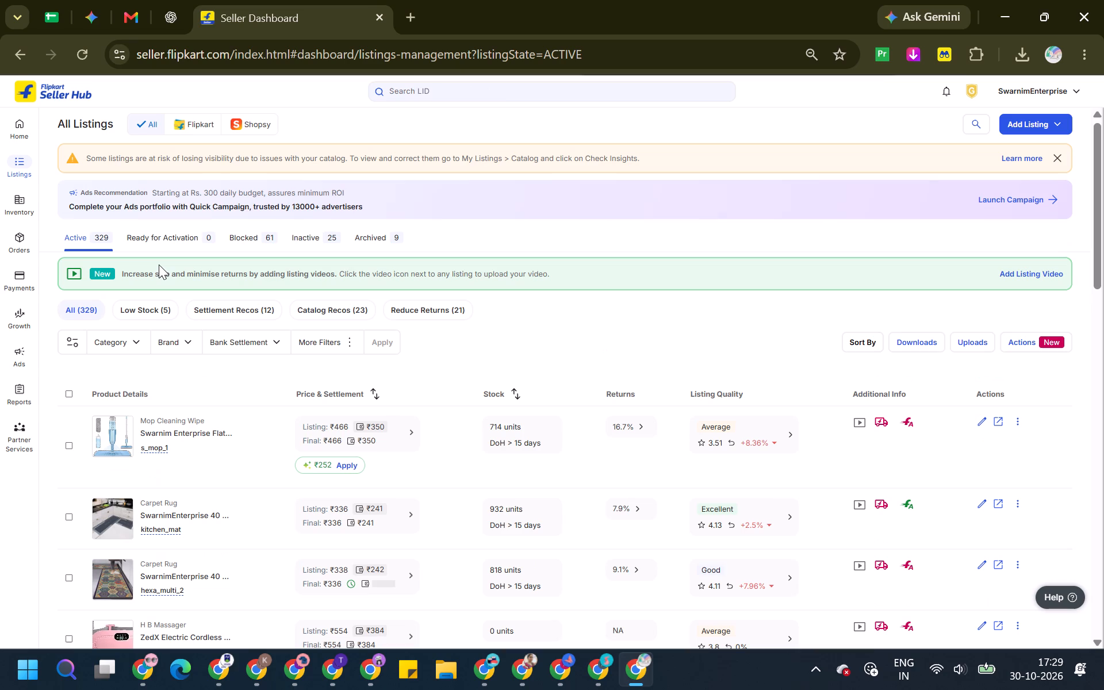
click(169, 319)
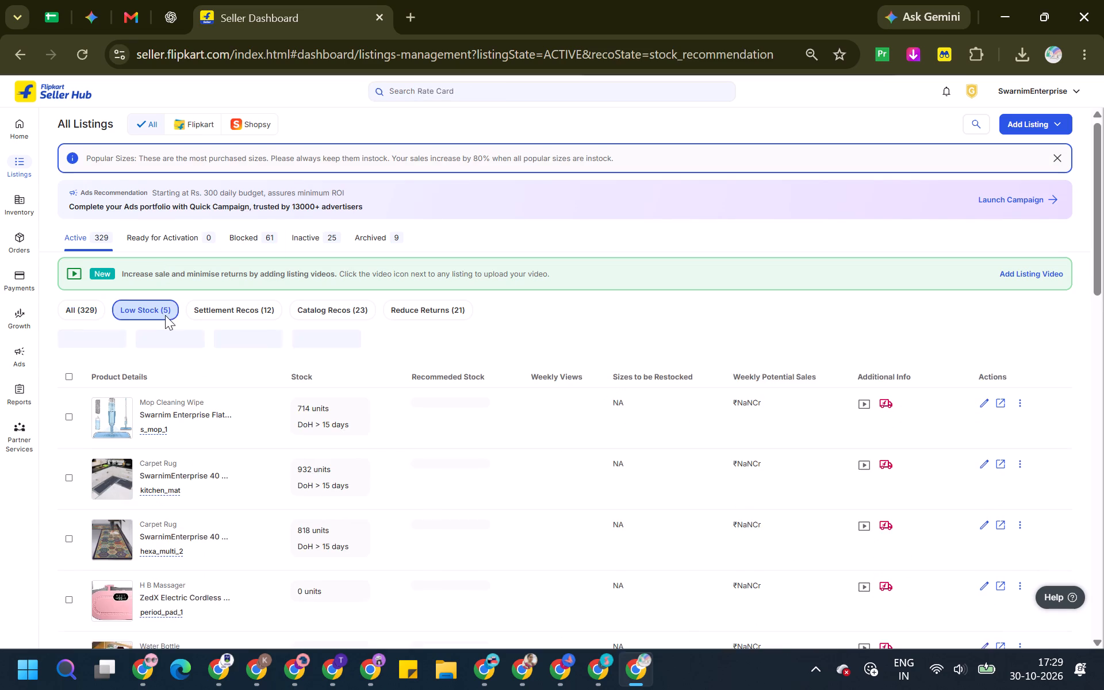
click(165, 315)
scroll(382, 285, down, 2)
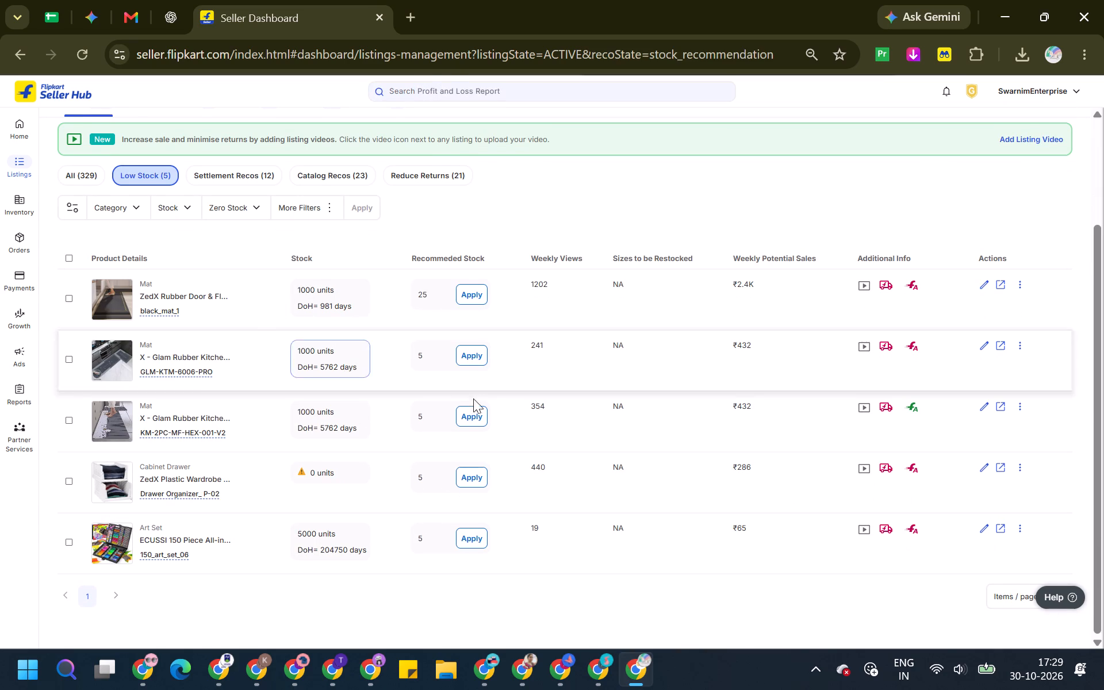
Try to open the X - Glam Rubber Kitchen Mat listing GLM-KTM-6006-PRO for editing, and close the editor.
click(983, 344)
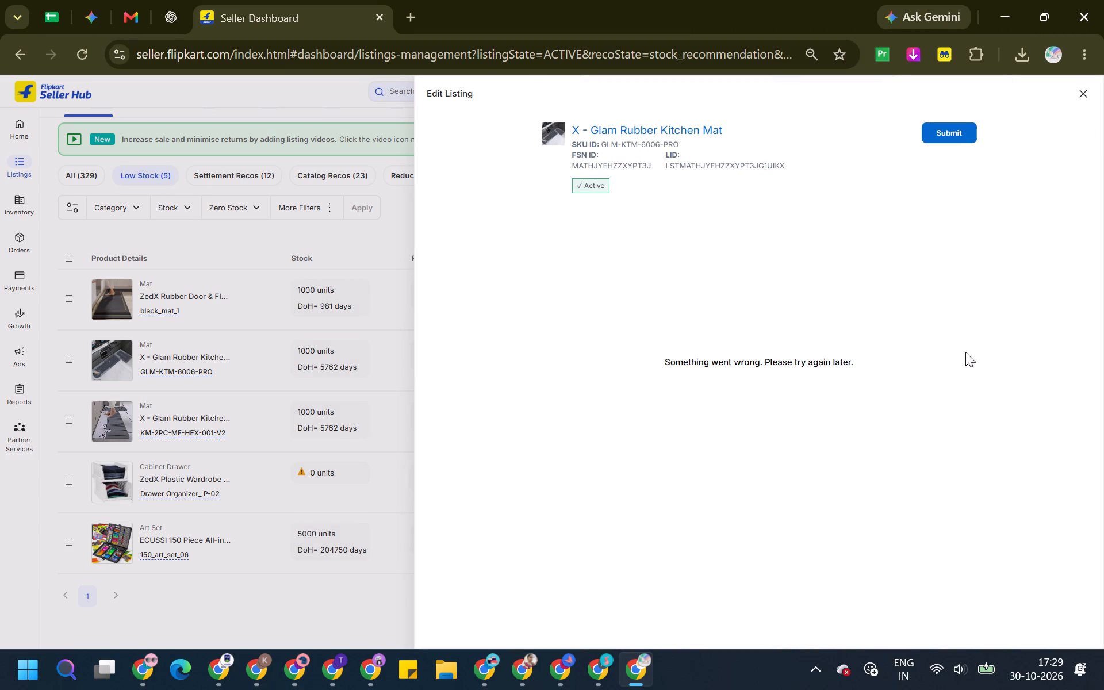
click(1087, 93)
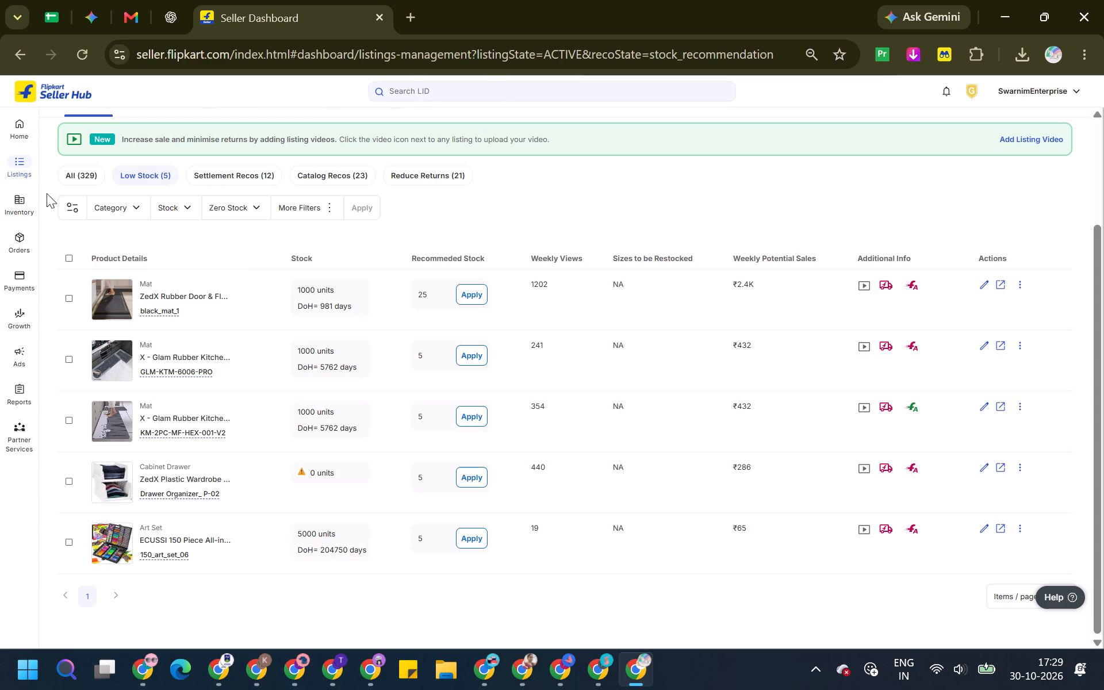
Return to the full list of active listings without the low stock filter.
click(30, 167)
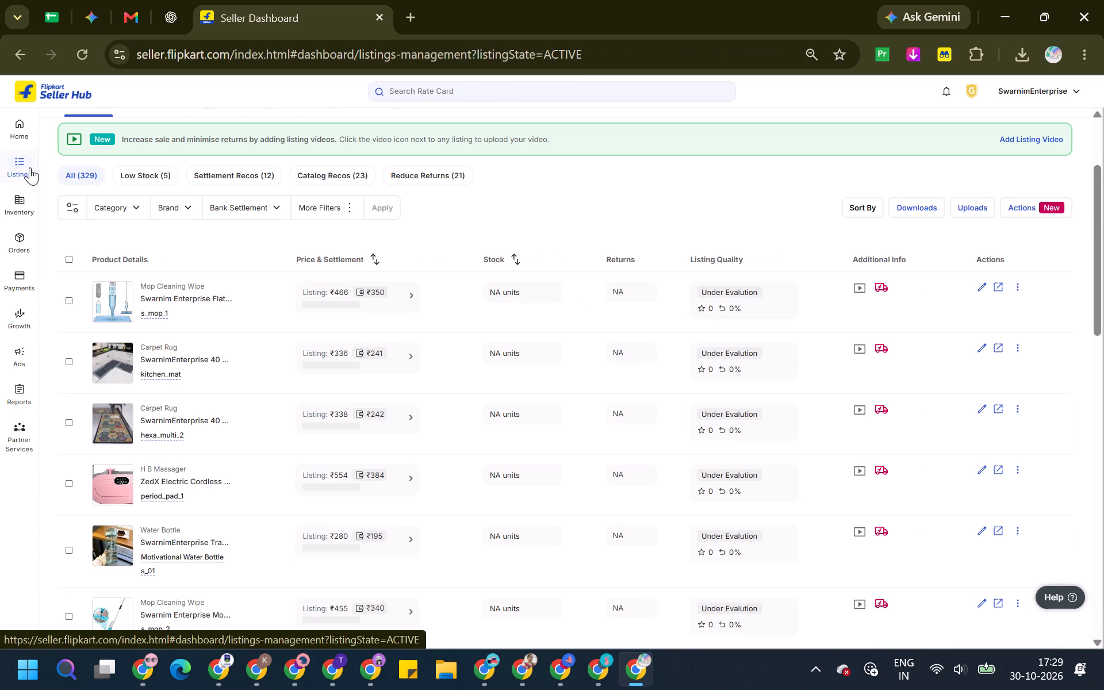
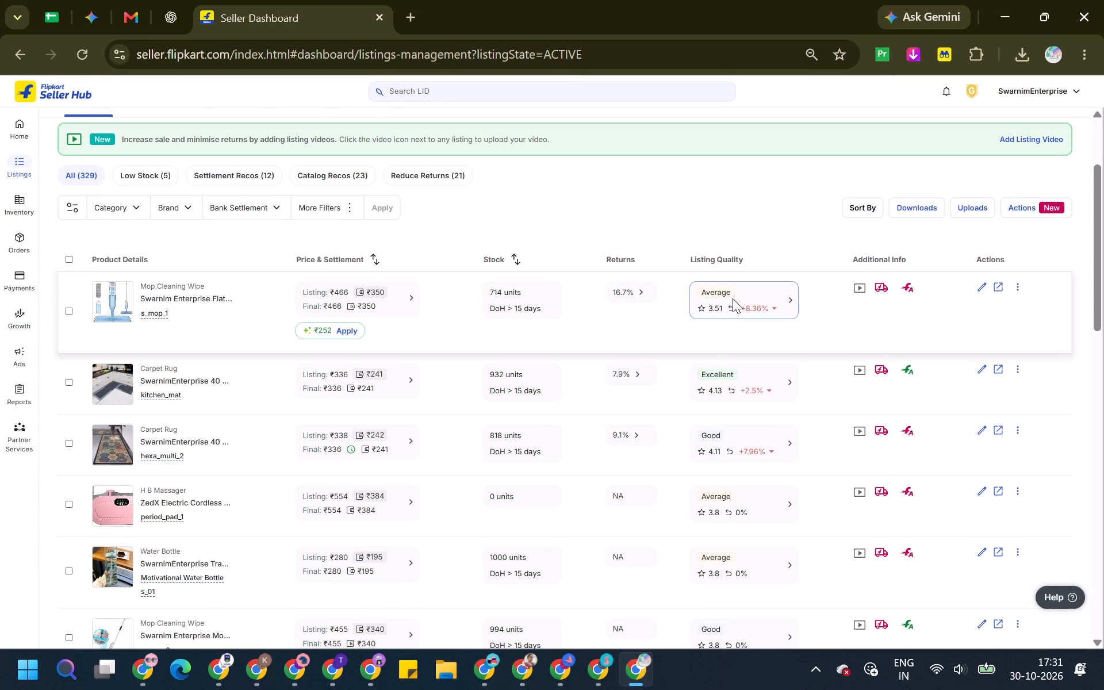
Look through the full list of active listings, checking their prices, settlements and stock.
click(443, 241)
scroll(443, 241, down, 2)
scroll(451, 258, up, 4)
scroll(451, 258, down, 1)
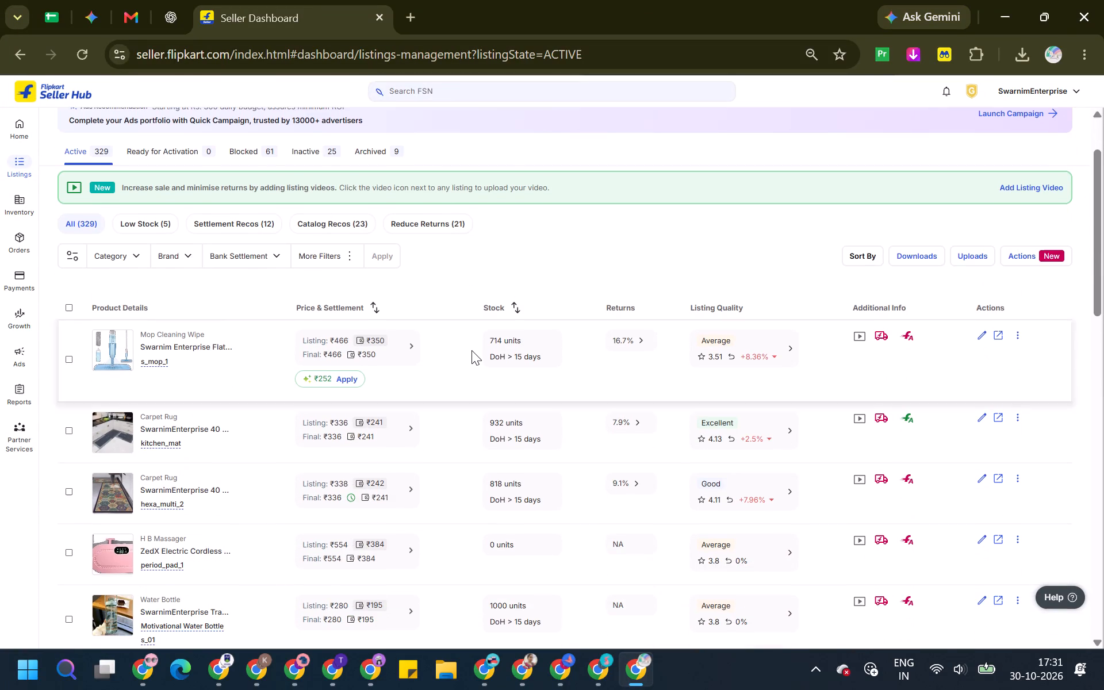
scroll(471, 350, down, 19)
scroll(505, 545, up, 5)
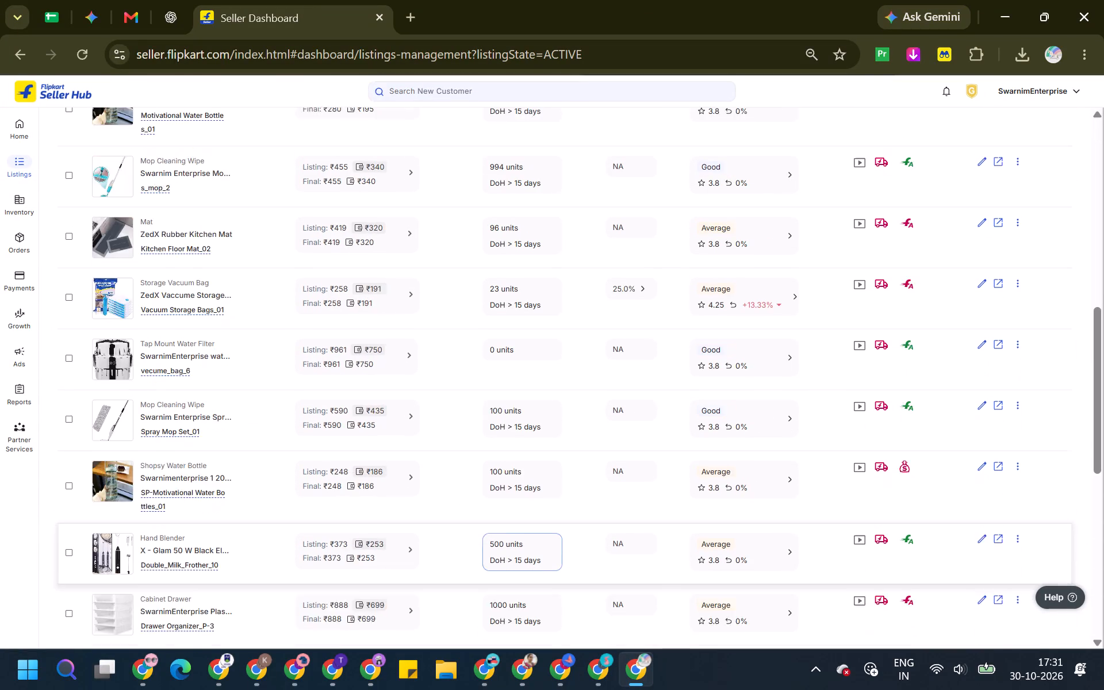
scroll(505, 543, up, 9)
click(519, 348)
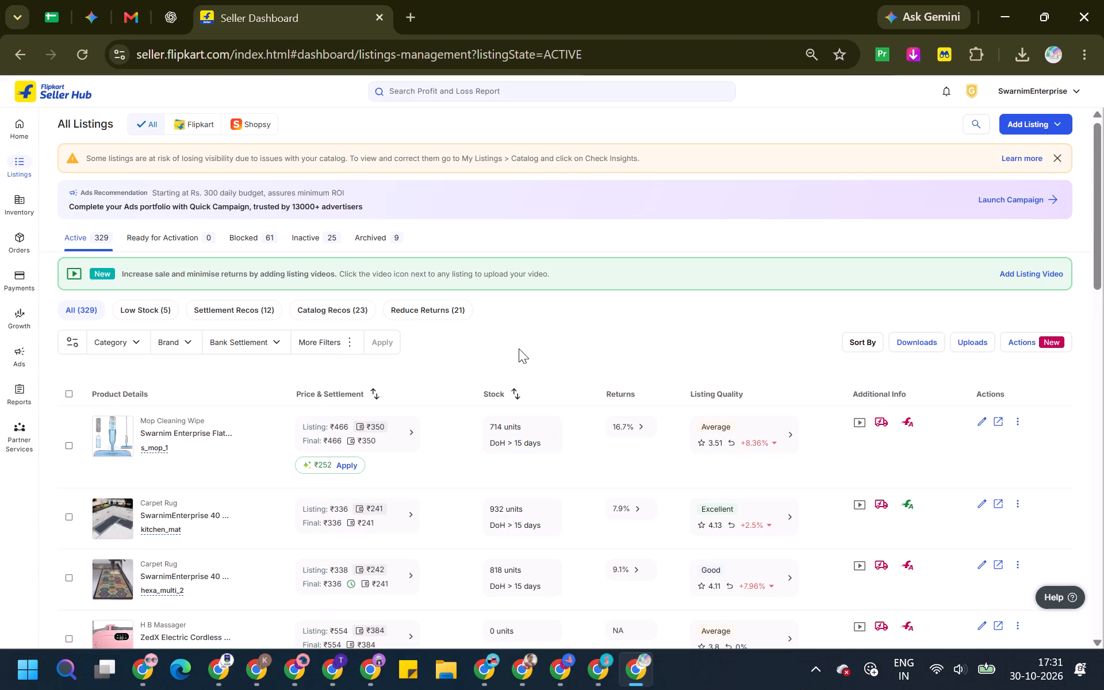
Reload the active listings page and check the first listings' prices, stock and listing quality again.
key(ctrl+r)
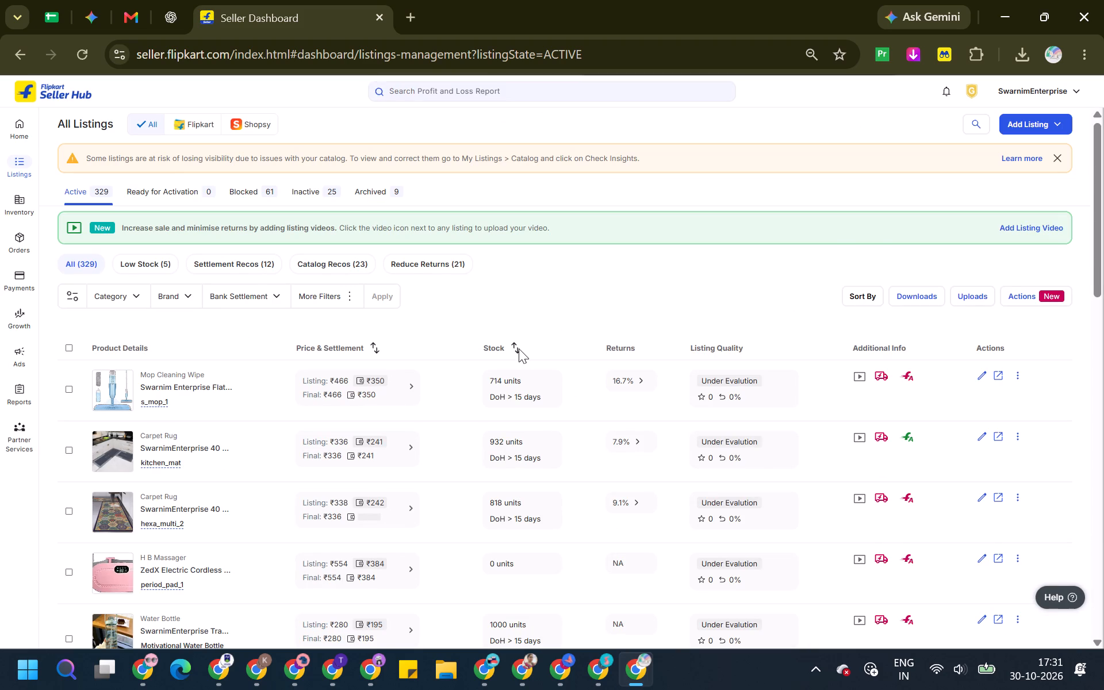
scroll(519, 348, down, 1)
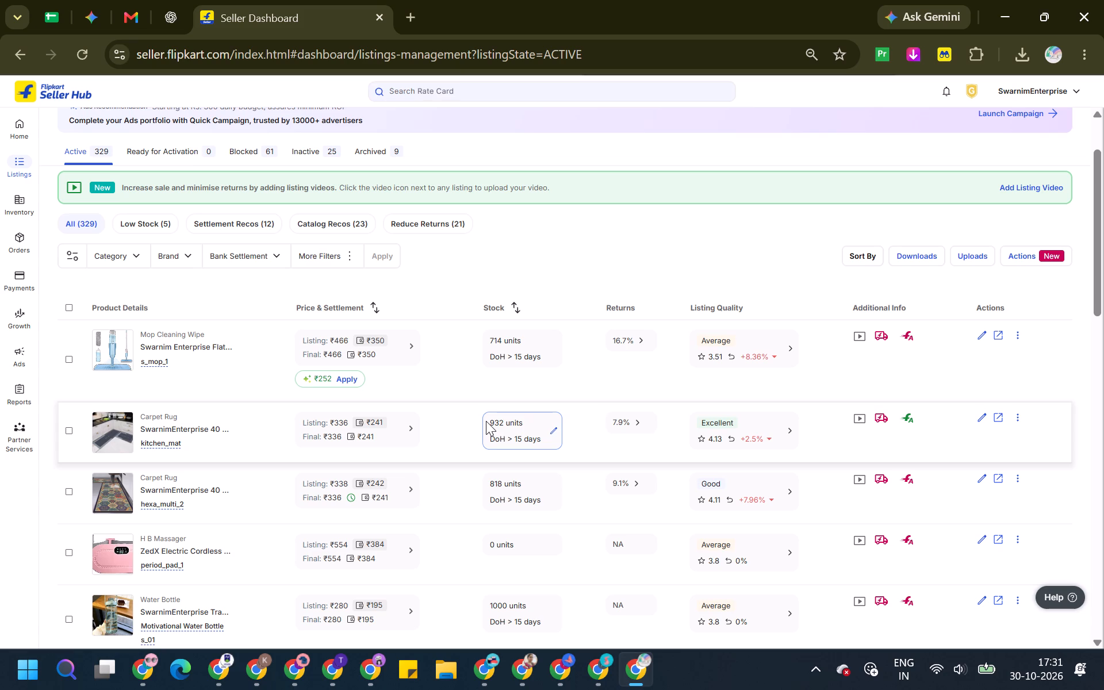
scroll(705, 281, up, 3)
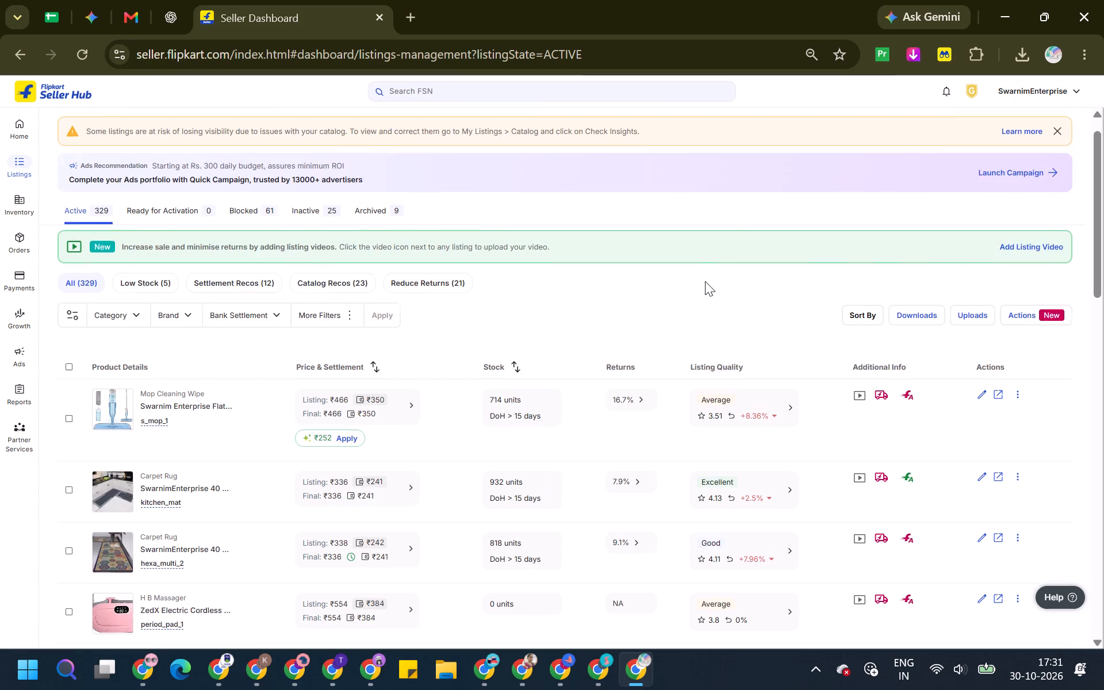
scroll(705, 281, down, 2)
scroll(705, 281, up, 2)
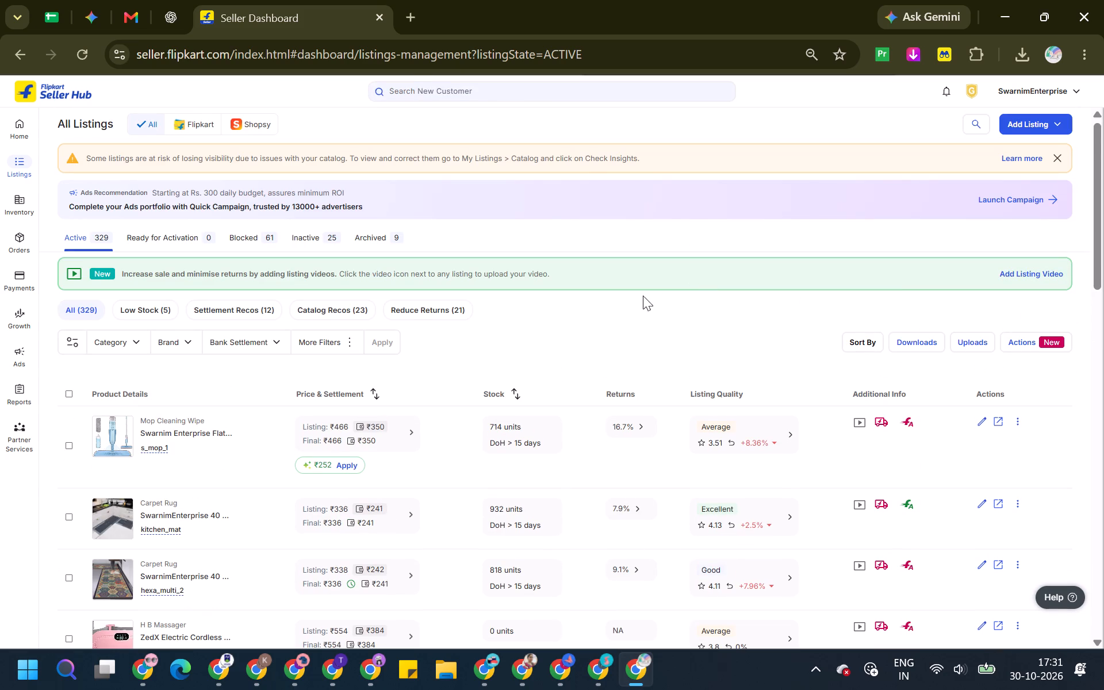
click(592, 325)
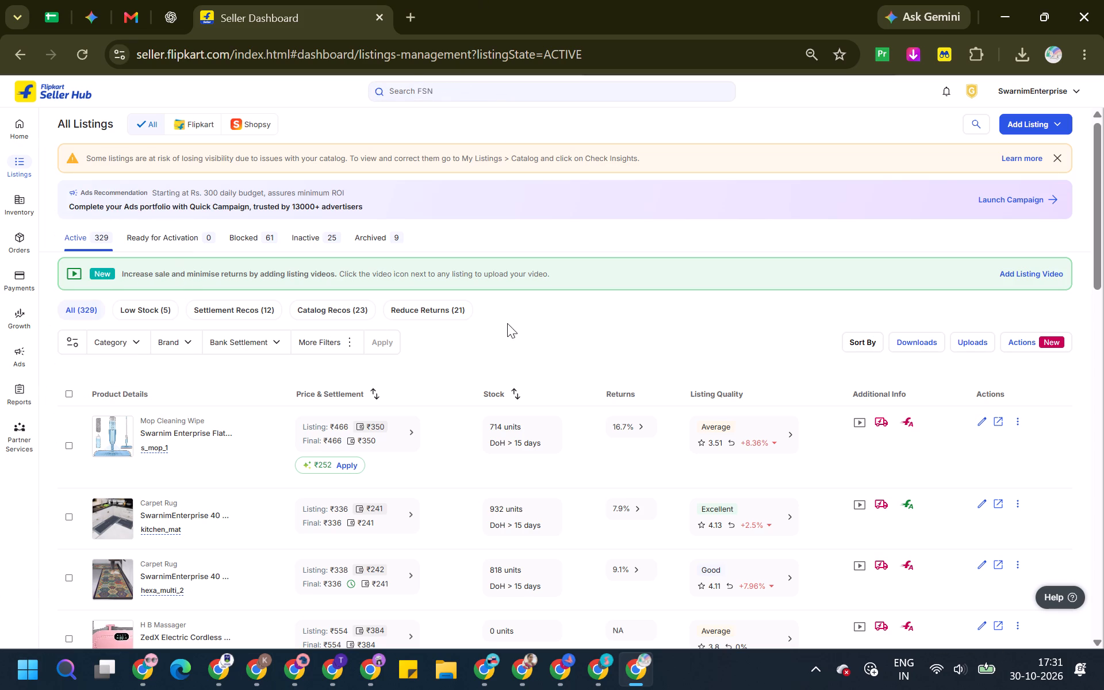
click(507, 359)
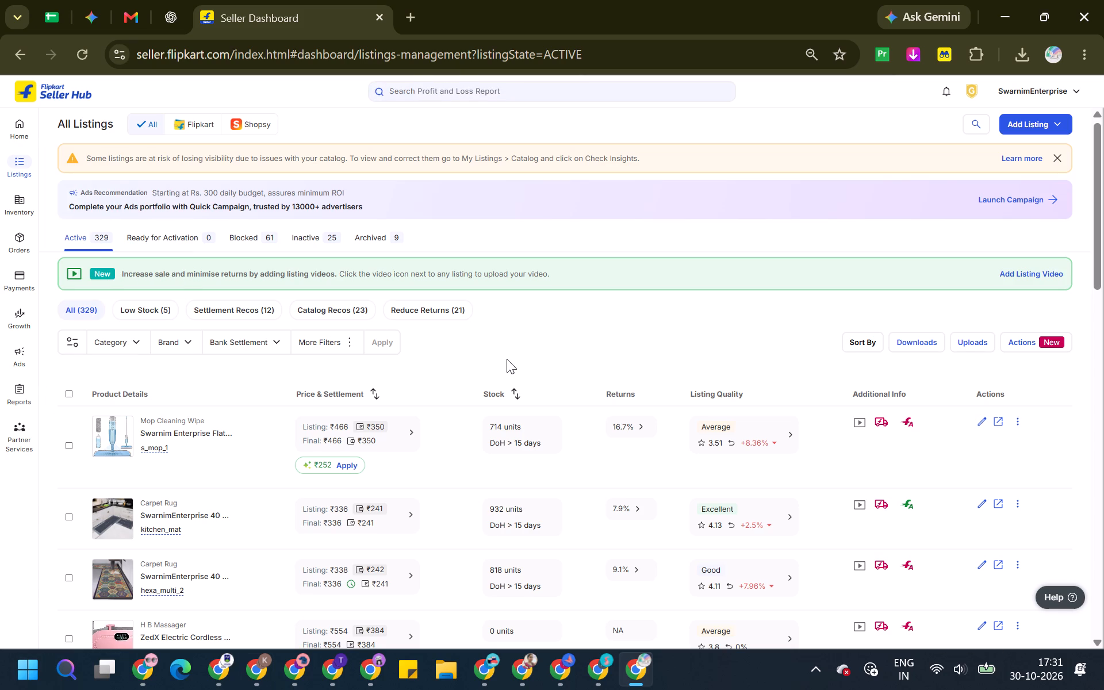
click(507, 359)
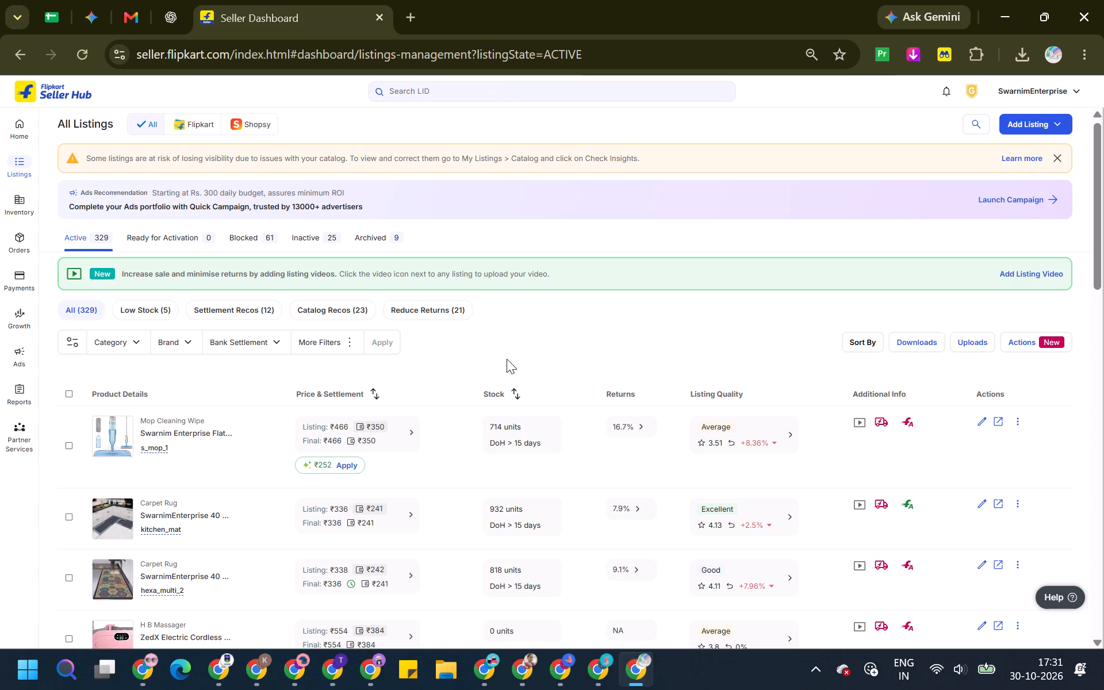
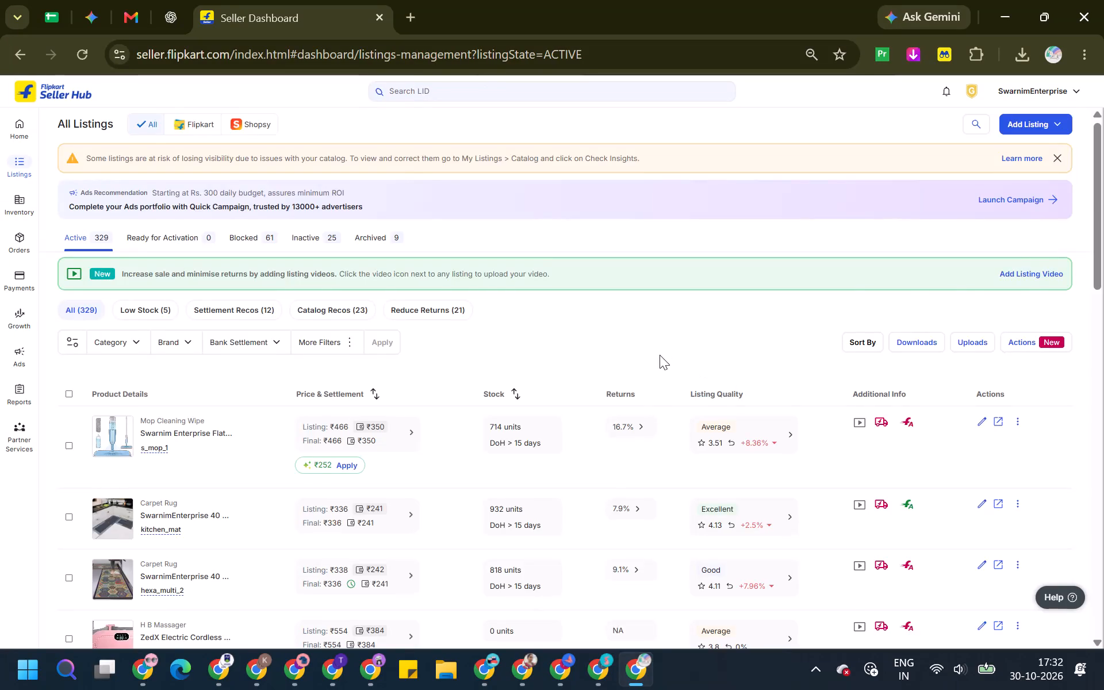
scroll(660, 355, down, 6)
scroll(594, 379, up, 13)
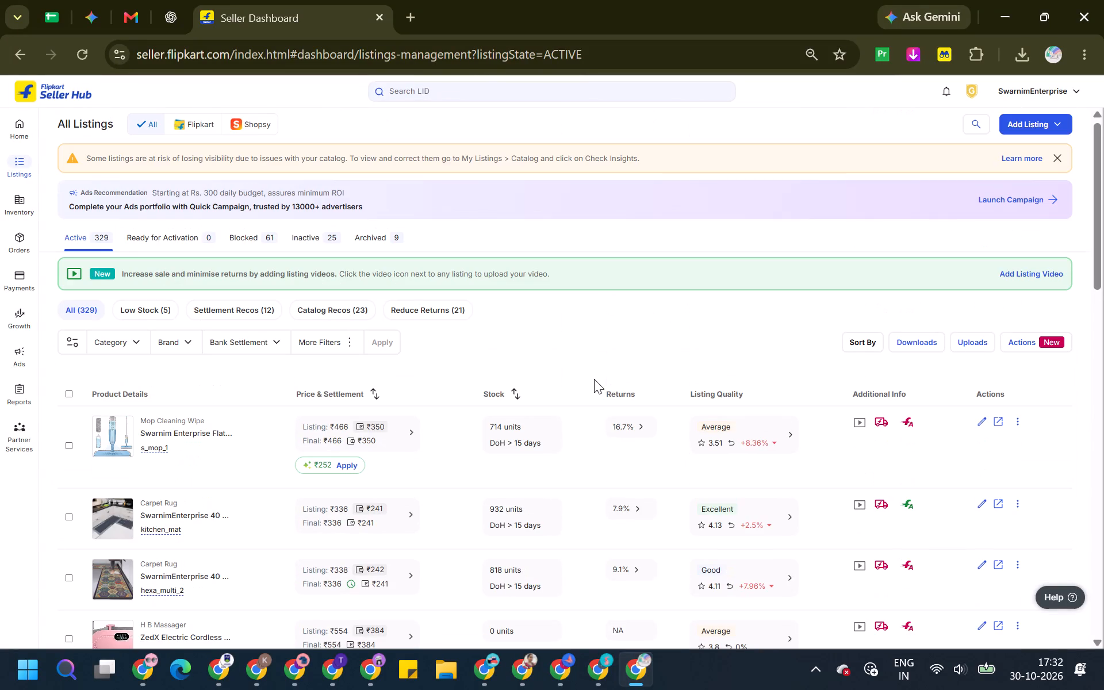
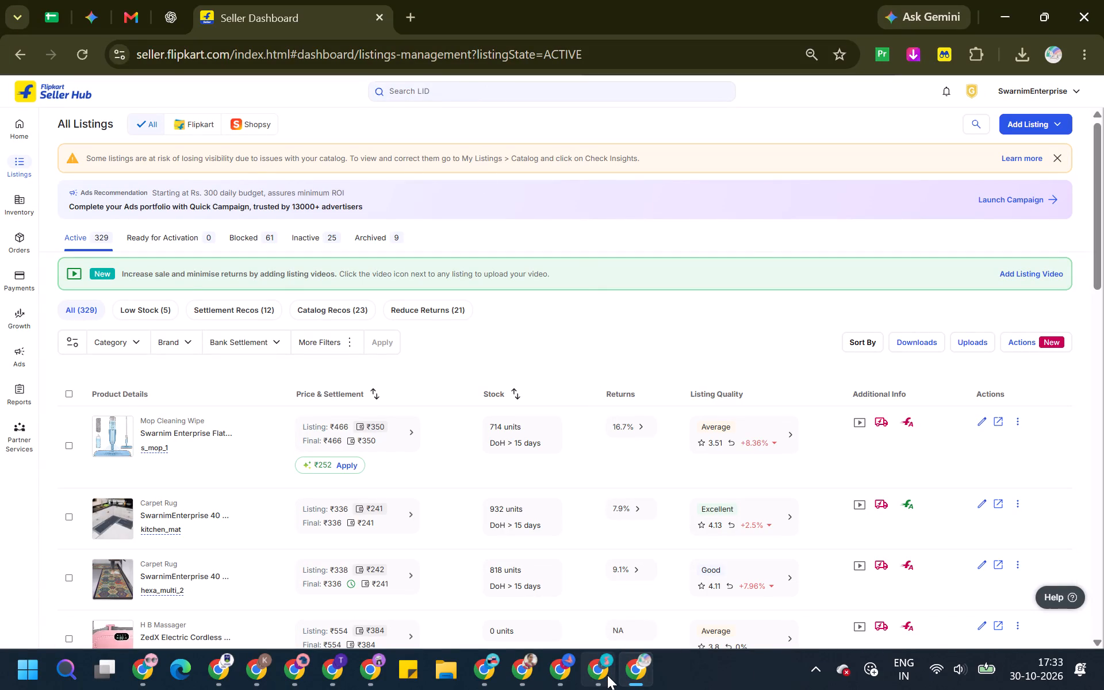
Reload the ROHANCART account's filtered listings and review the ad campaigns in its Campaign Manager.
click(607, 675)
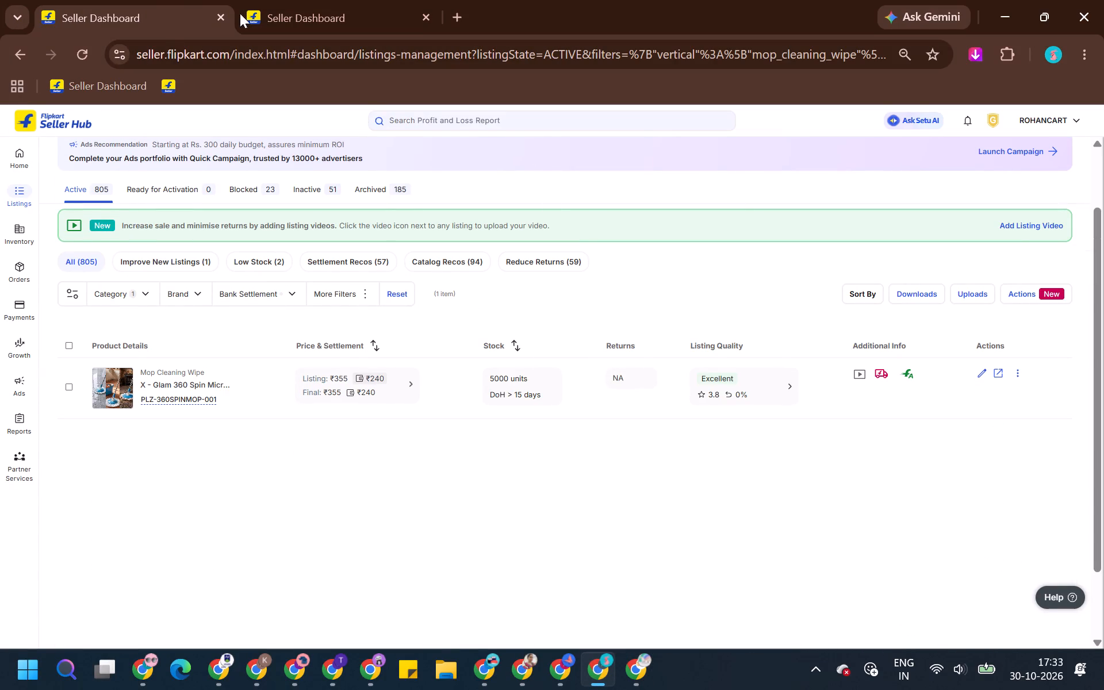
click(359, 0)
click(133, 0)
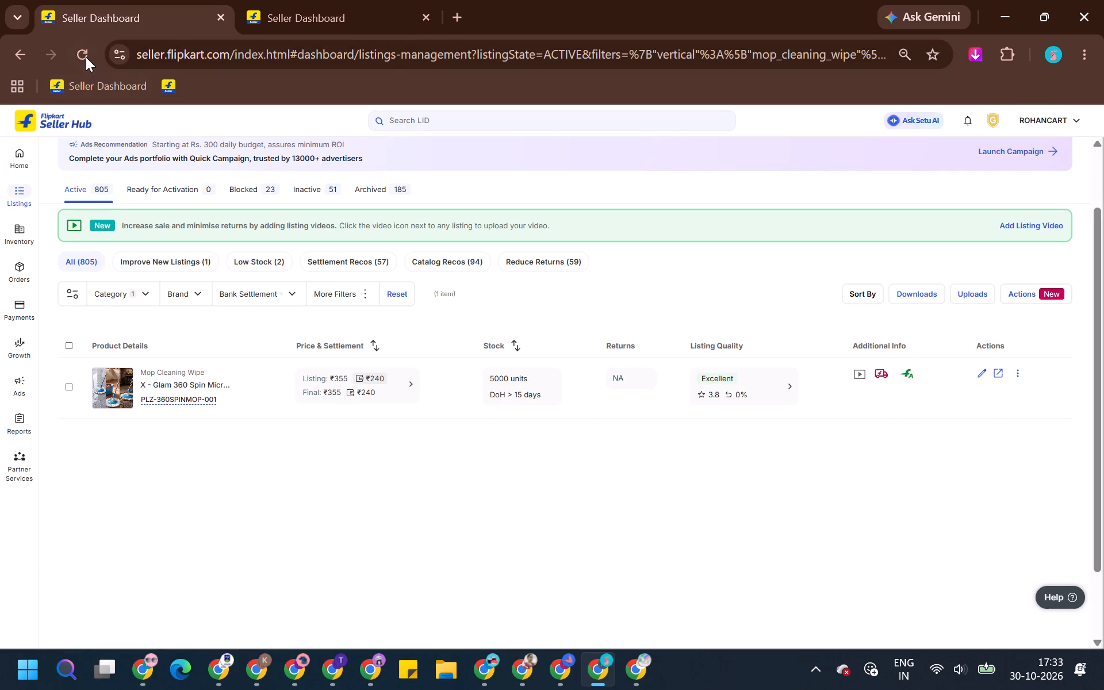
click(81, 53)
click(364, 0)
scroll(258, 384, up, 5)
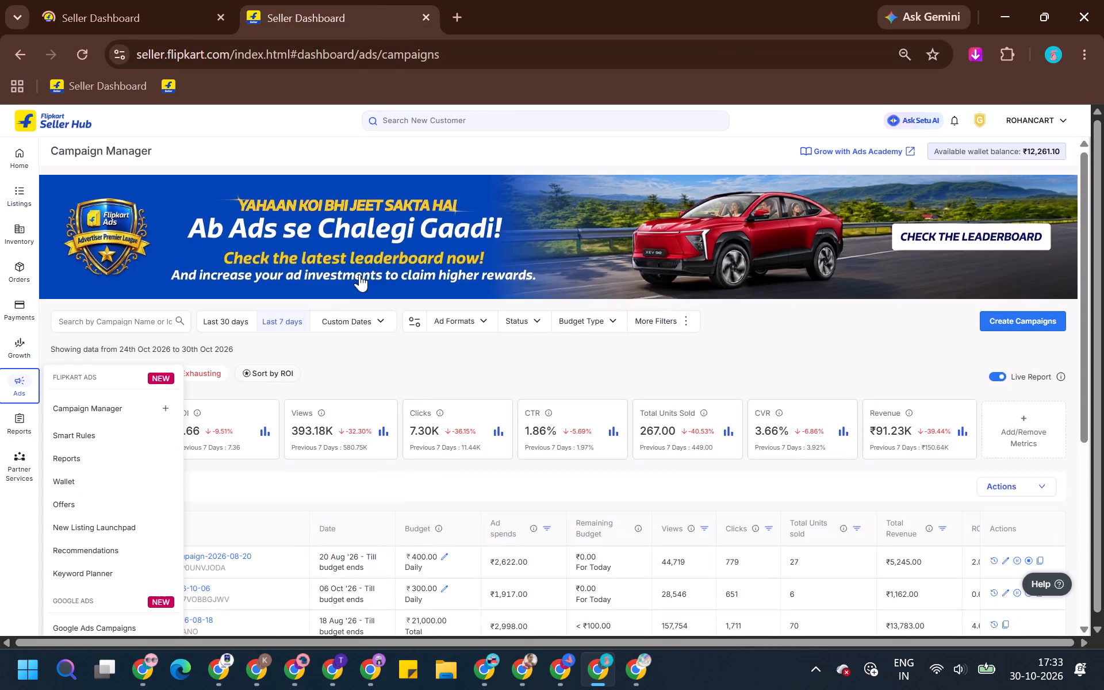
scroll(404, 300, down, 5)
click(486, 205)
scroll(309, 292, down, 4)
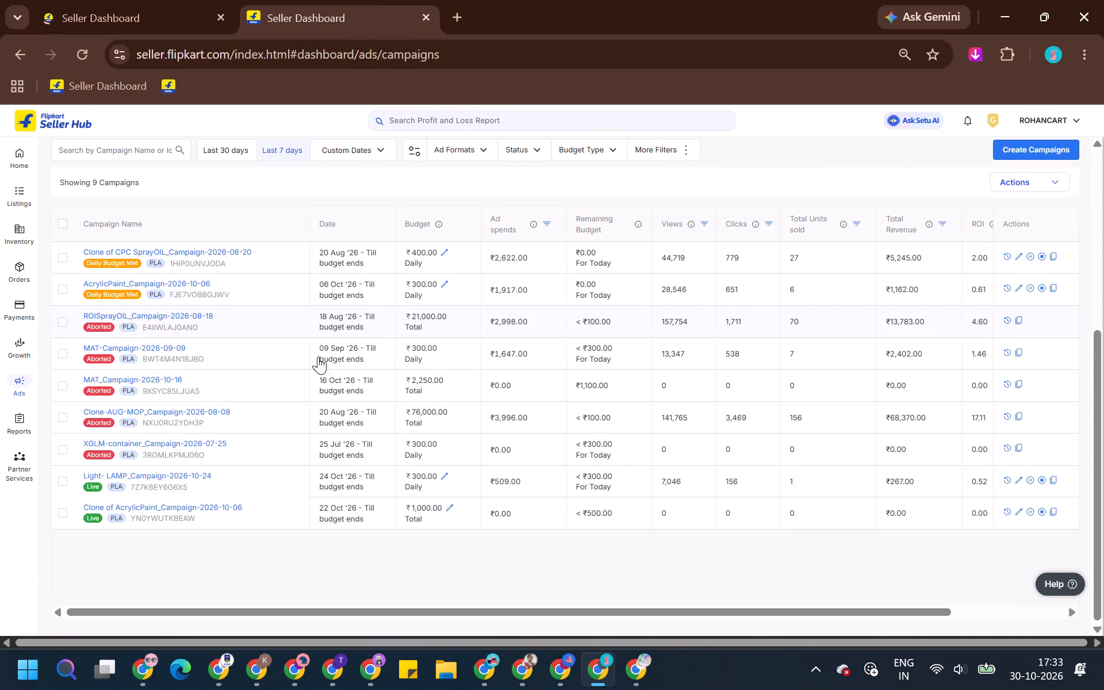
click(361, 568)
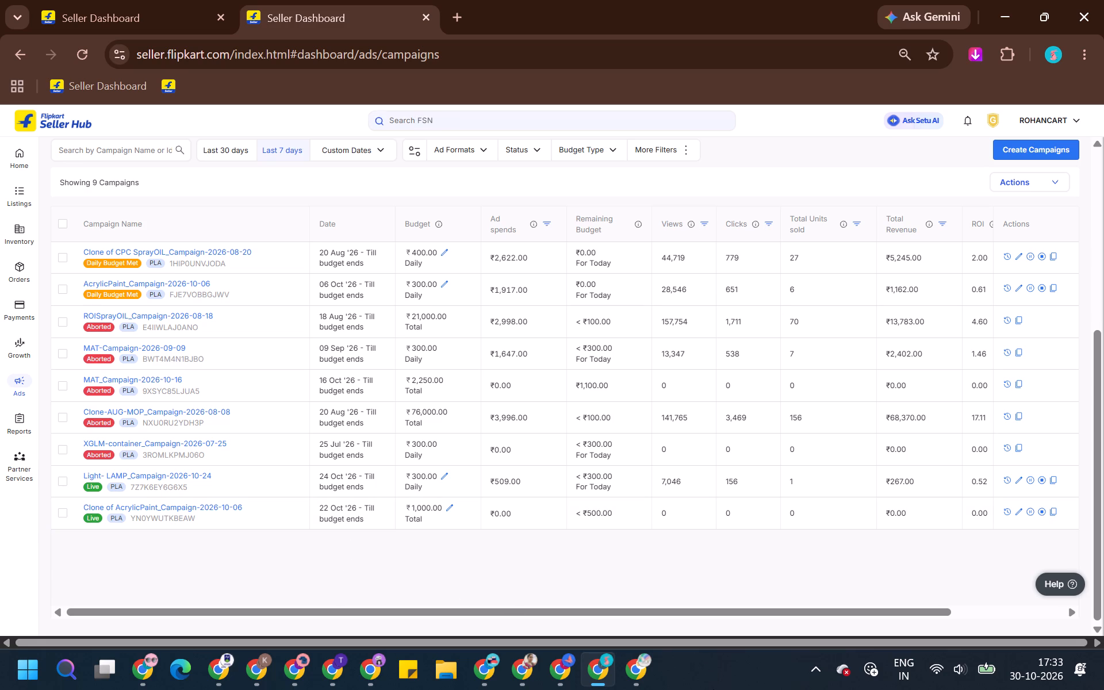
Switch to the sticky note and copy the SKU sunset_lamp1 from its list of mapped listings.
click(658, 665)
click(650, 666)
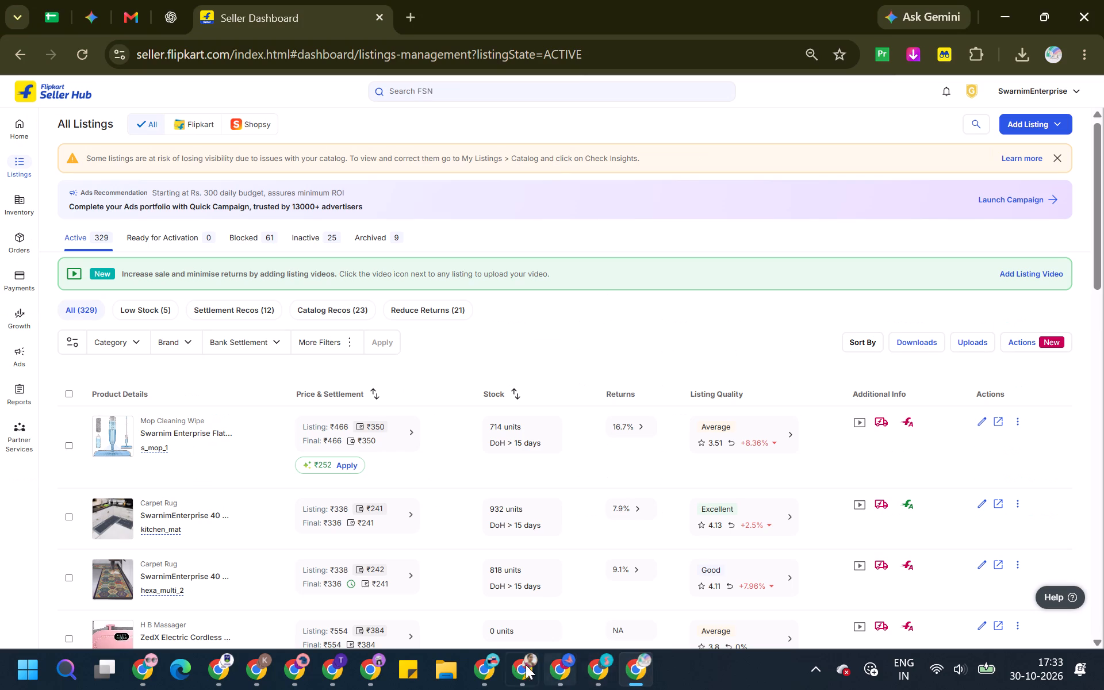
click(415, 669)
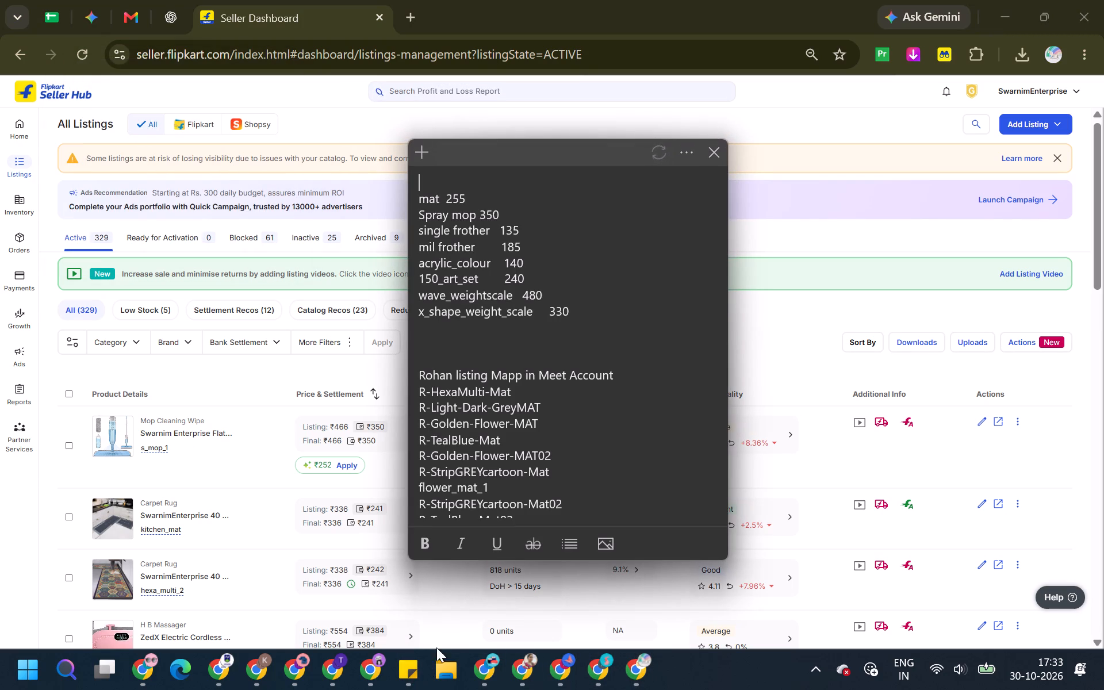
scroll(614, 378, down, 6)
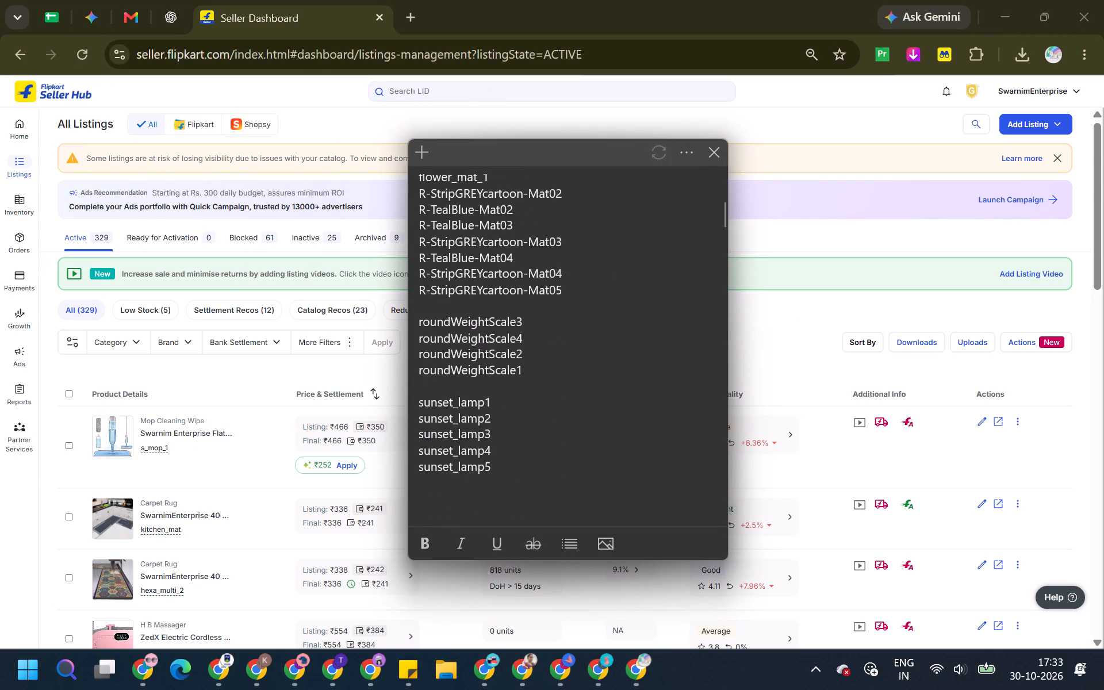
click(519, 403)
double_click(519, 403)
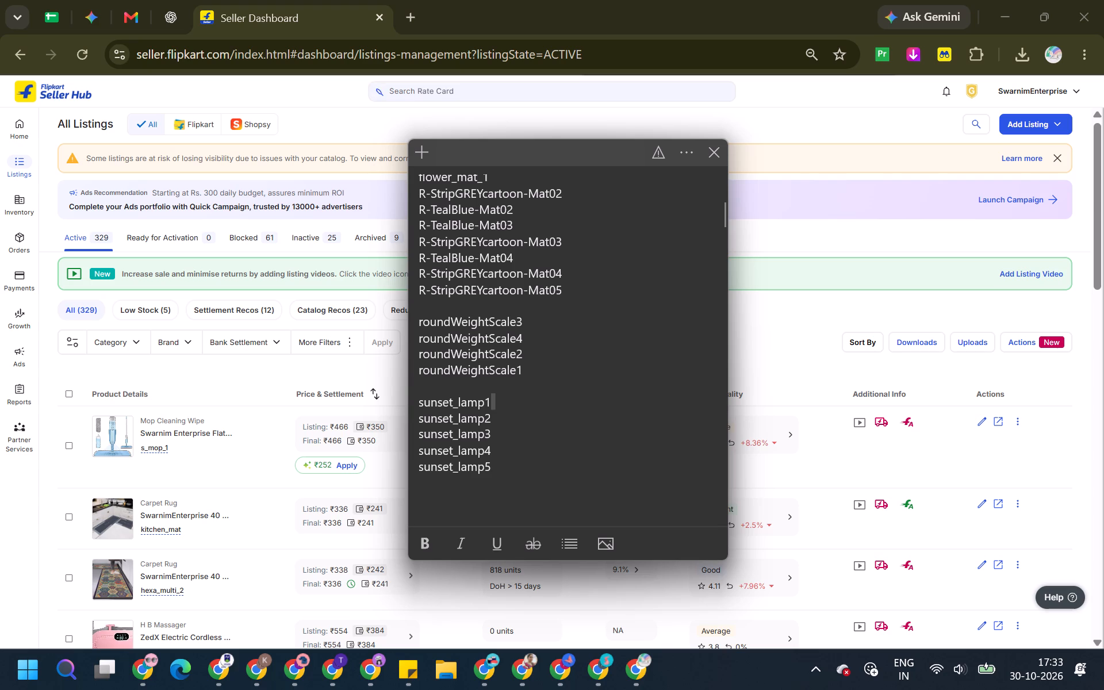
click(519, 403)
triple_click(504, 403)
key(ctrl+c)
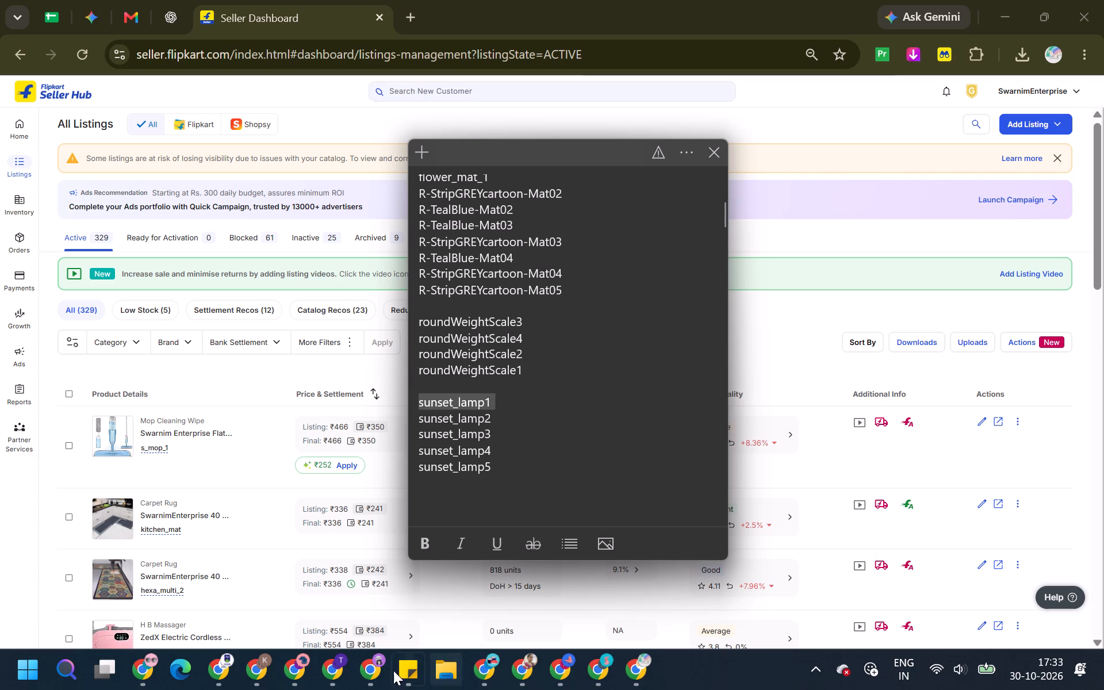
Switch to the MEETONLINEZONE account's browser window and search its listings for sunset_lamp1.
click(565, 672)
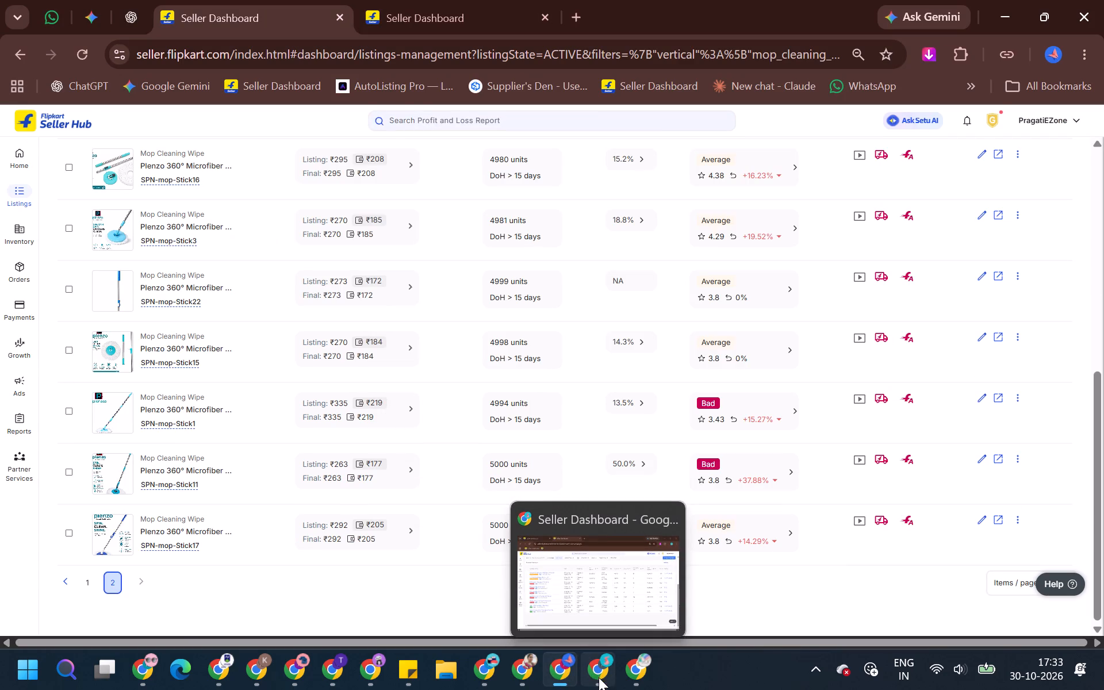
click(508, 681)
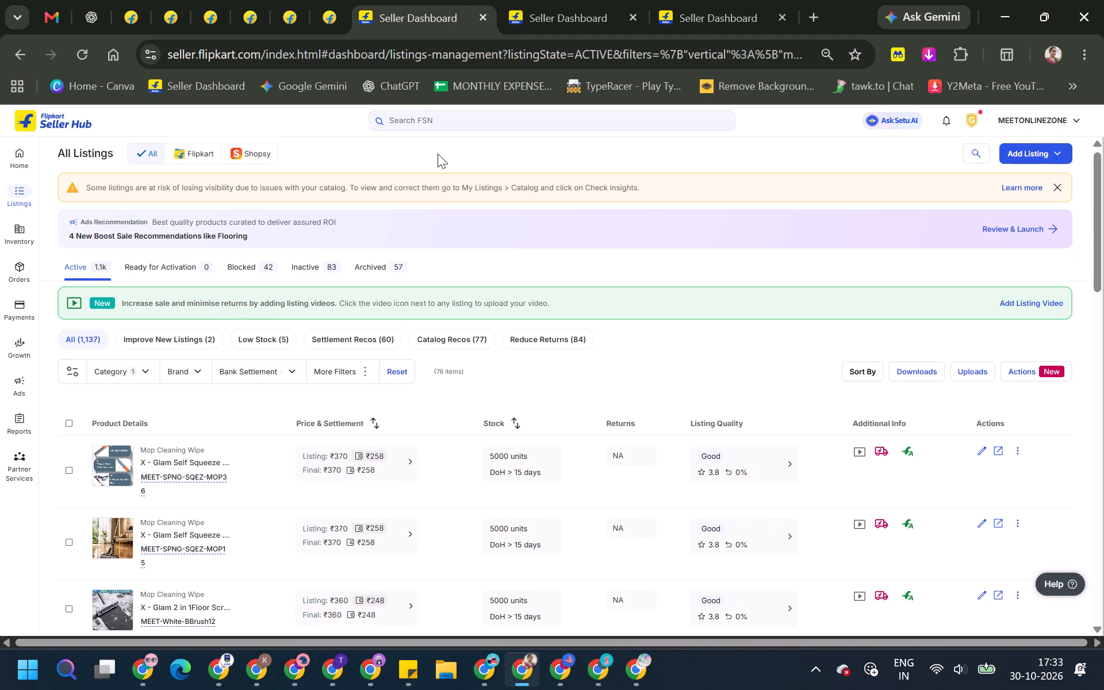
click(461, 120)
key(ctrl+v)
key(Return)
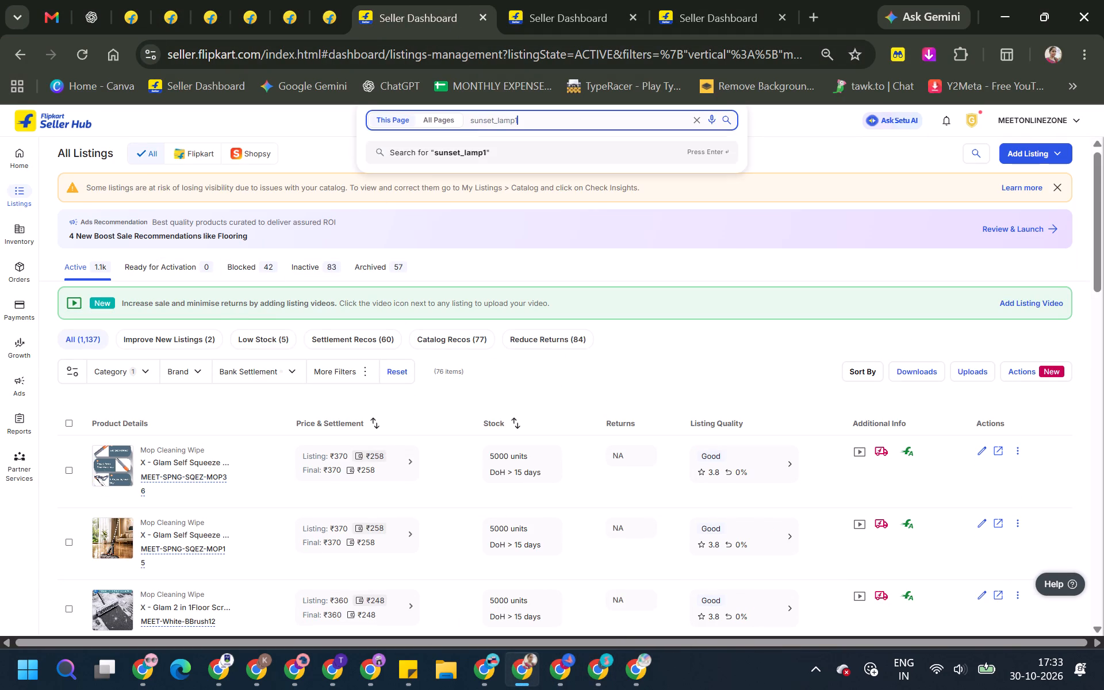
Close the two extra Seller Dashboard pages in the MEETONLINEZONE window, keeping the listings page open.
click(680, 0)
click(600, 2)
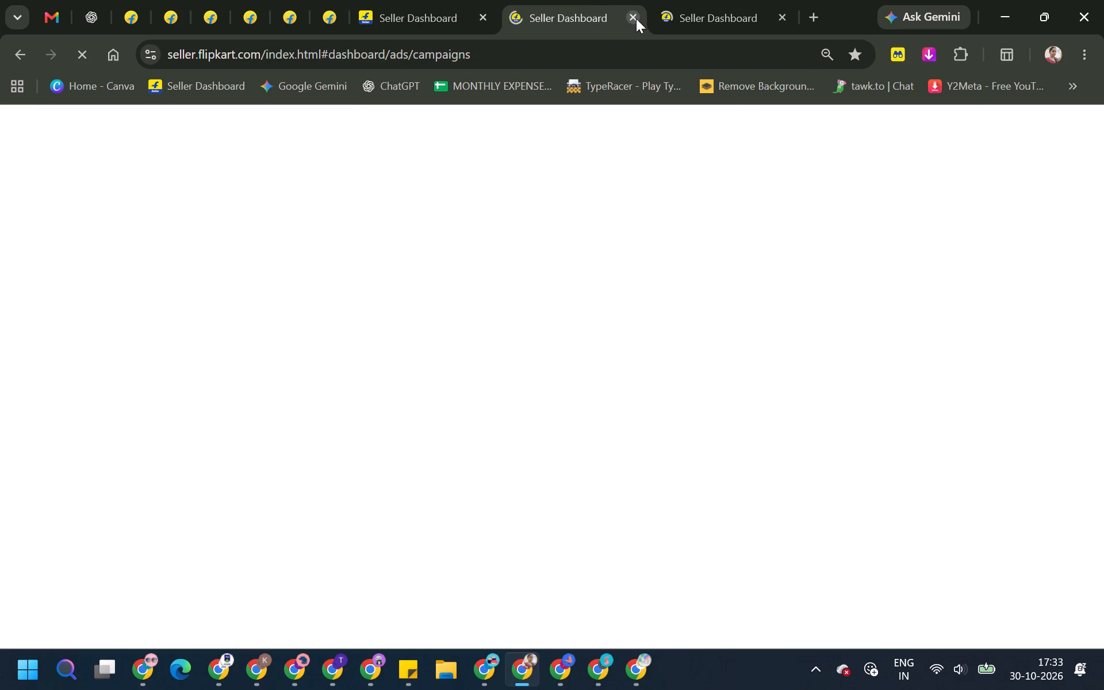
click(636, 18)
click(636, 18)
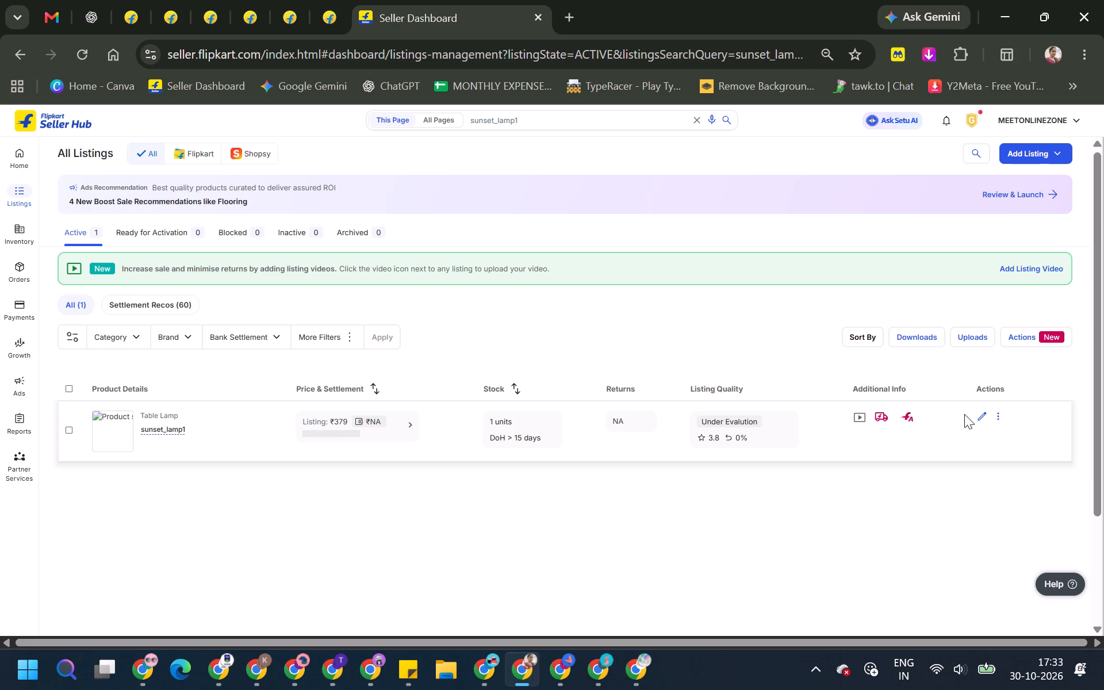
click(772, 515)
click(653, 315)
Reload all active MEETONLINEZONE listings without the SKU search and filter them by the Table Lamp category.
click(7, 199)
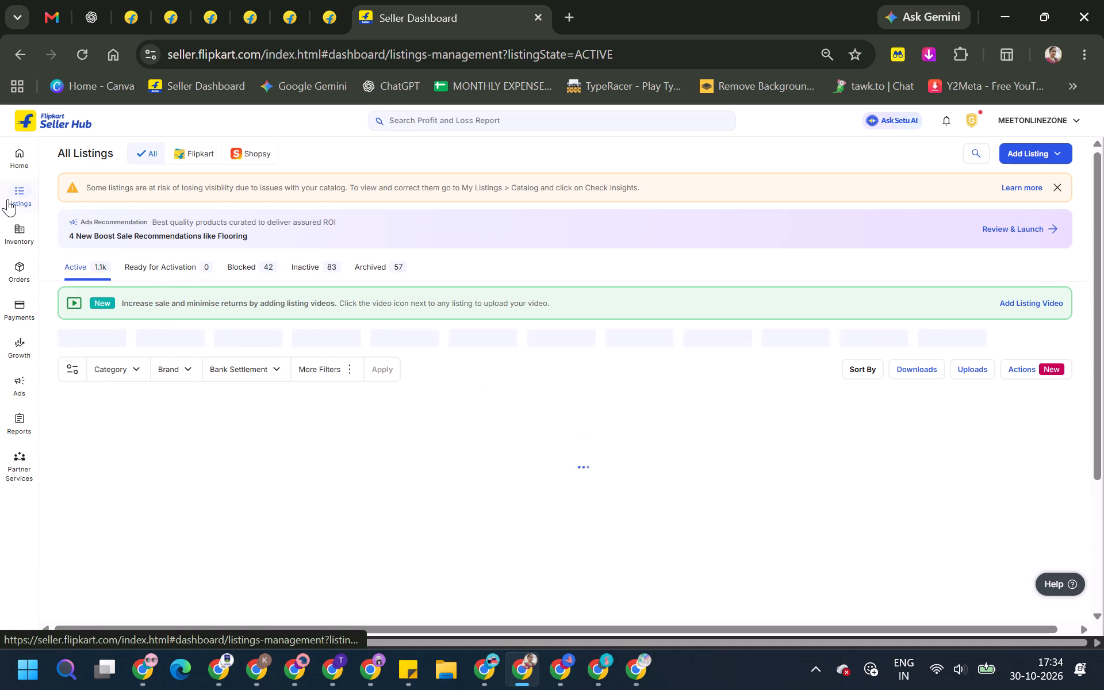
click(136, 371)
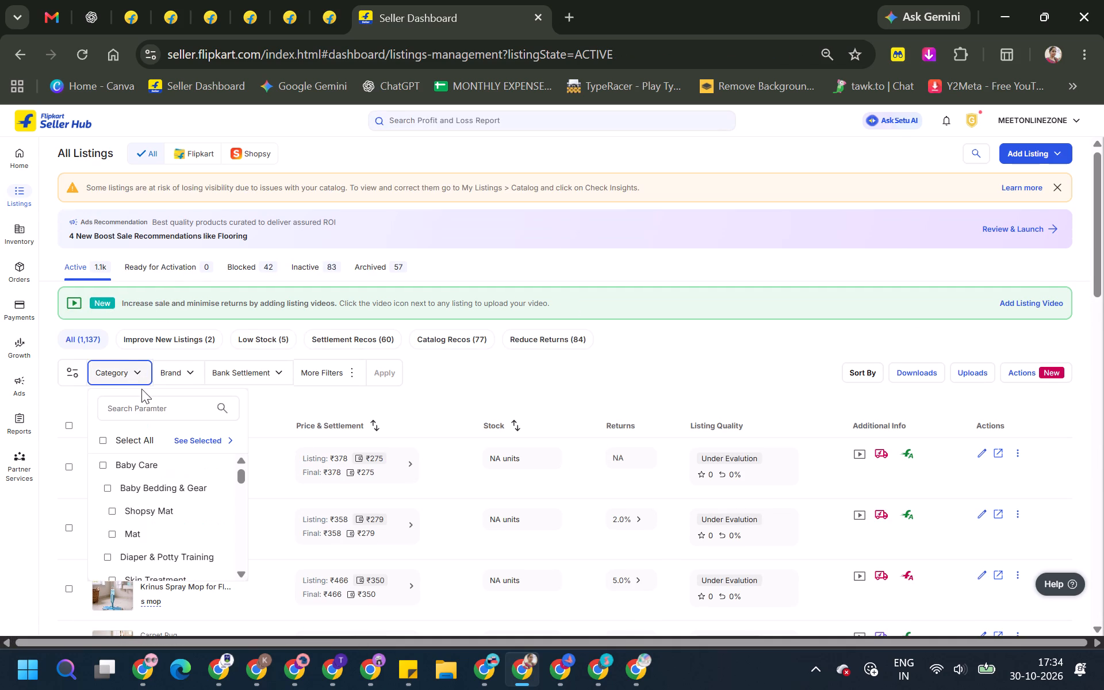
click(154, 410)
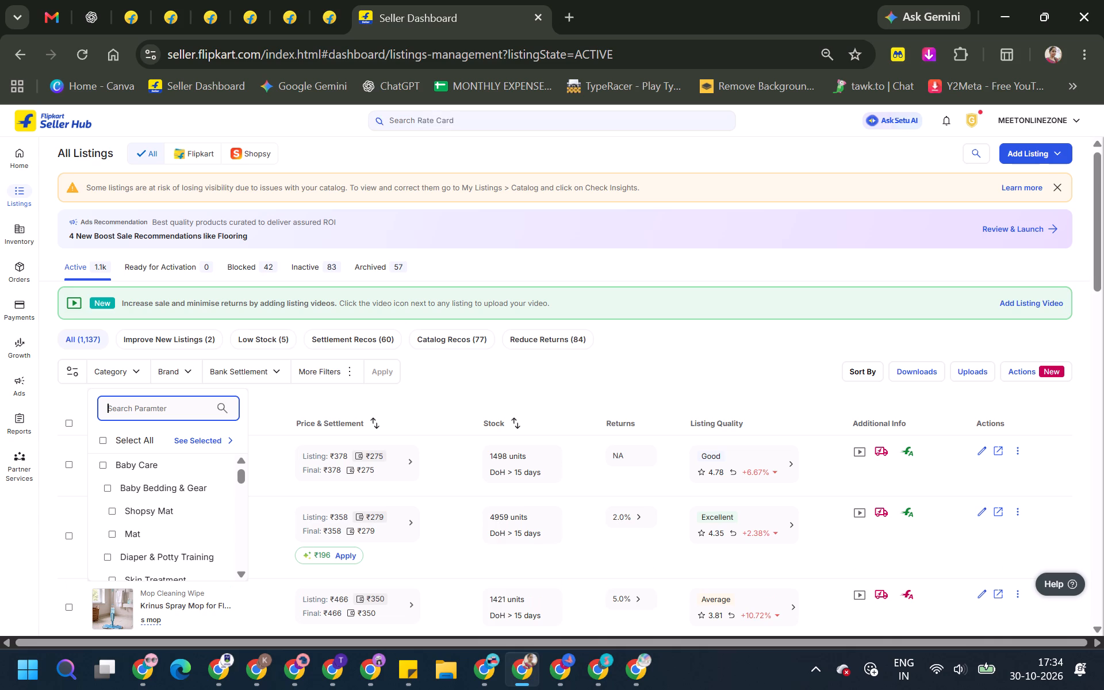
text(tabl)
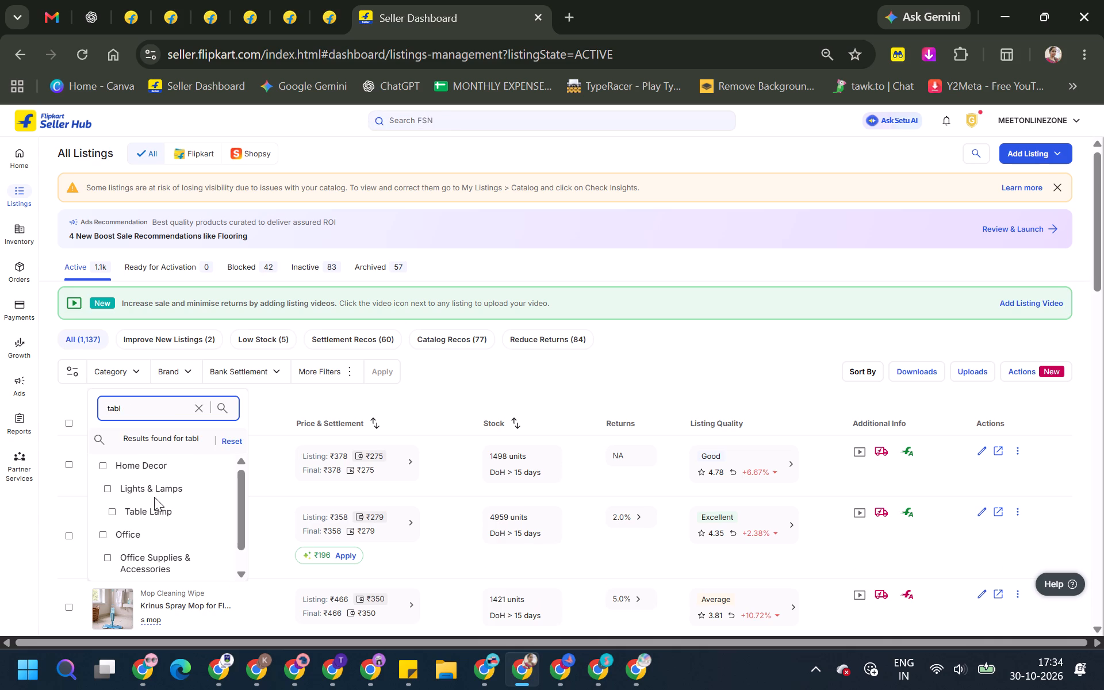
click(149, 509)
click(389, 381)
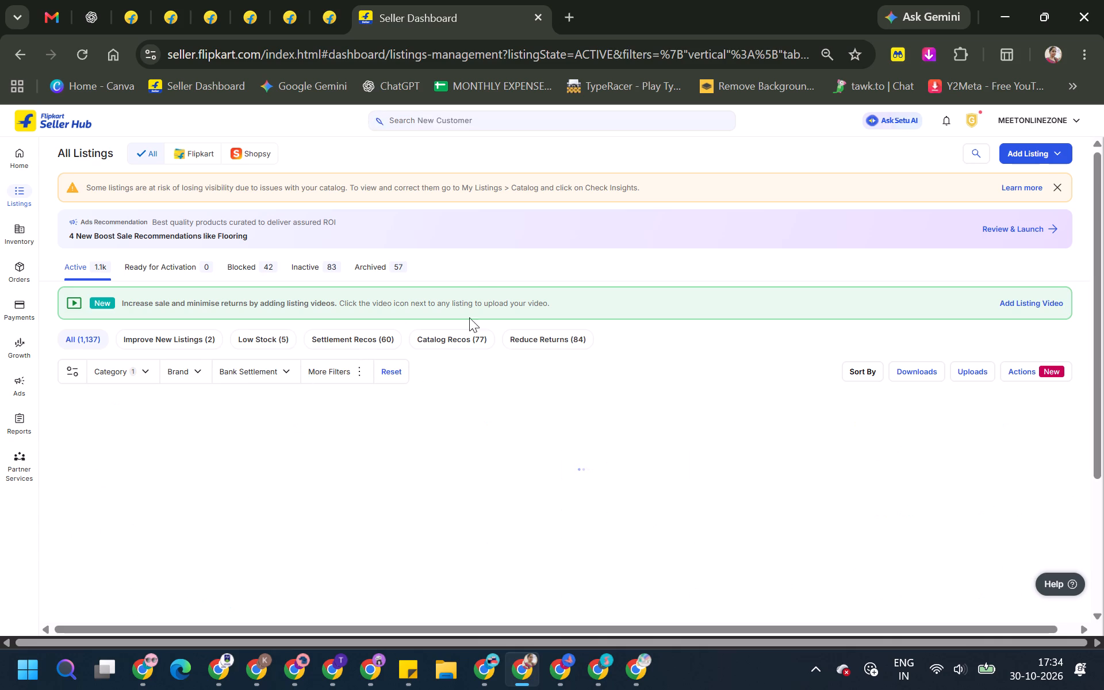
scroll(478, 282, down, 3)
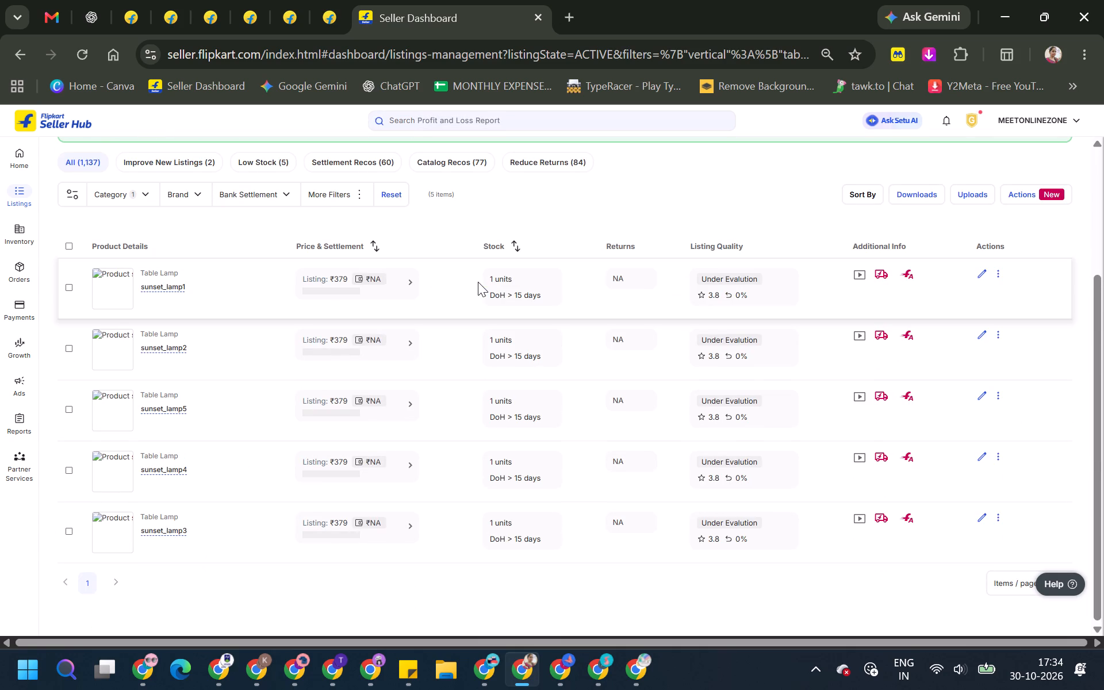